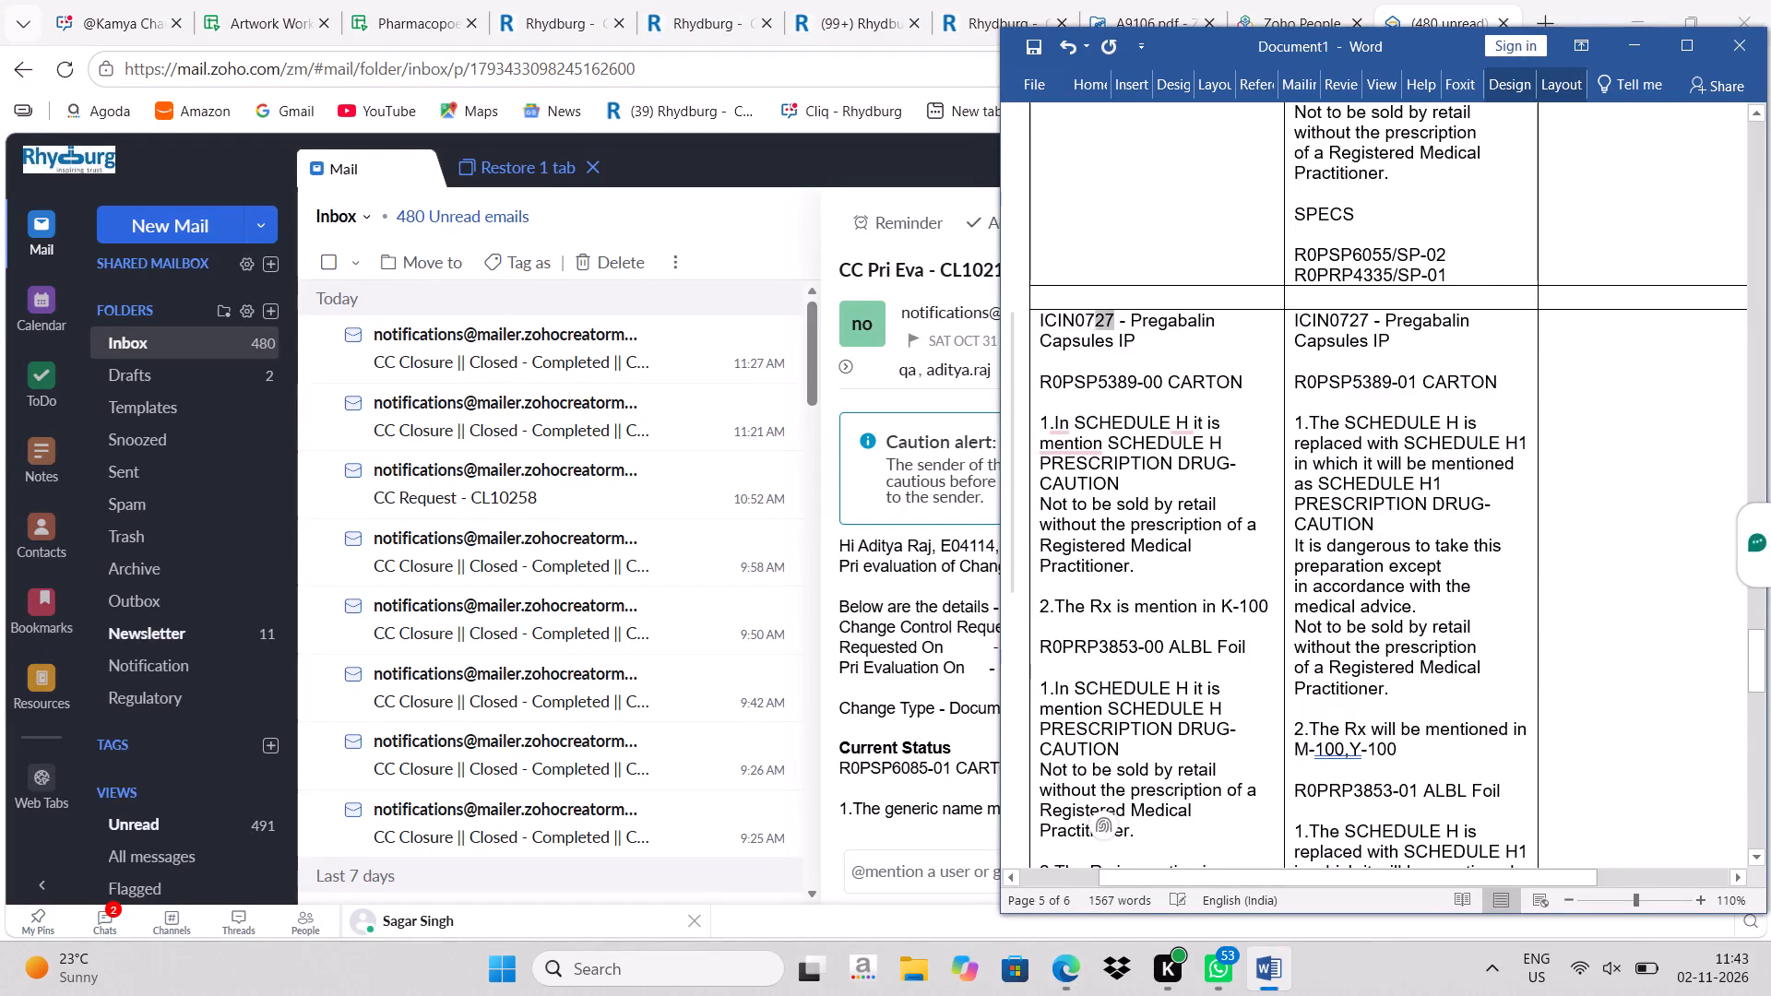
# Select the code ICIN0727 in the Pregabalin Capsules IP cell containing R0PSP5389-00 CARTON and open the editing options for it.
pyautogui.moveTo(1064, 316); pyautogui.dragTo(1031, 312)
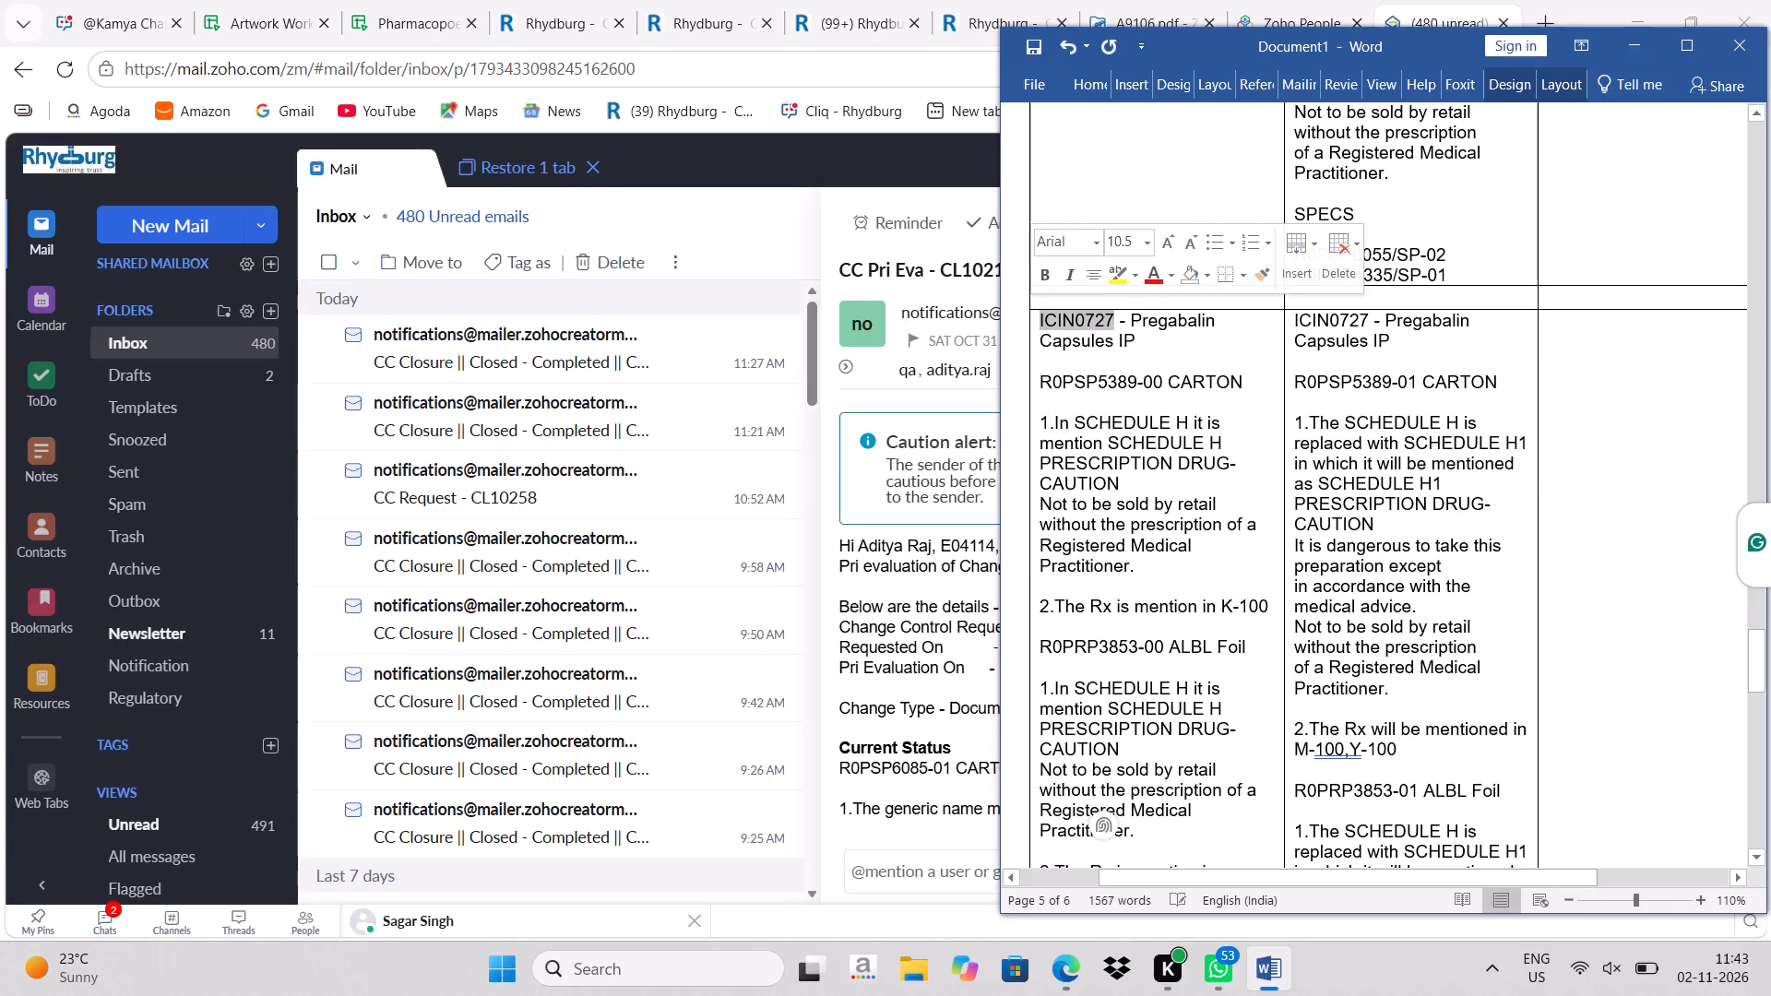
pyautogui.rightClick(1072, 324)
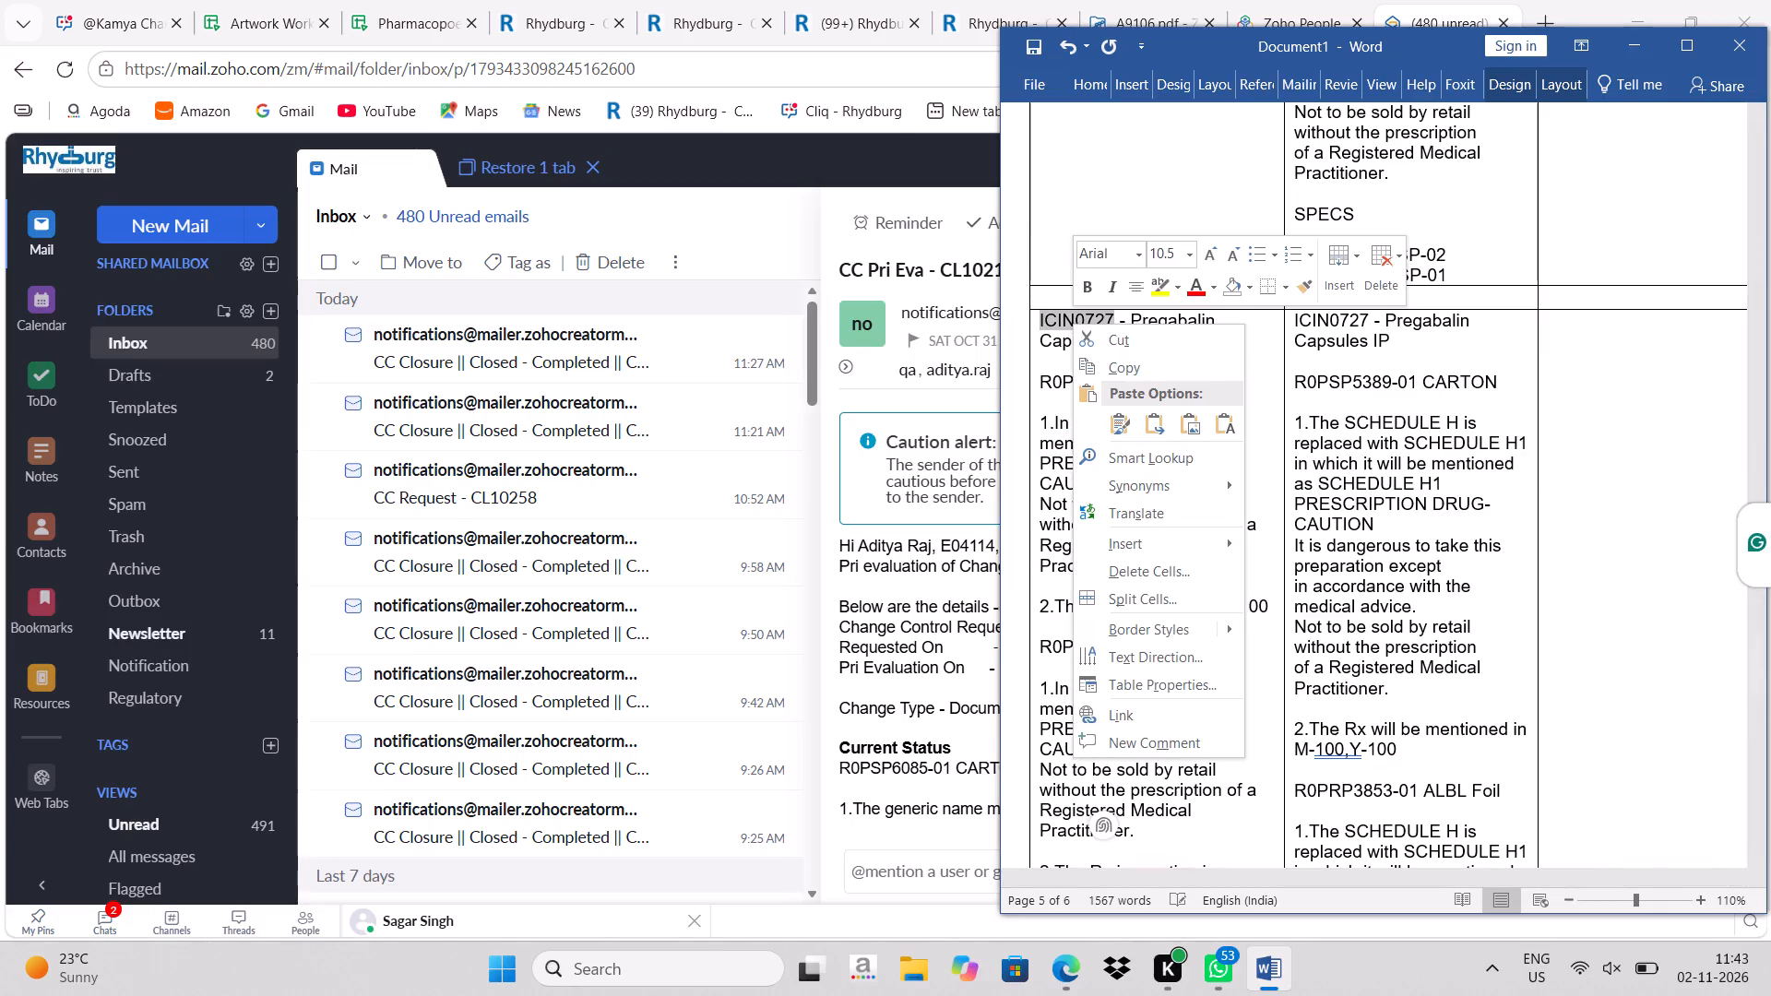
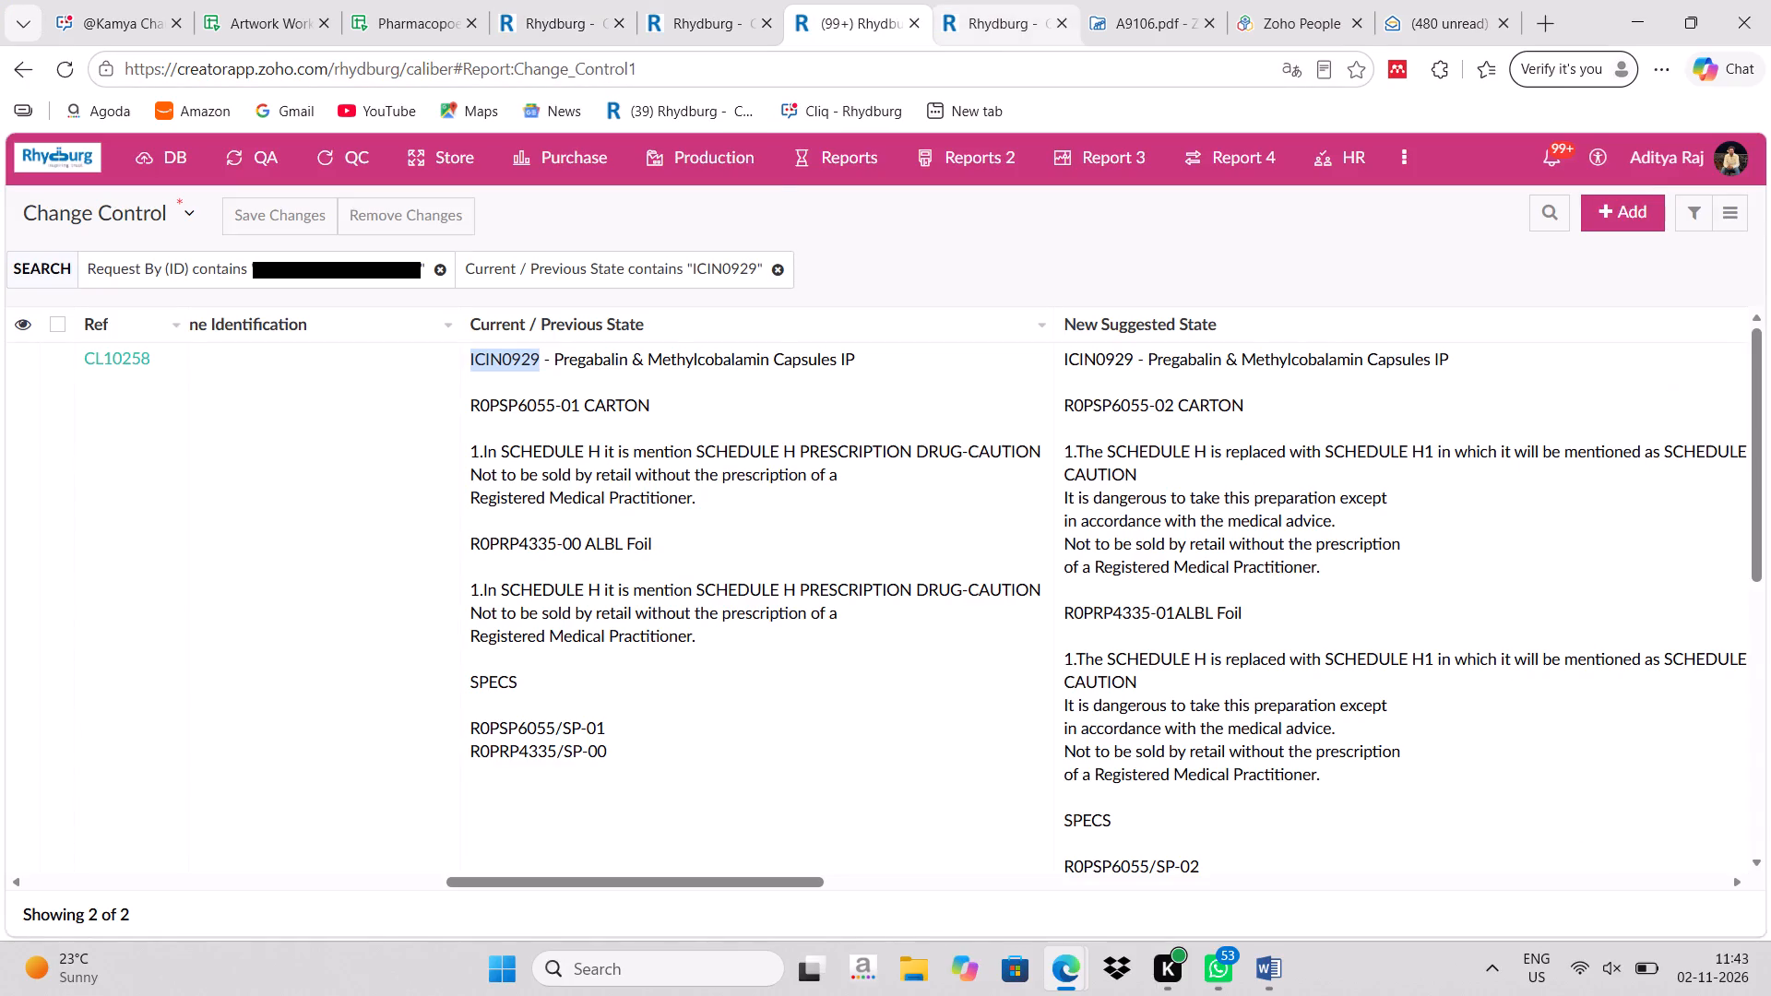
# Filter the Change Control report to records whose Current / Previous State contains ICIN0727.
pyautogui.click(1001, 17)
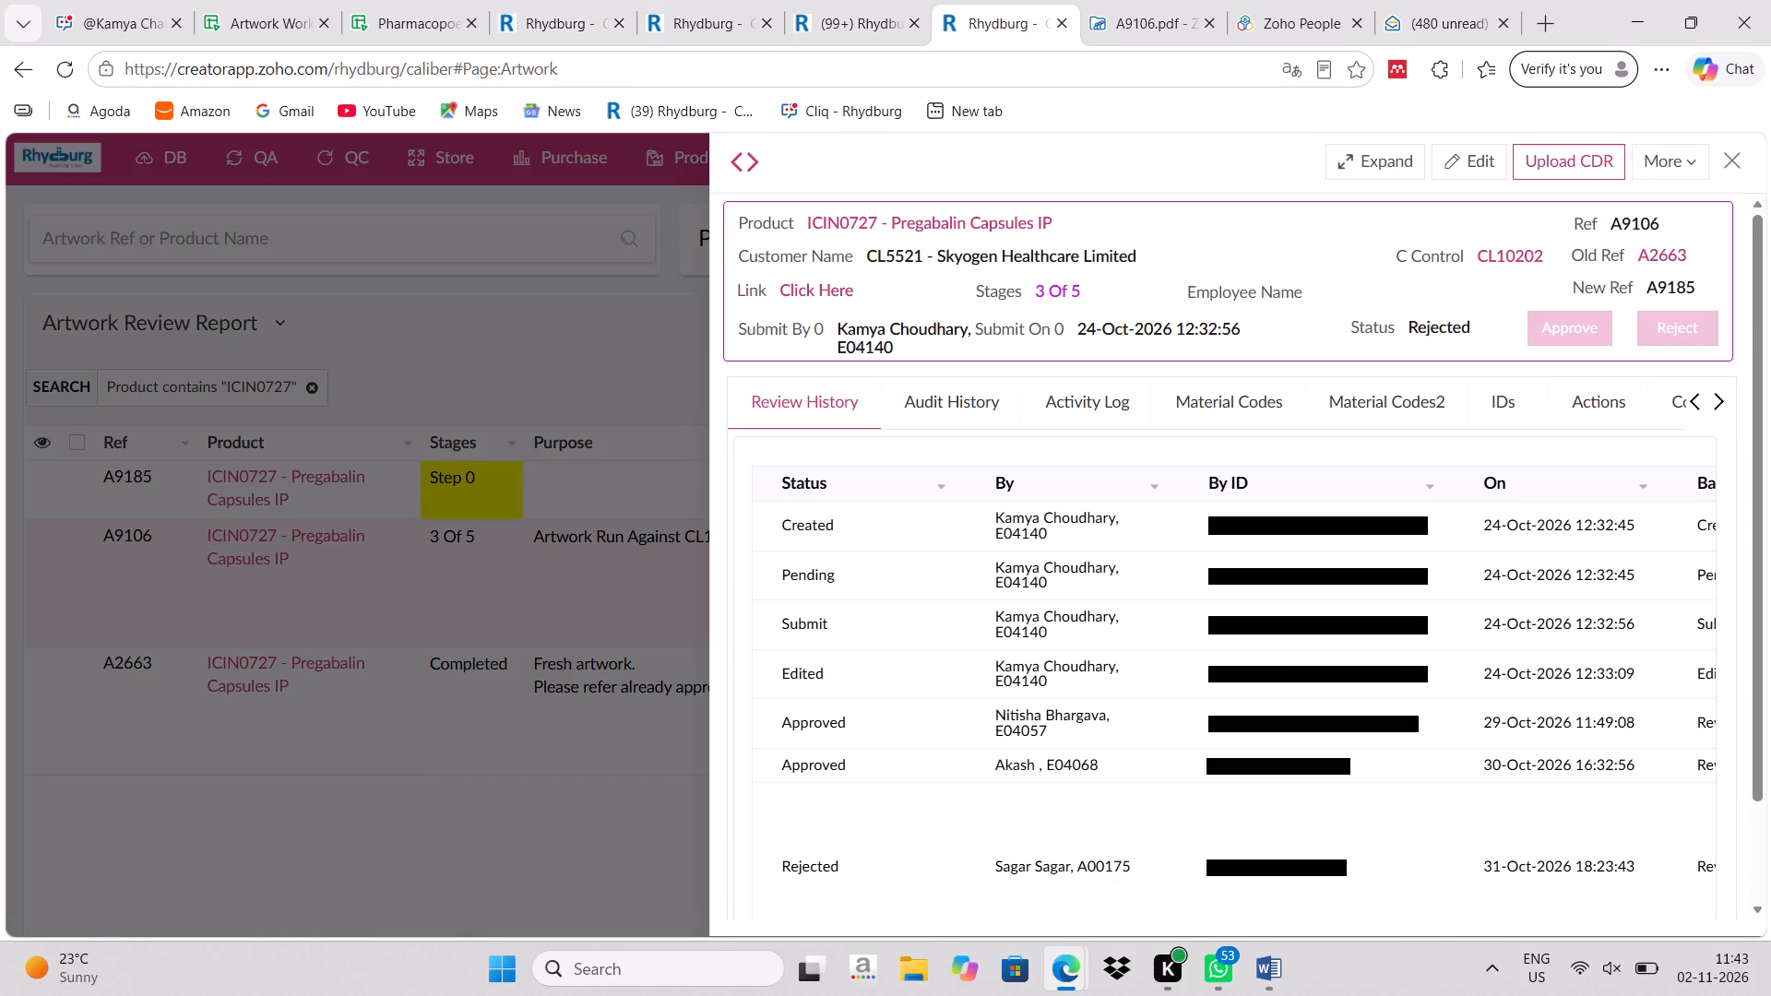
pyautogui.click(532, 11)
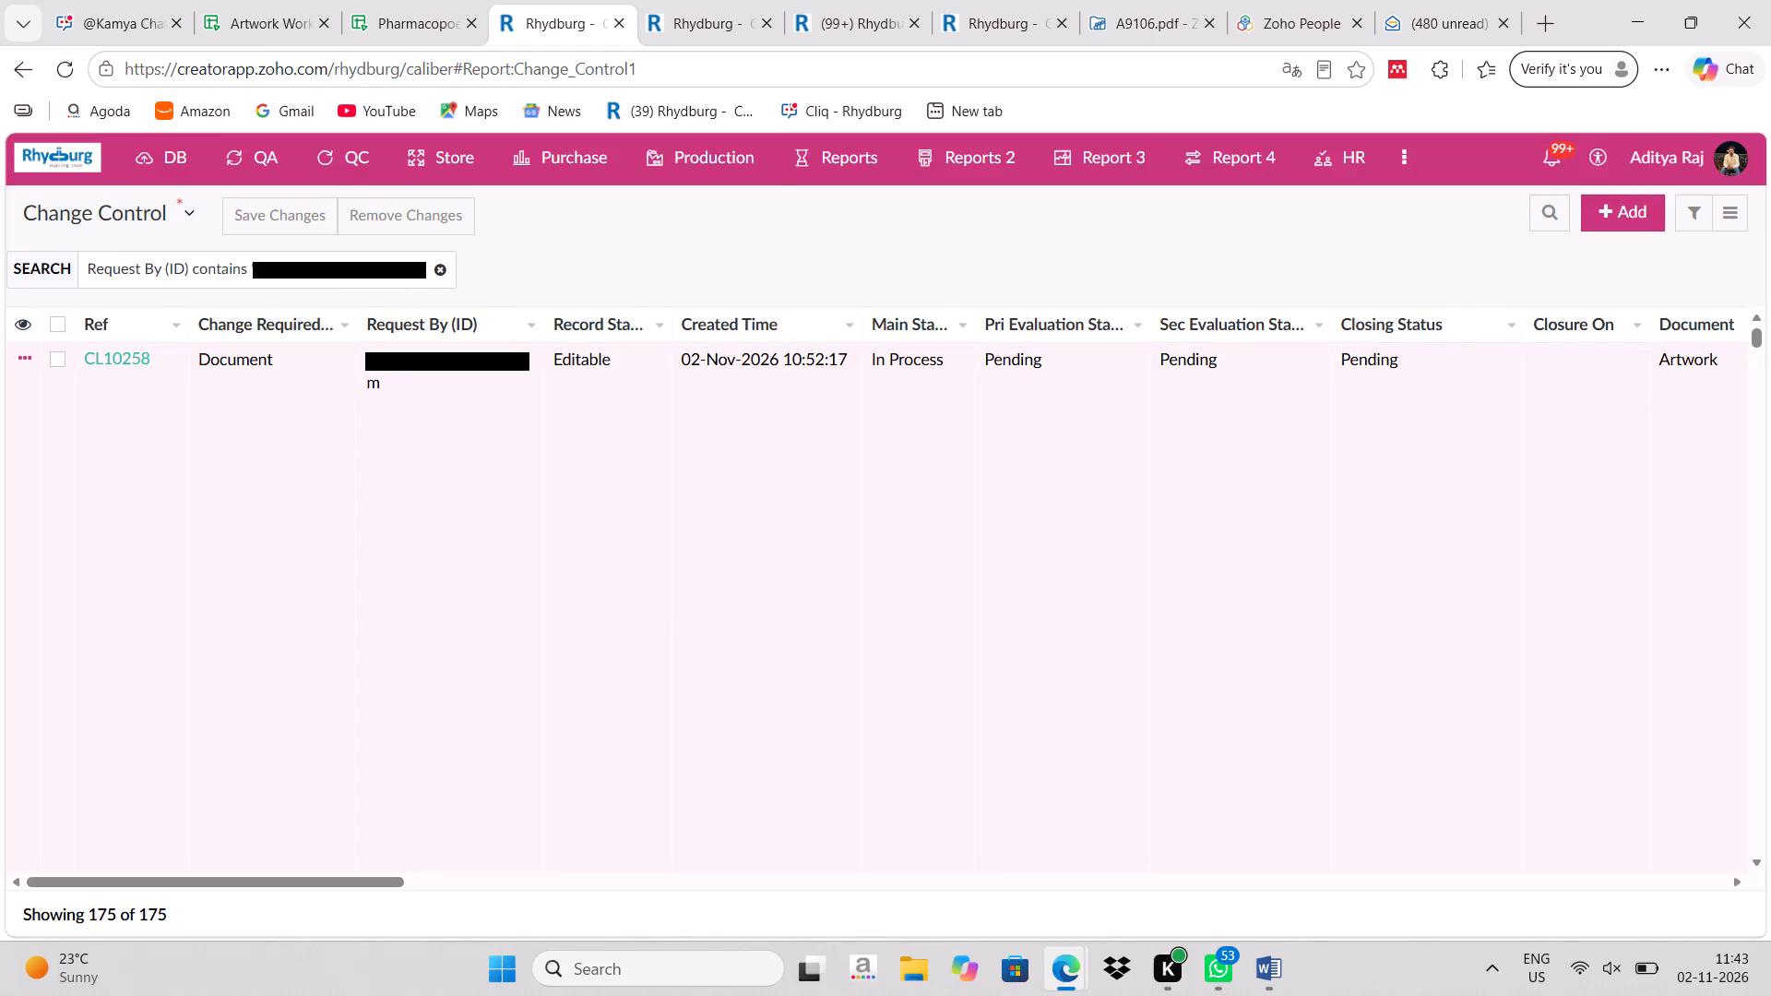
pyautogui.moveTo(356, 871); pyautogui.dragTo(365, 876)
pyautogui.moveTo(365, 878); pyautogui.dragTo(668, 895)
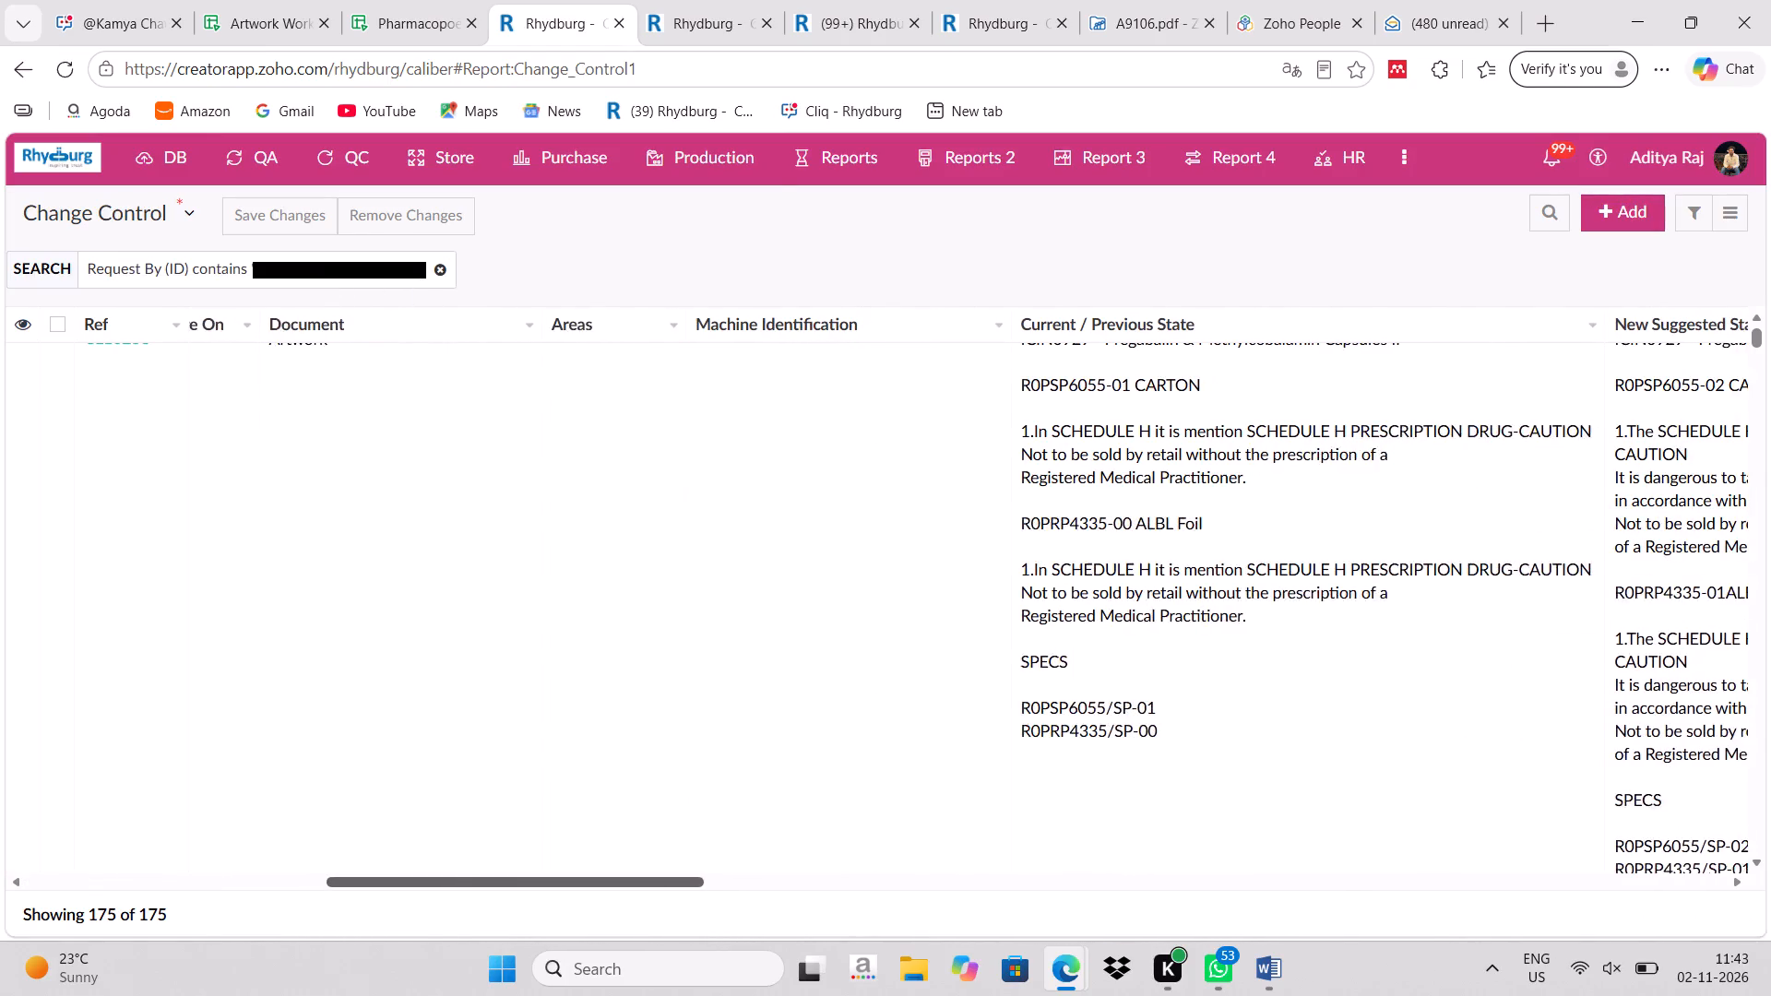
pyautogui.moveTo(668, 895); pyautogui.dragTo(669, 895)
pyautogui.click(1031, 327)
pyautogui.click(1051, 362)
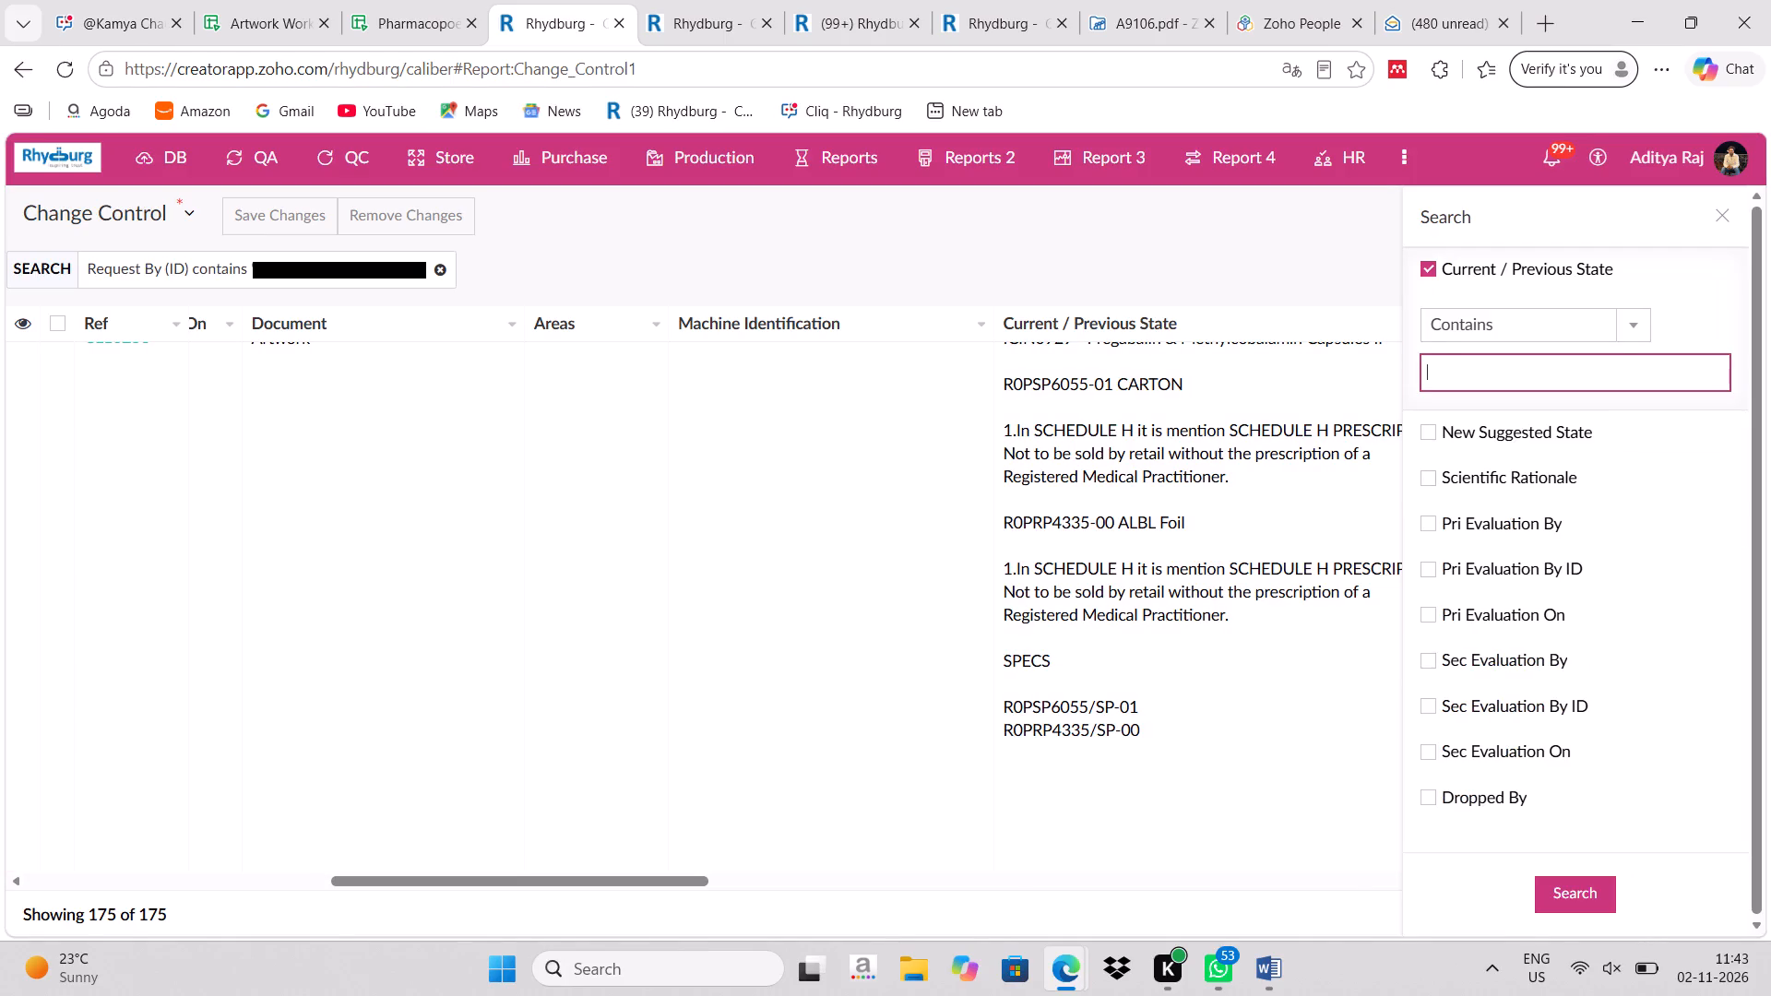
pyautogui.hotkey('ctrl', 'v')
pyautogui.press('Return')
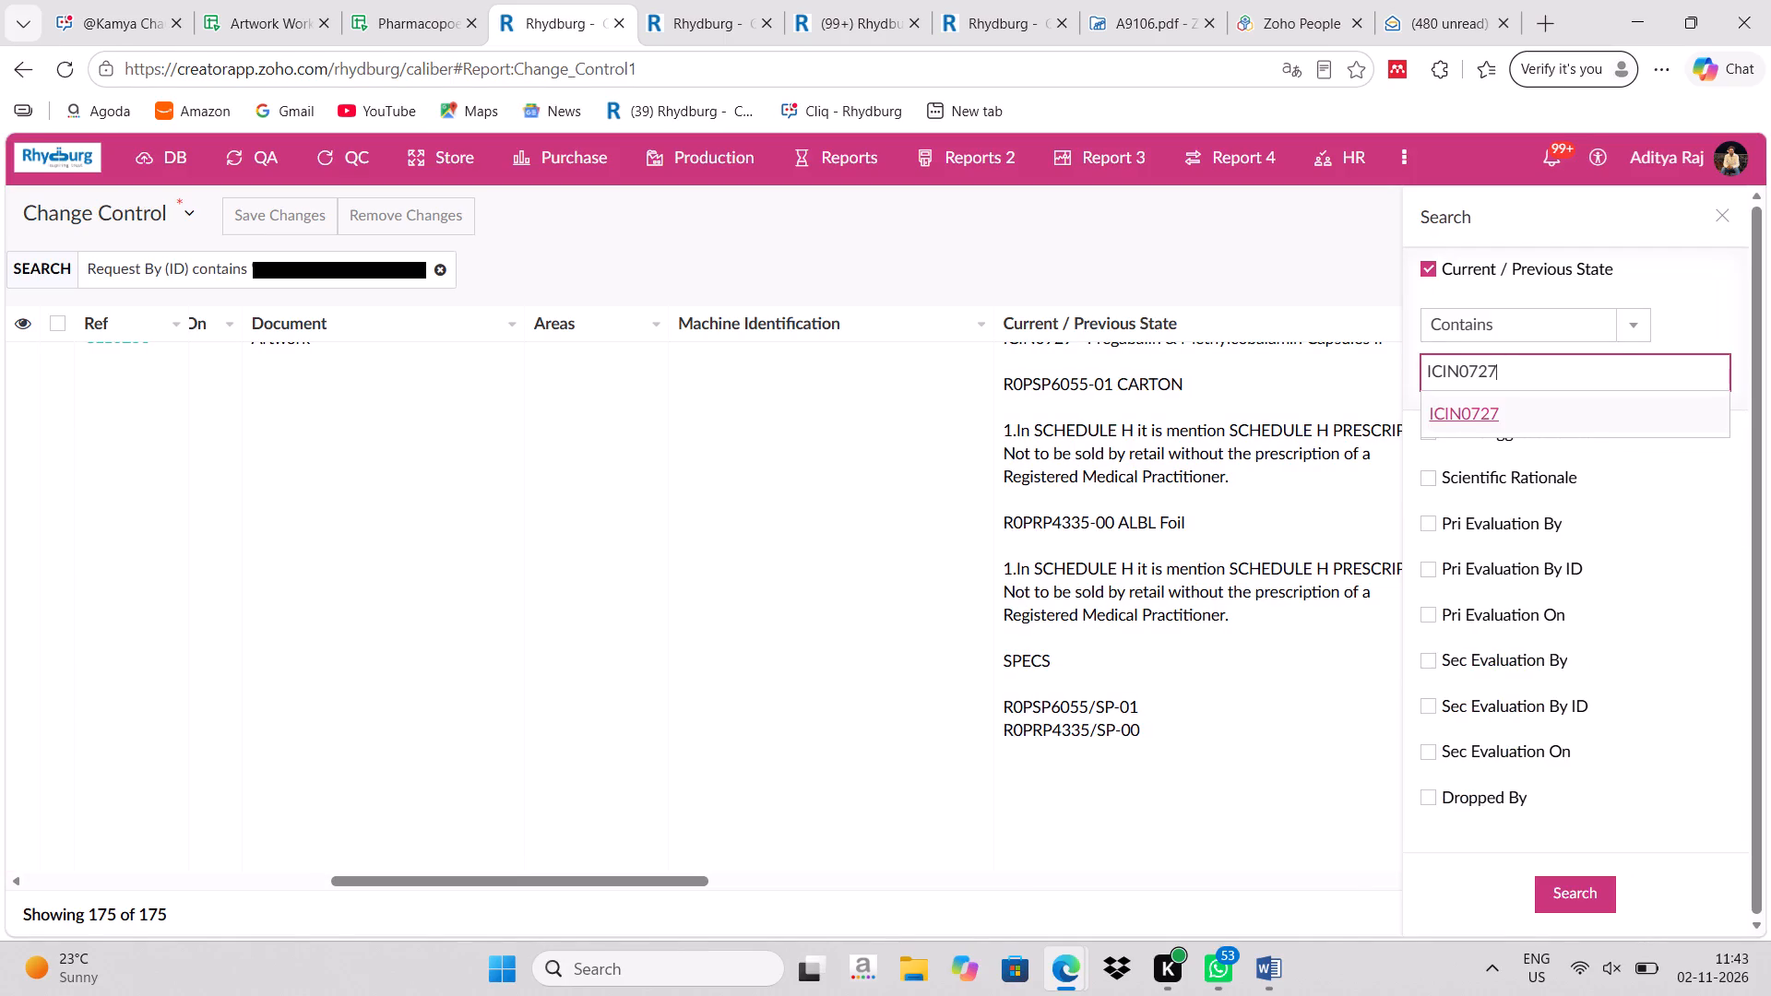
pyautogui.press('Return')
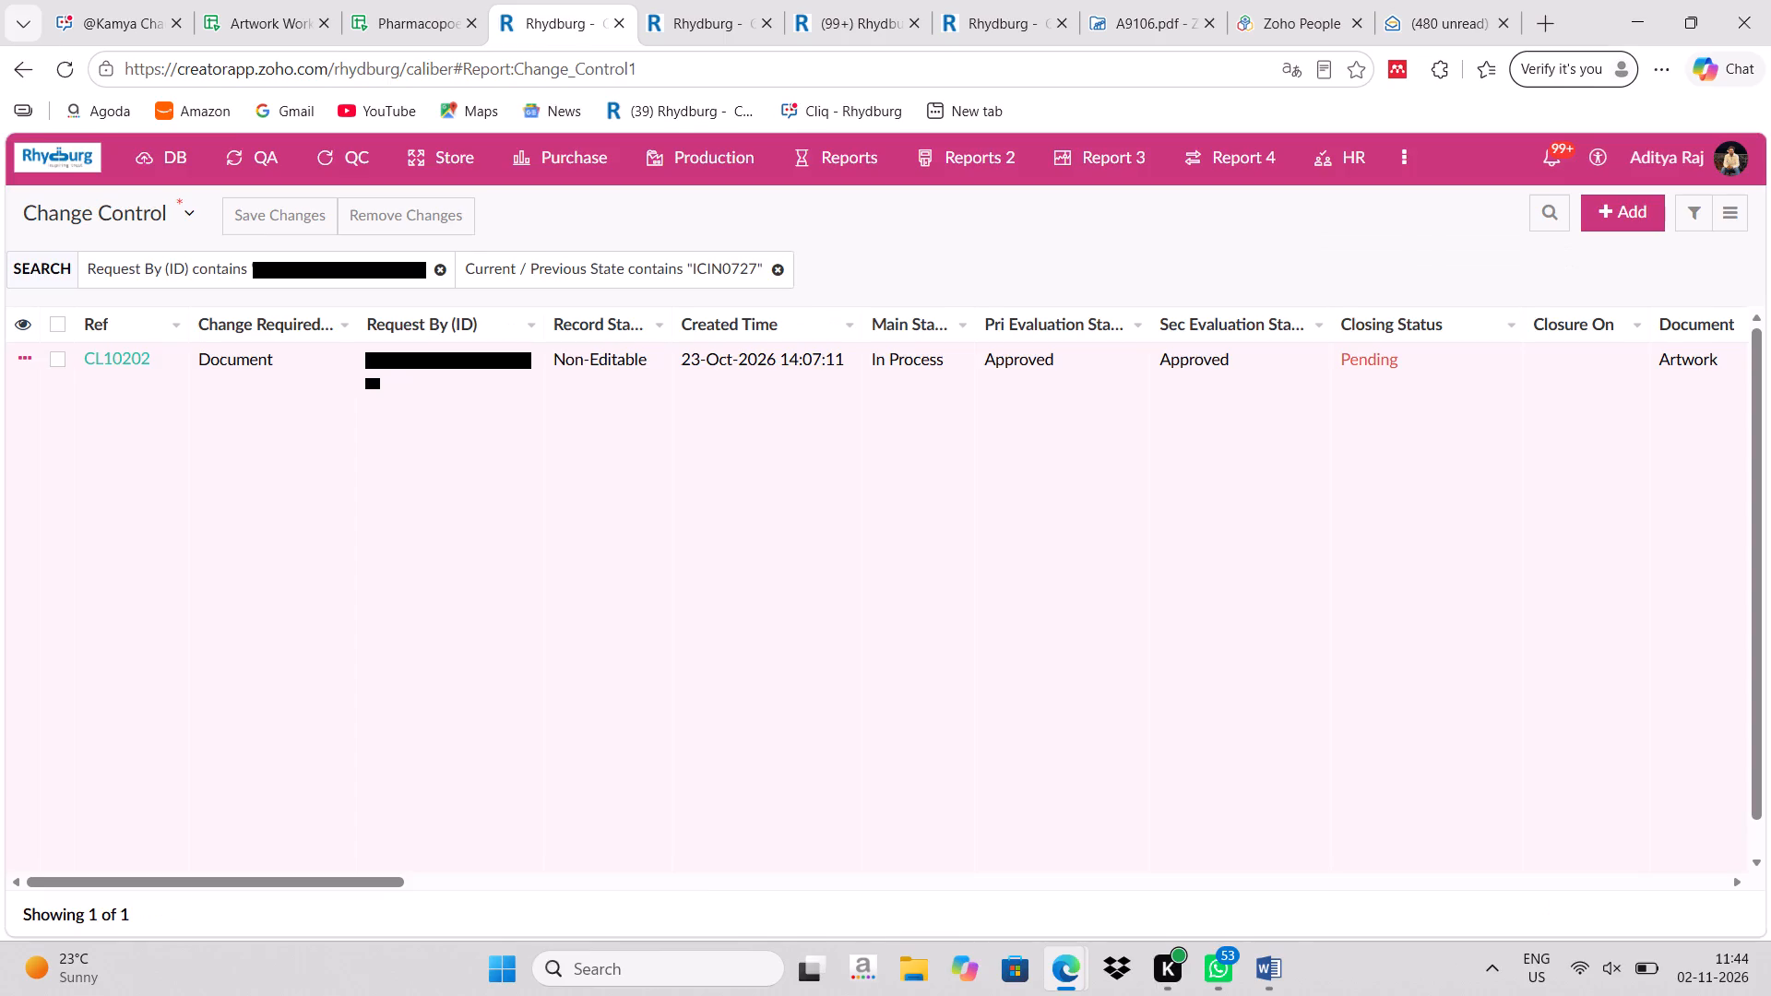
# Copy the reference CL10202 from the ICIN0727 Pregabalin Capsules IP change control record.
pyautogui.hscroll(-5, 787, 640)
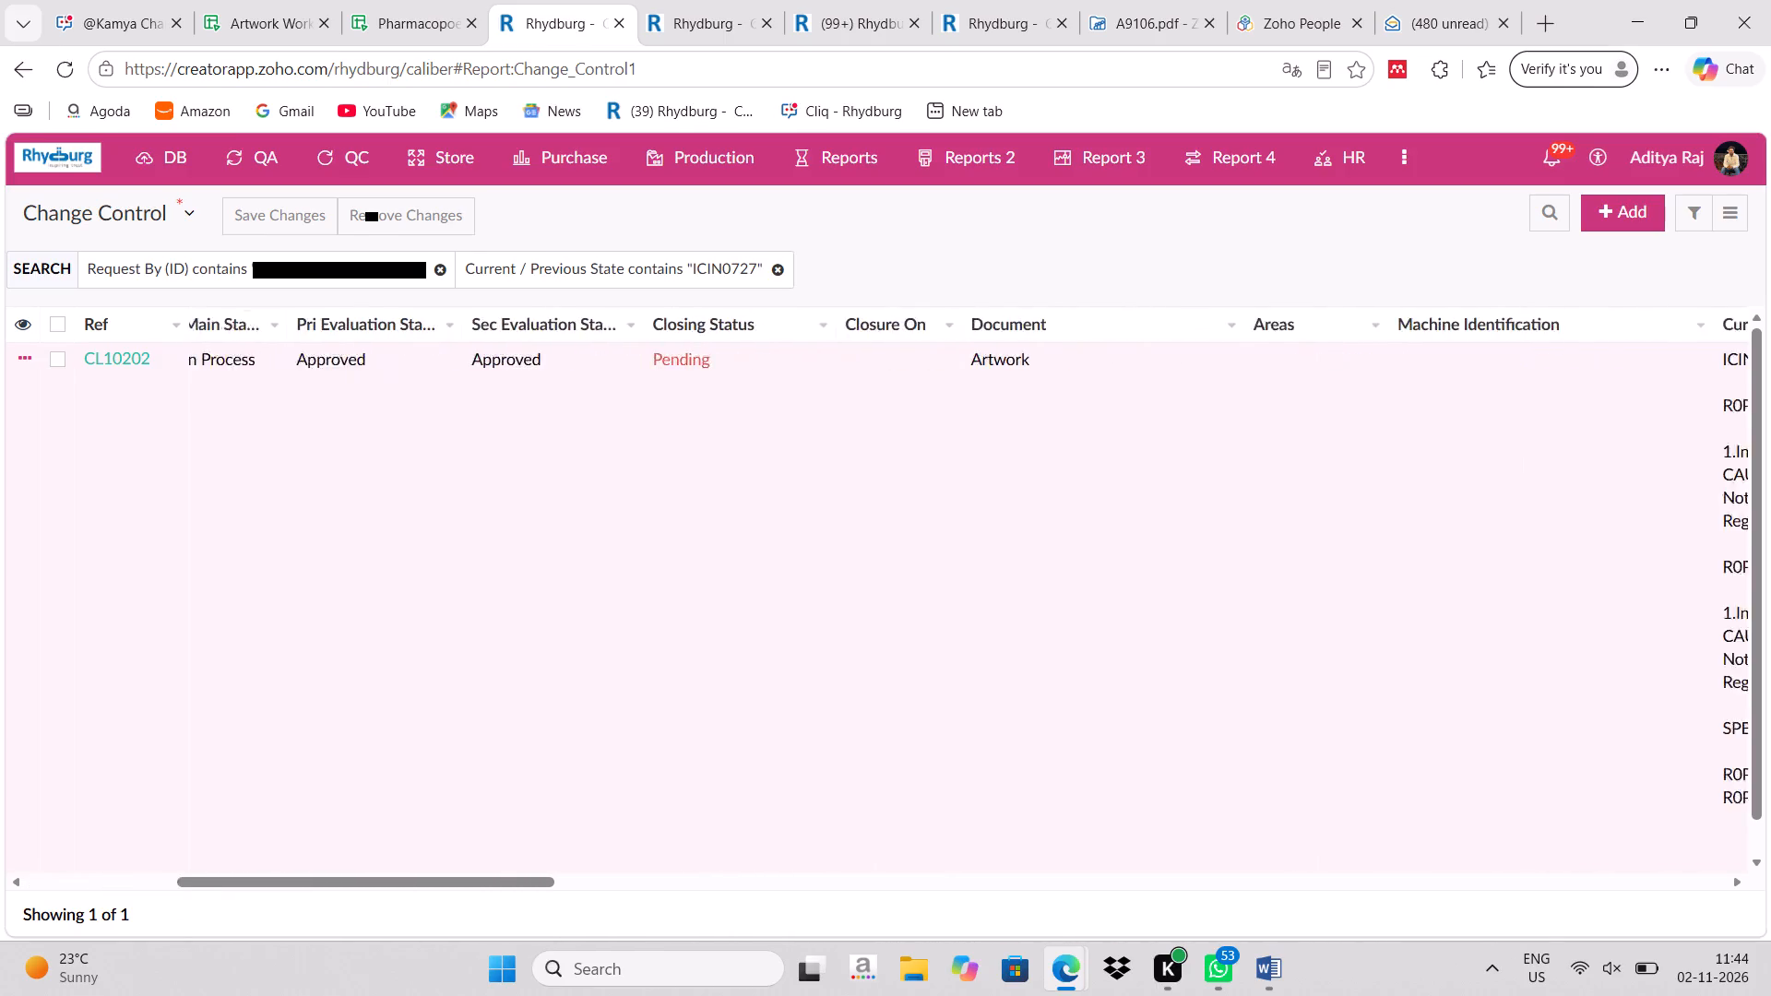
pyautogui.hscroll(-8, 787, 640)
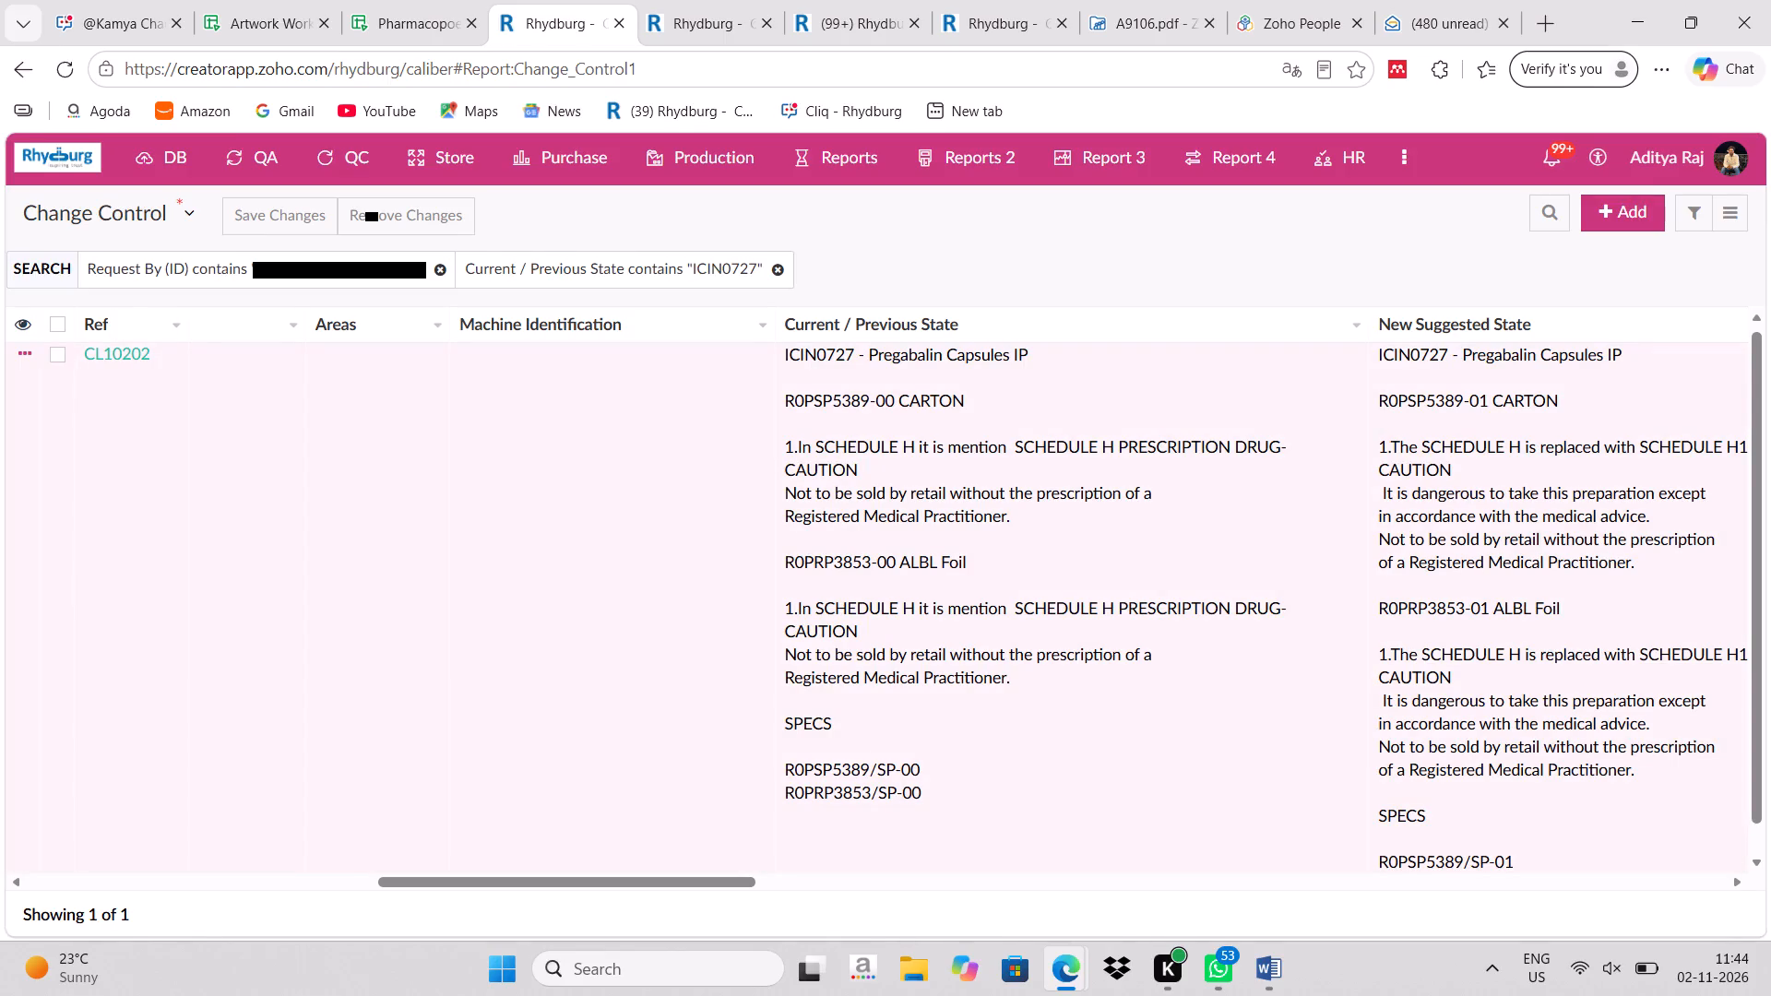
pyautogui.moveTo(77, 350); pyautogui.dragTo(180, 385)
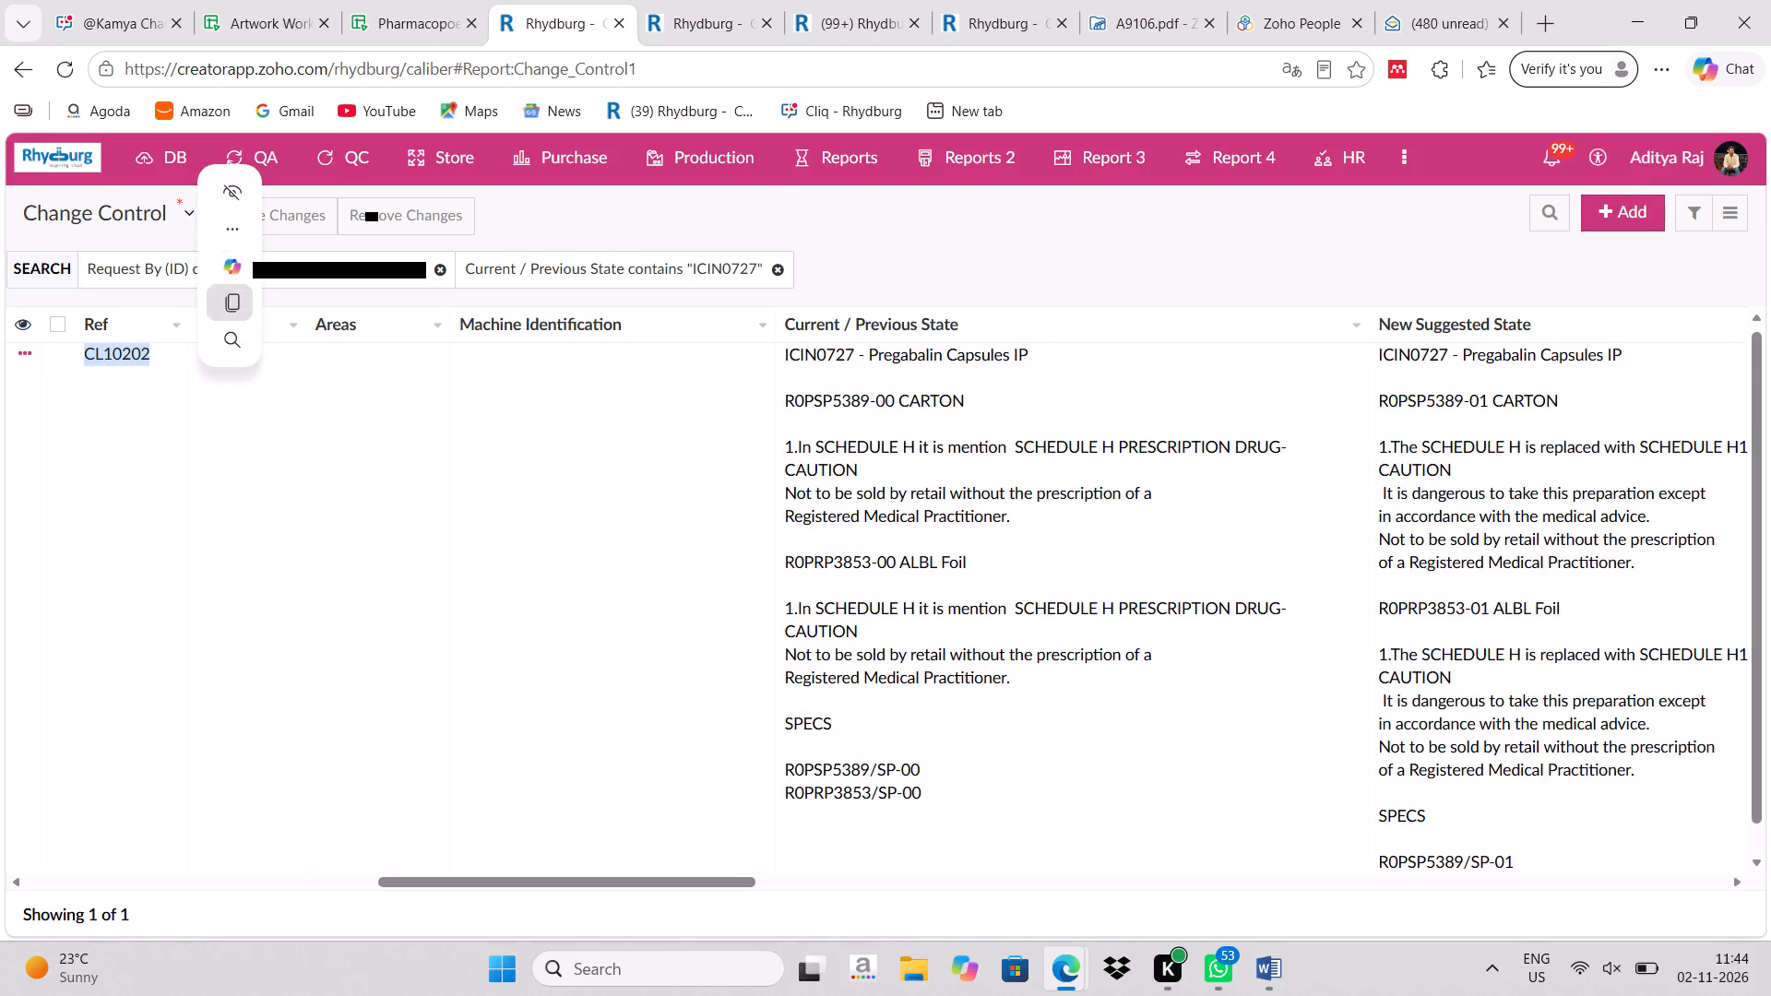
pyautogui.click(233, 302)
# Switch to the Cliq chats and clear the unsent draft "ISPE" from the first open conversation.
pyautogui.click(118, 14)
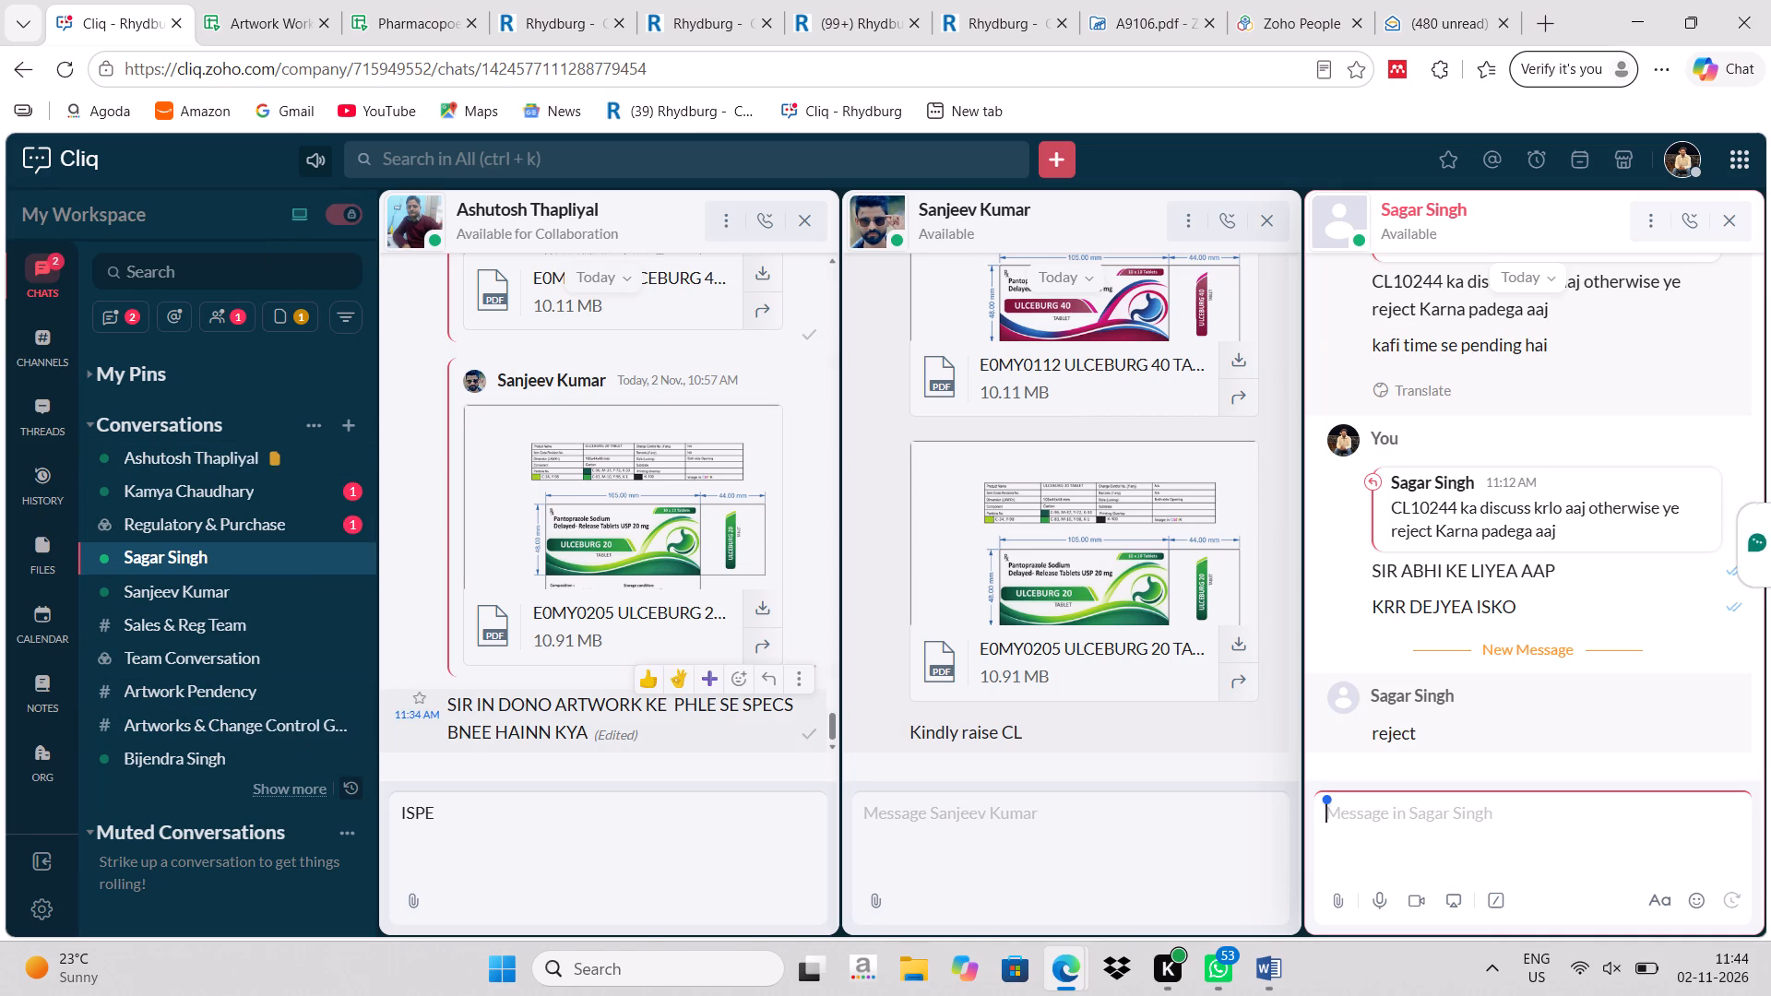
pyautogui.scroll(-6, 695, 612)
pyautogui.moveTo(458, 803); pyautogui.dragTo(359, 770)
pyautogui.press('BackSpace')
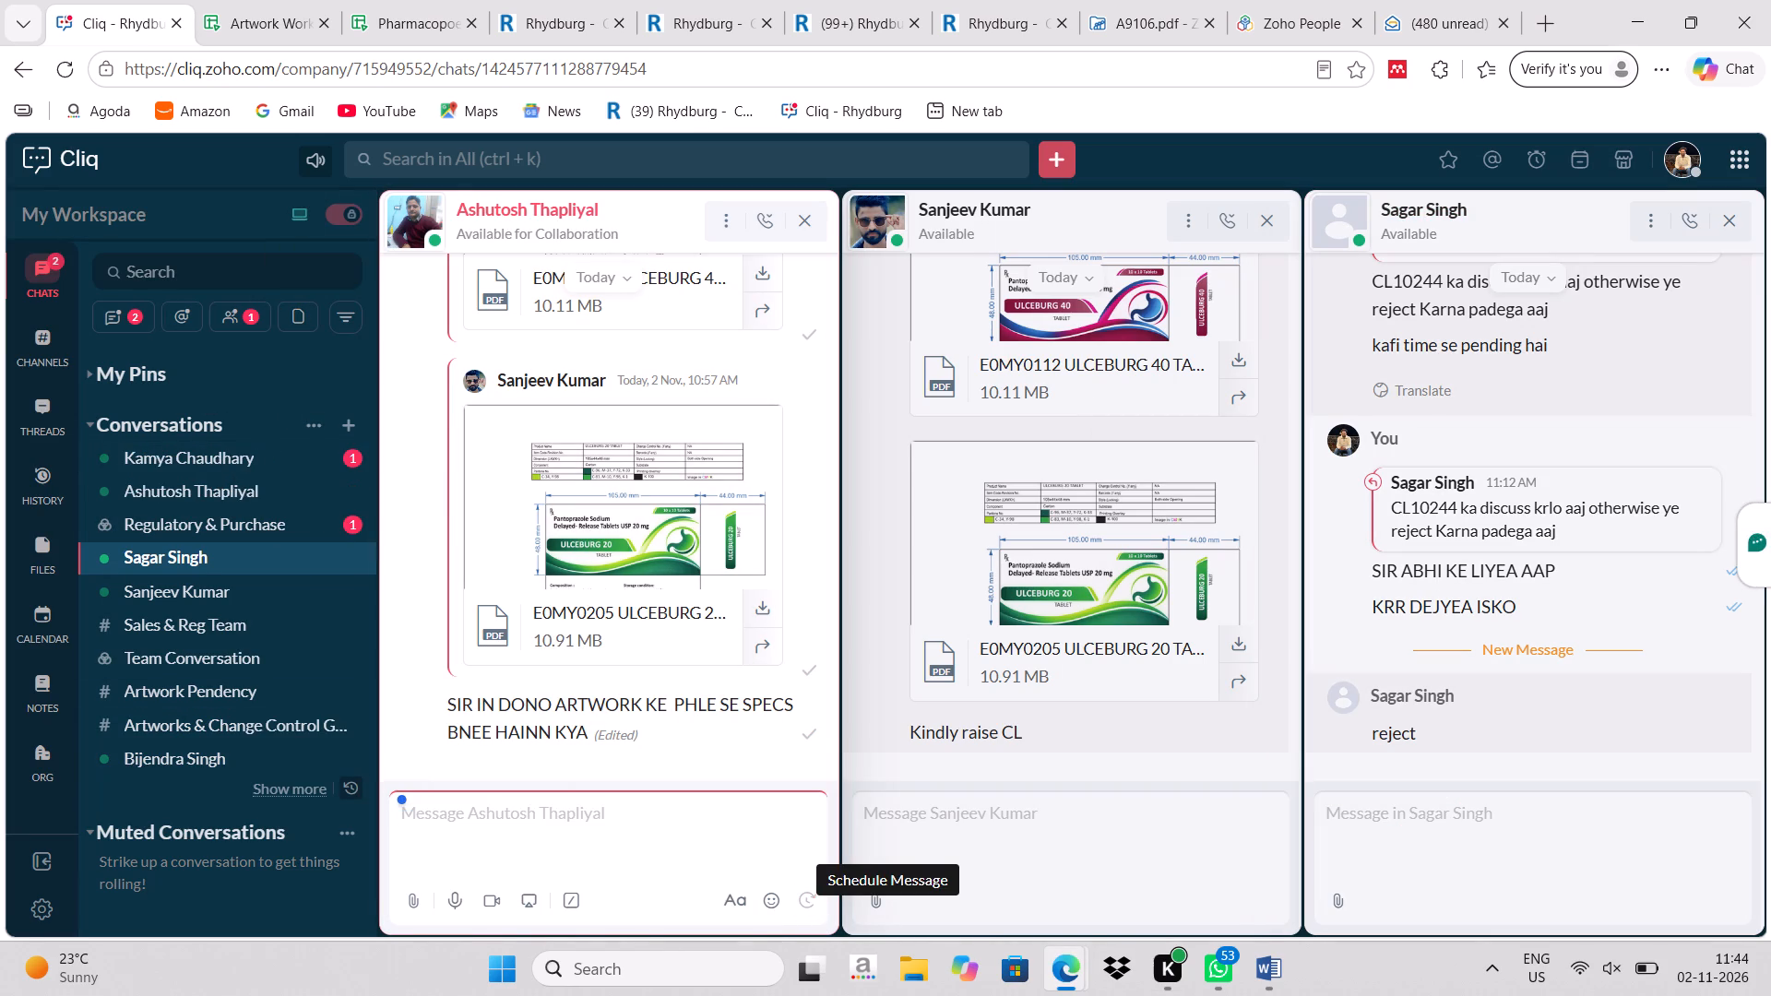
# Search Cliq for "bijen" and open a chat with the AGM Operations colleague.
pyautogui.click(540, 170)
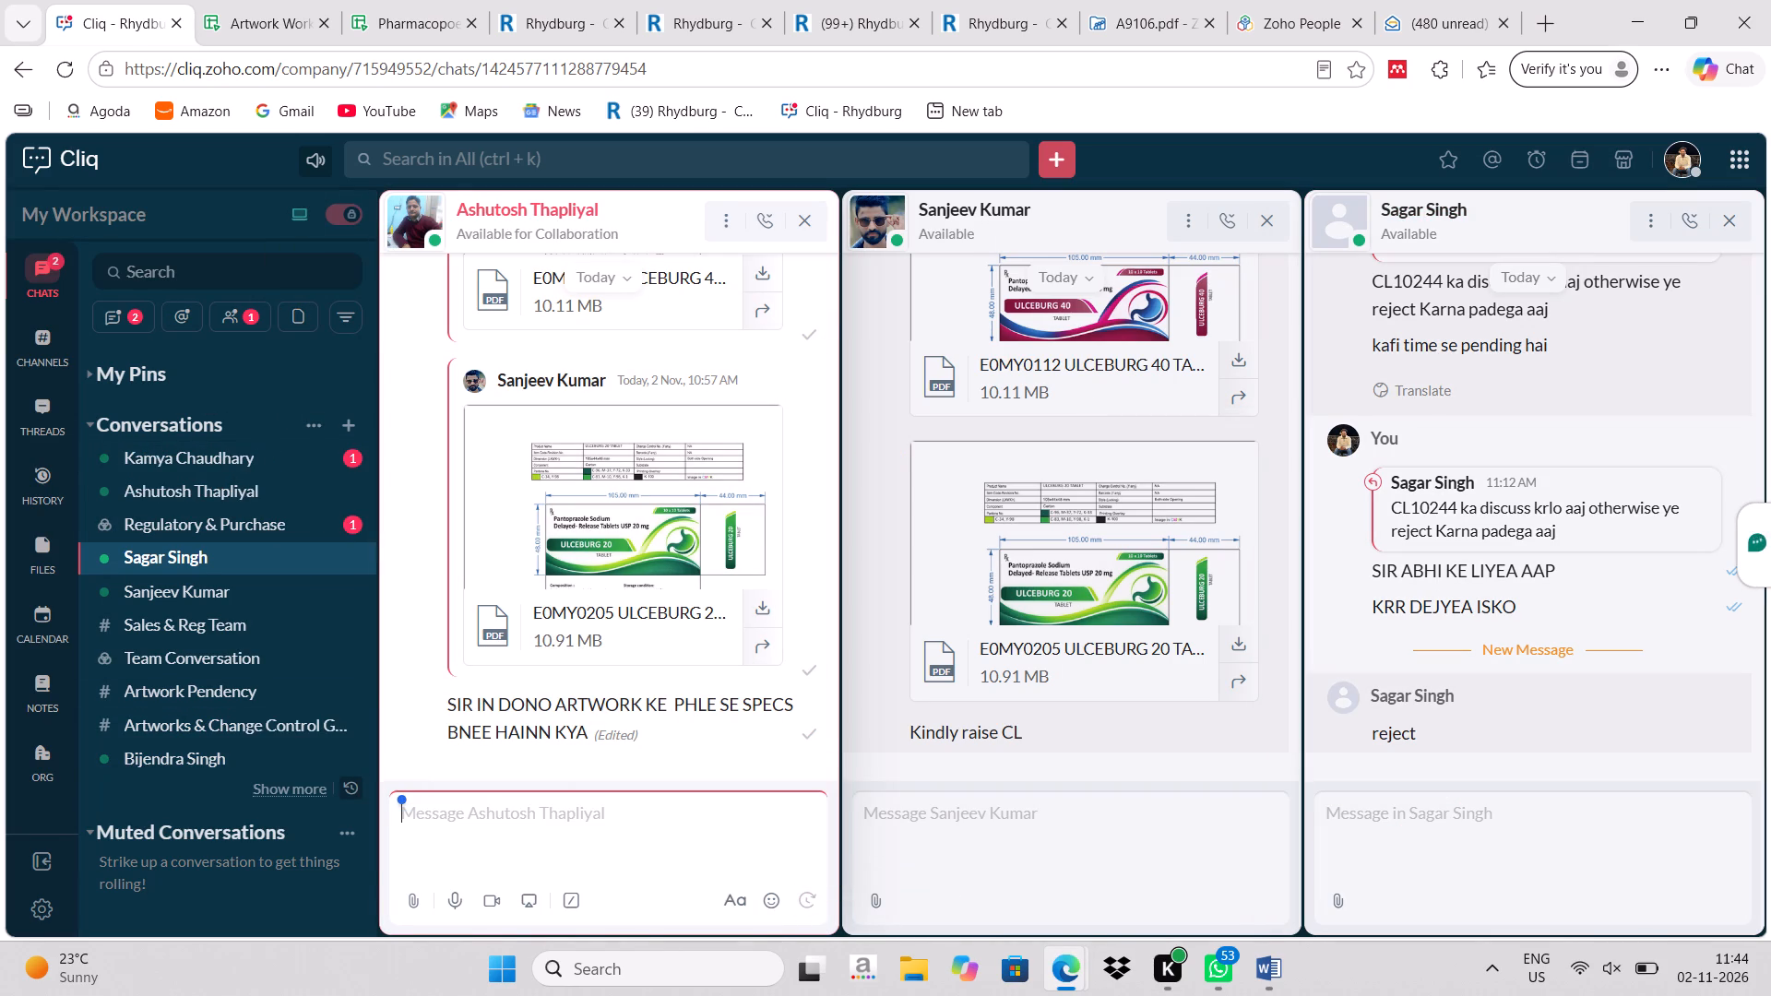
pyautogui.write('bijen')
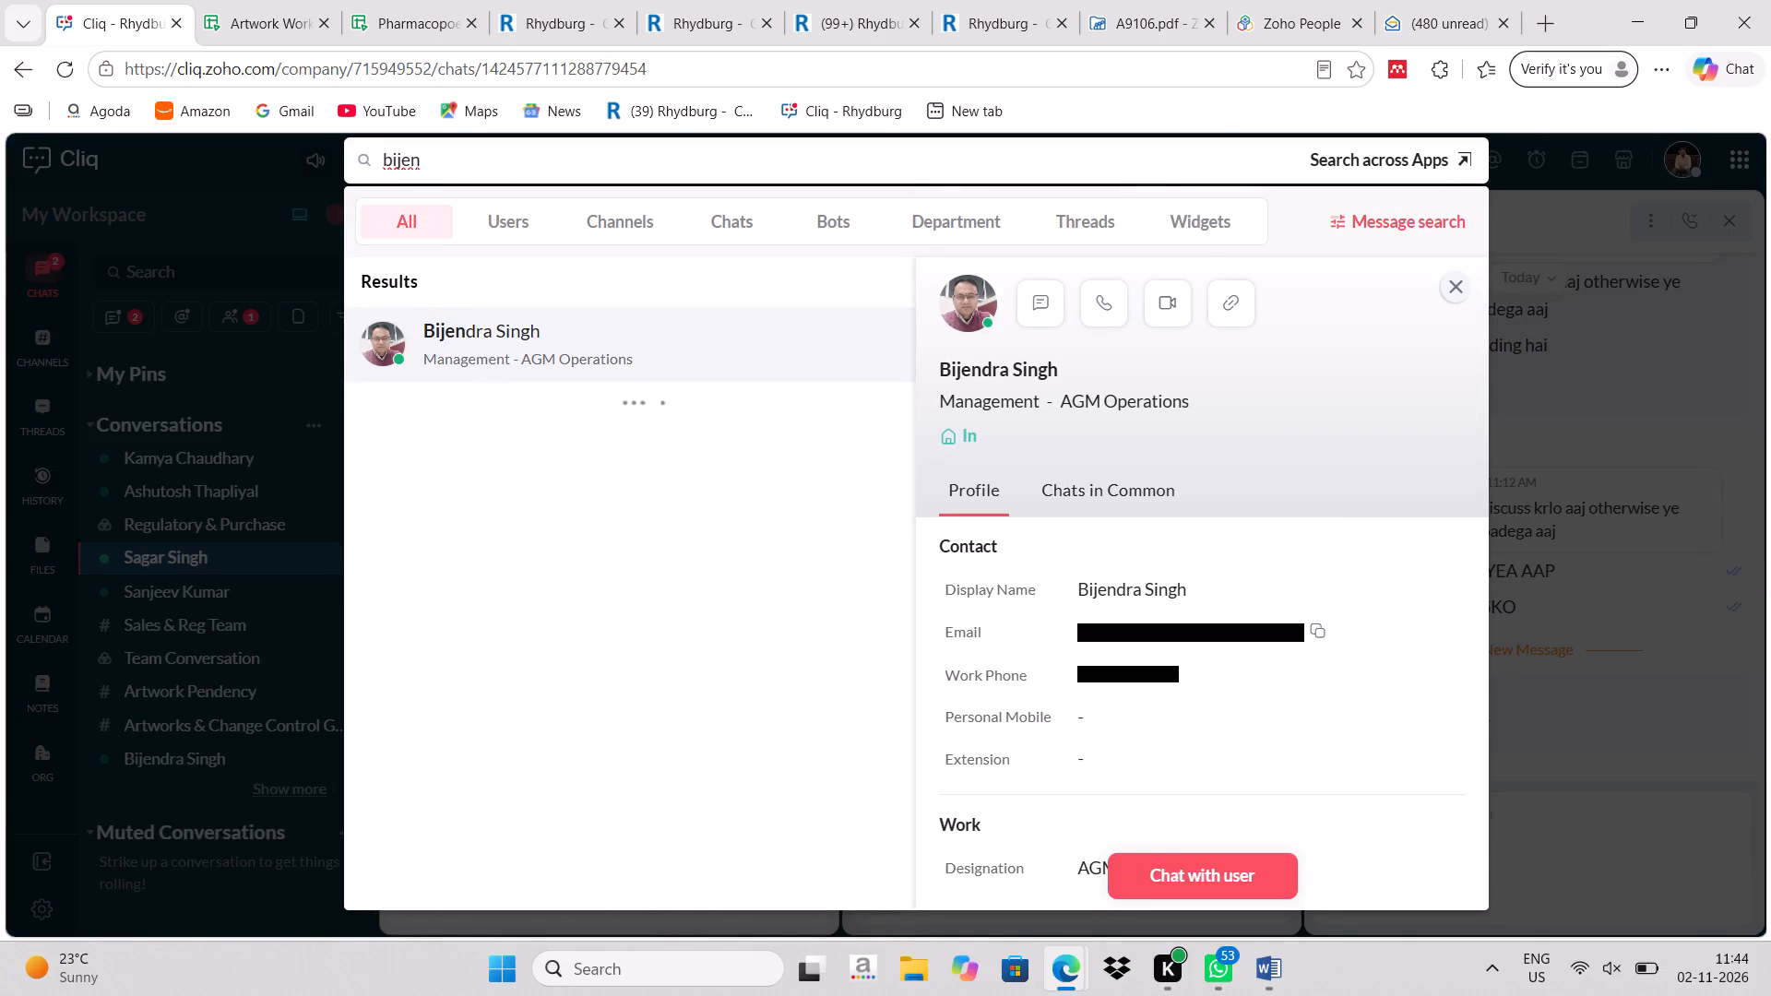
pyautogui.click(1040, 304)
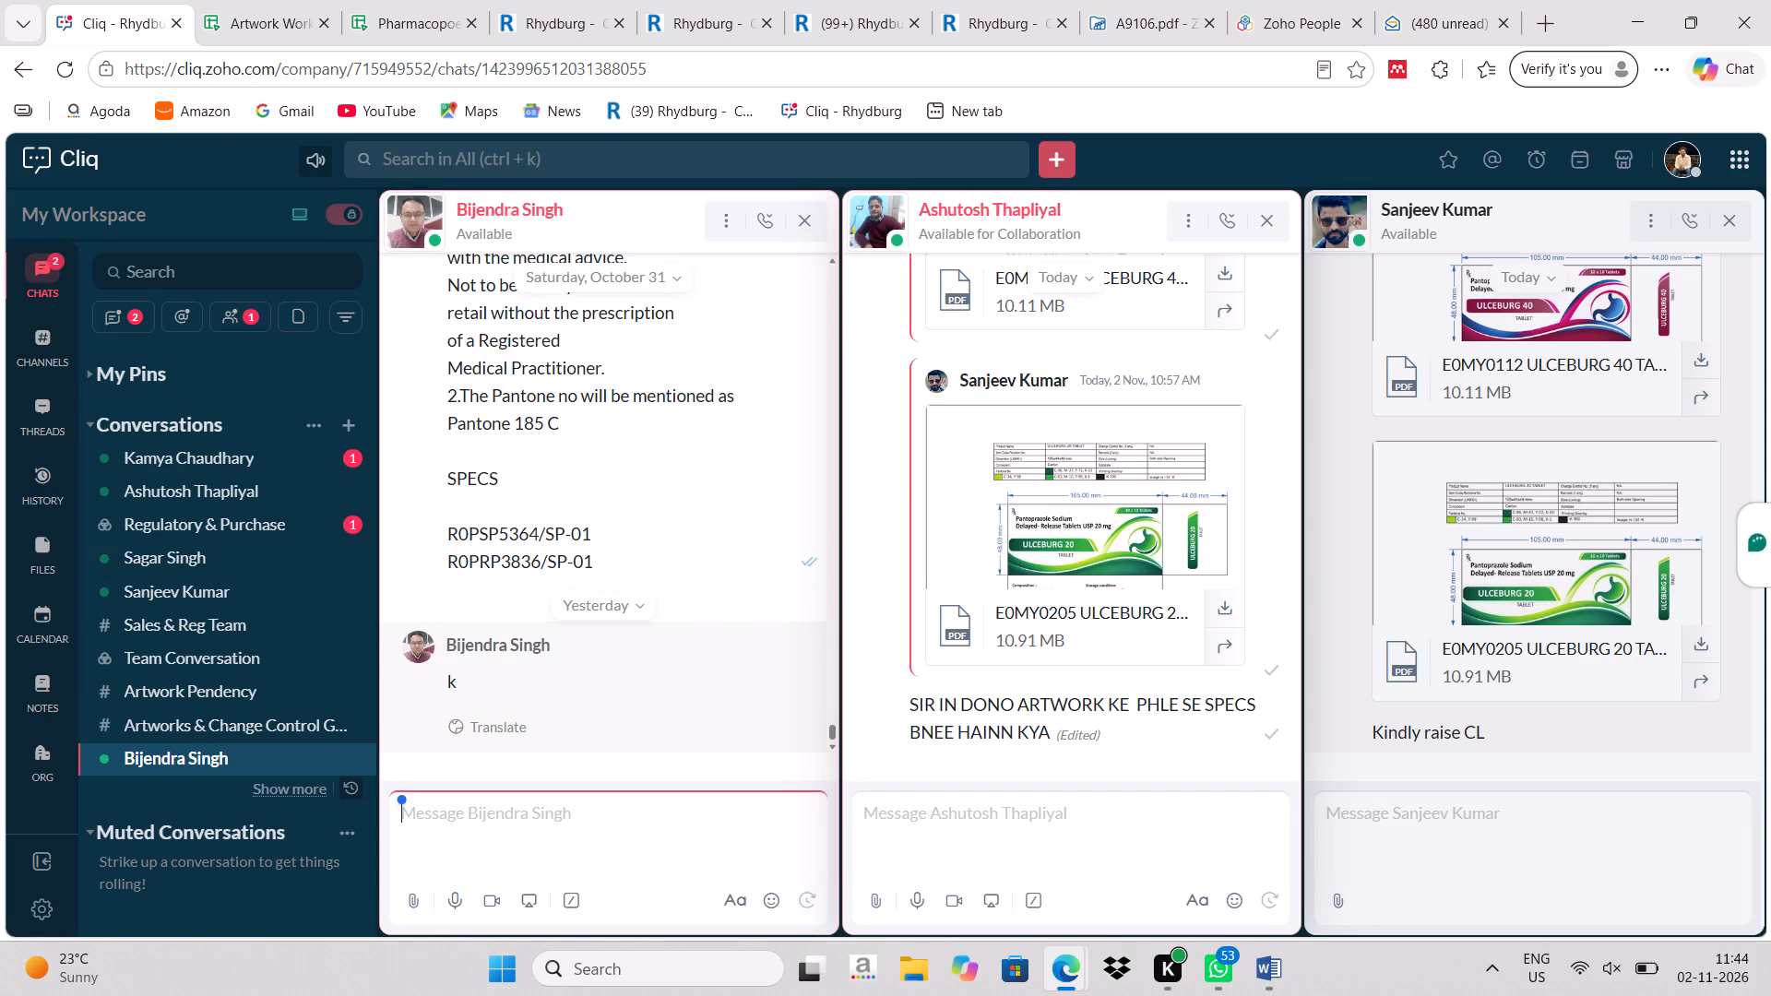
# Begin a message to the AGM Operations colleague with the copied reference CL10202 followed by the heading CURRENT.
pyautogui.press('c')
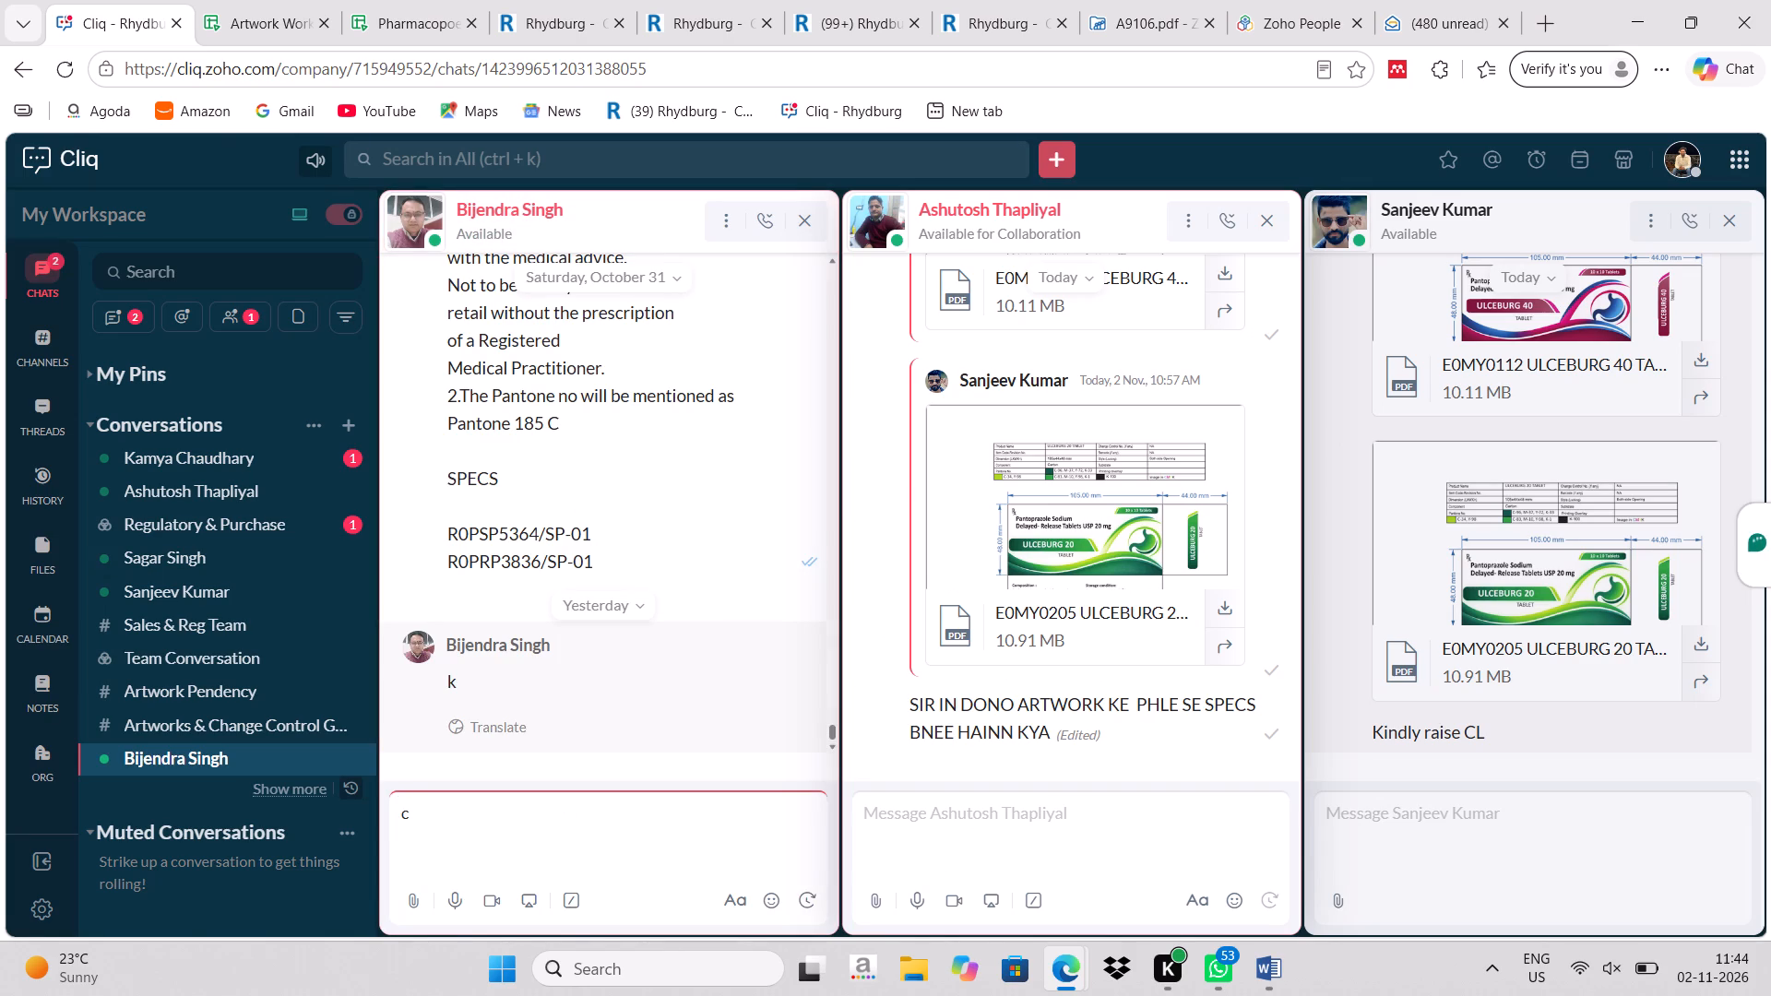
pyautogui.press('BackSpace')
pyautogui.hotkey('ctrl', 'v')
pyautogui.press('space')
pyautogui.press('space')
pyautogui.press('space')
pyautogui.press('space')
pyautogui.press('c')
pyautogui.write('CURRENT')
pyautogui.press('space')
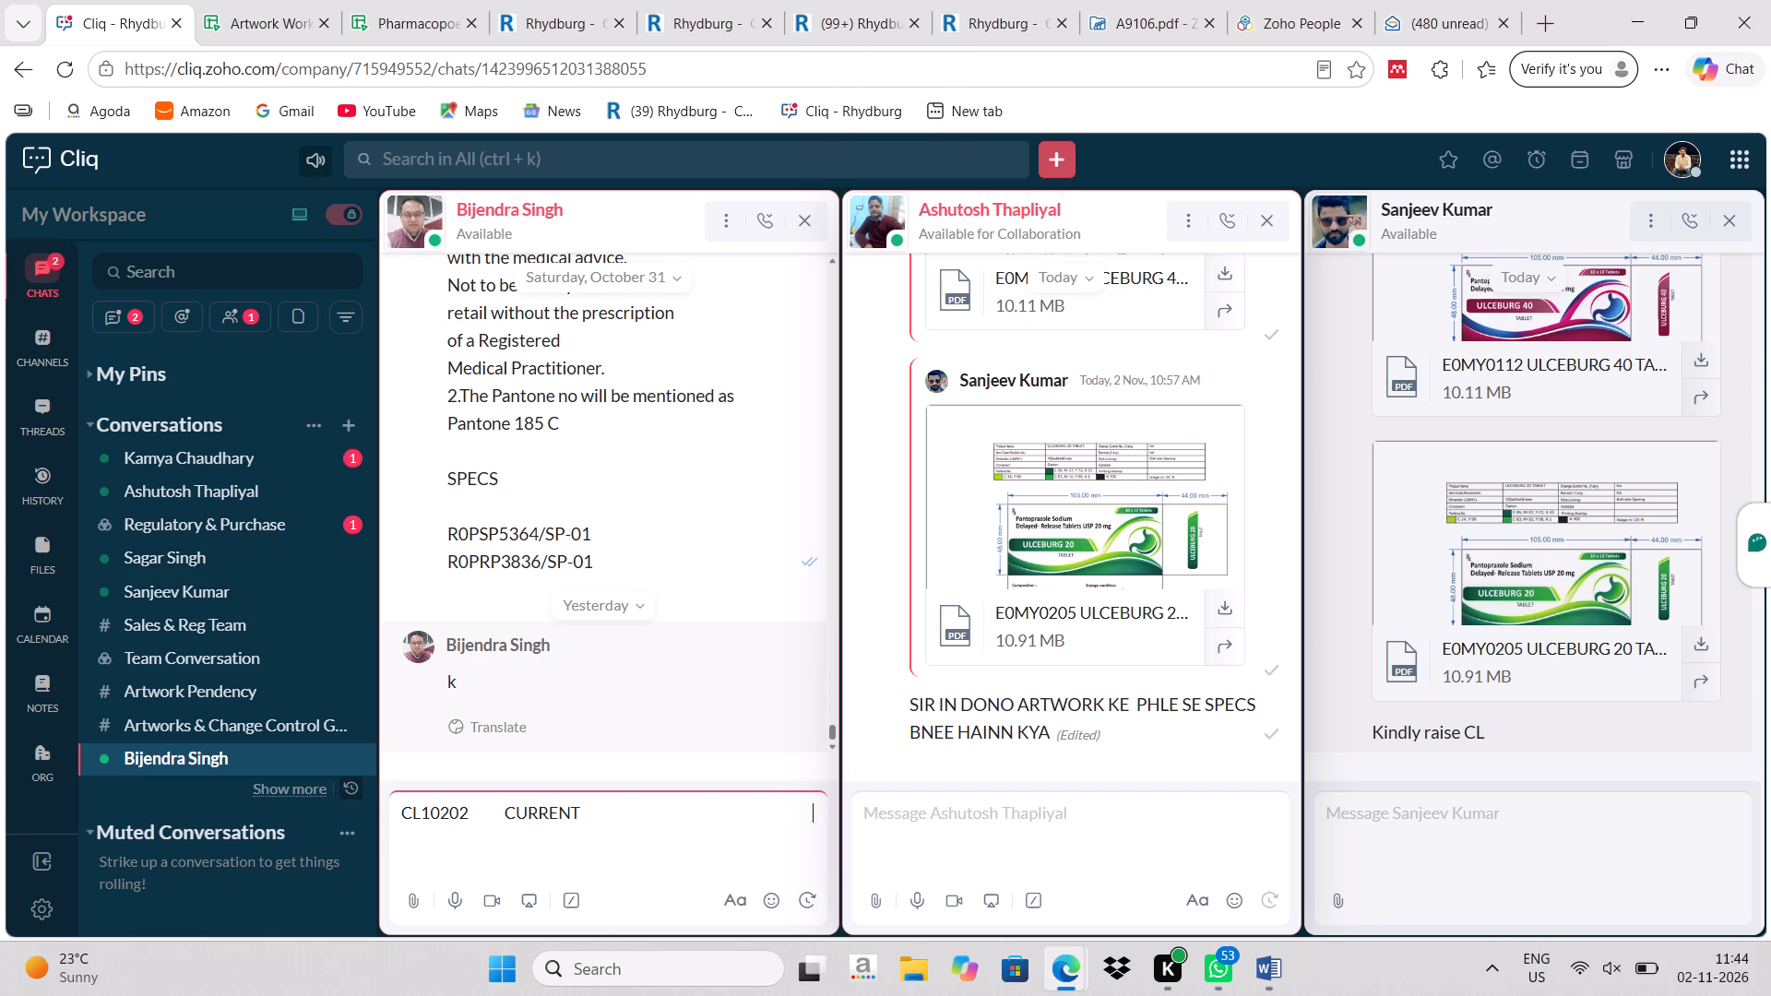
pyautogui.press('space')
pyautogui.press('BackSpace')
pyautogui.press('space')
# Copy the ICIN0727 current-state cell from the Word table into the message below the CURRENT heading and send it.
pyautogui.click(1271, 893)
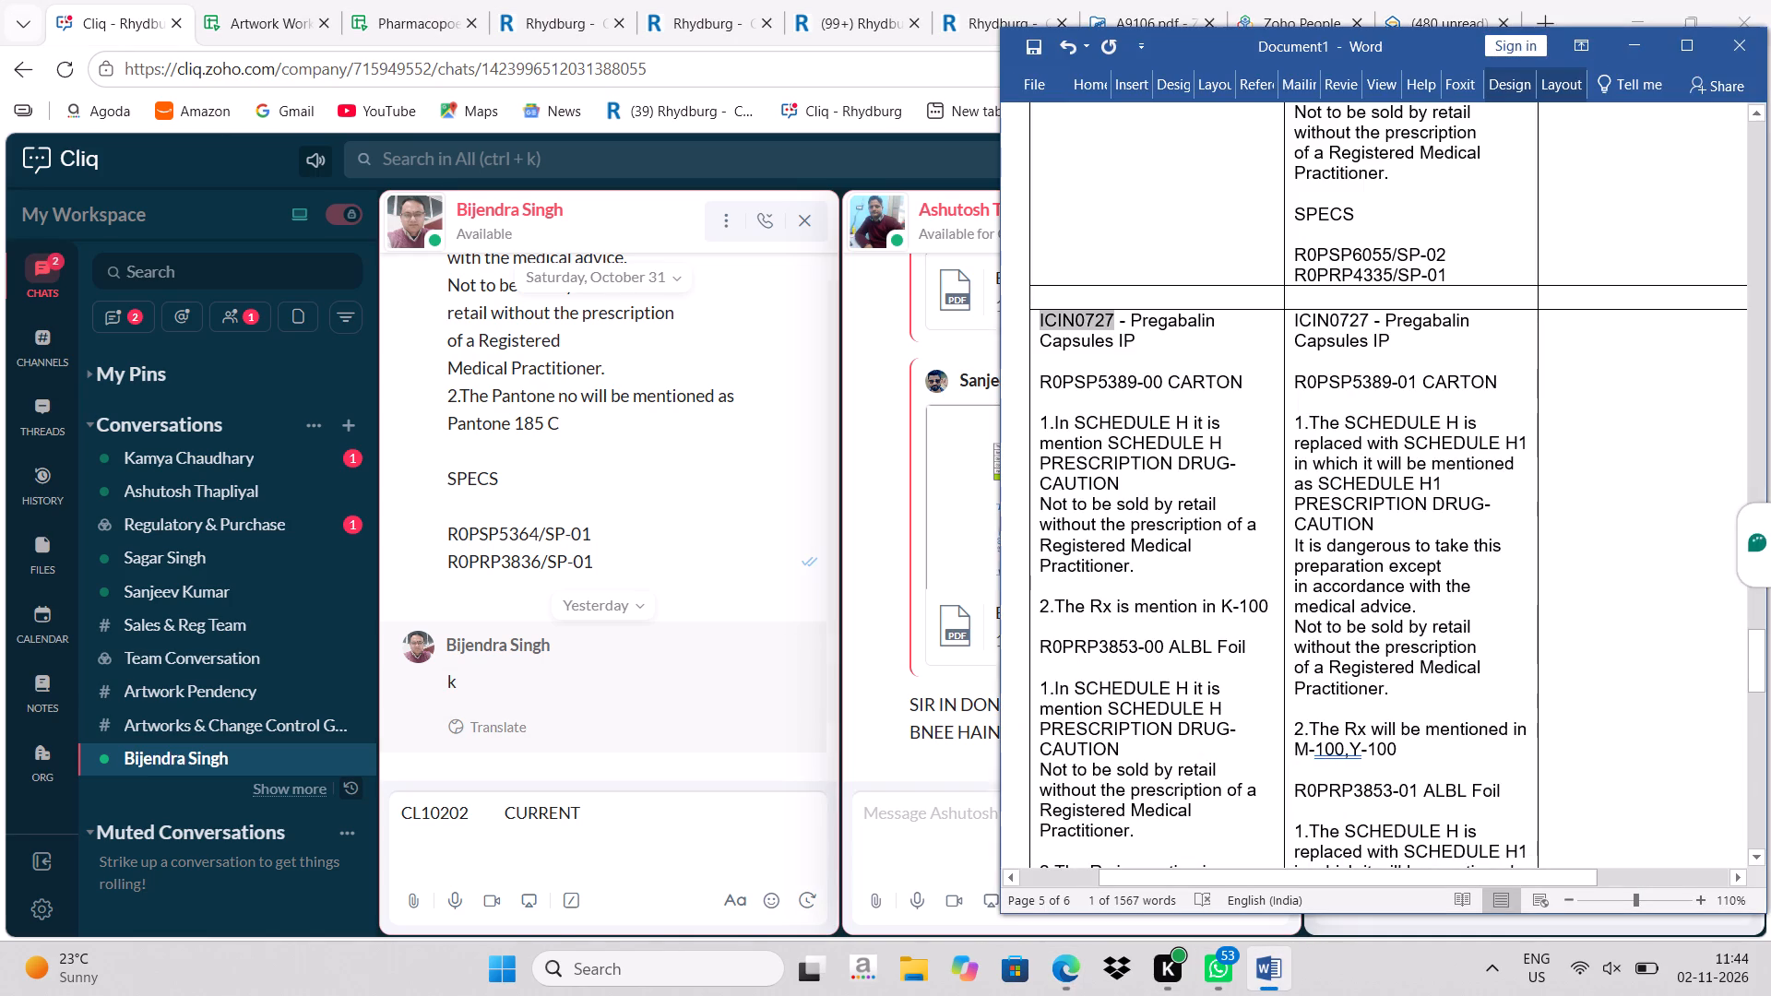
pyautogui.click(1033, 322)
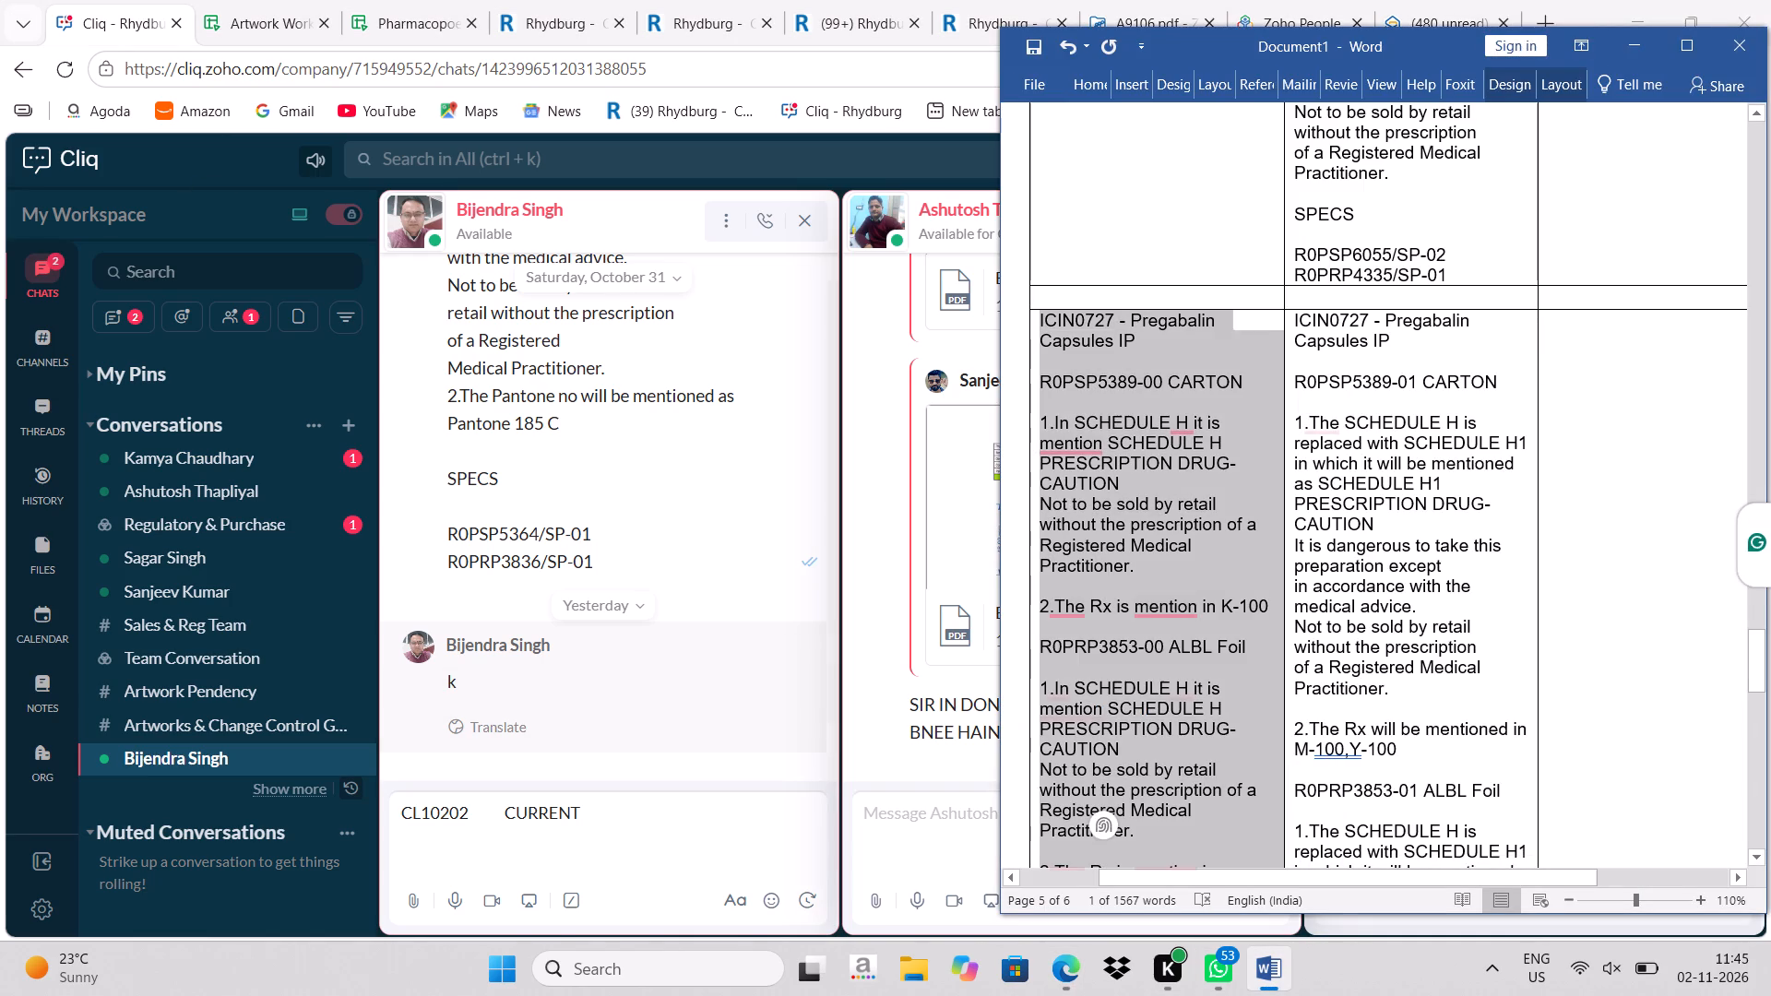
pyautogui.rightClick(1115, 488)
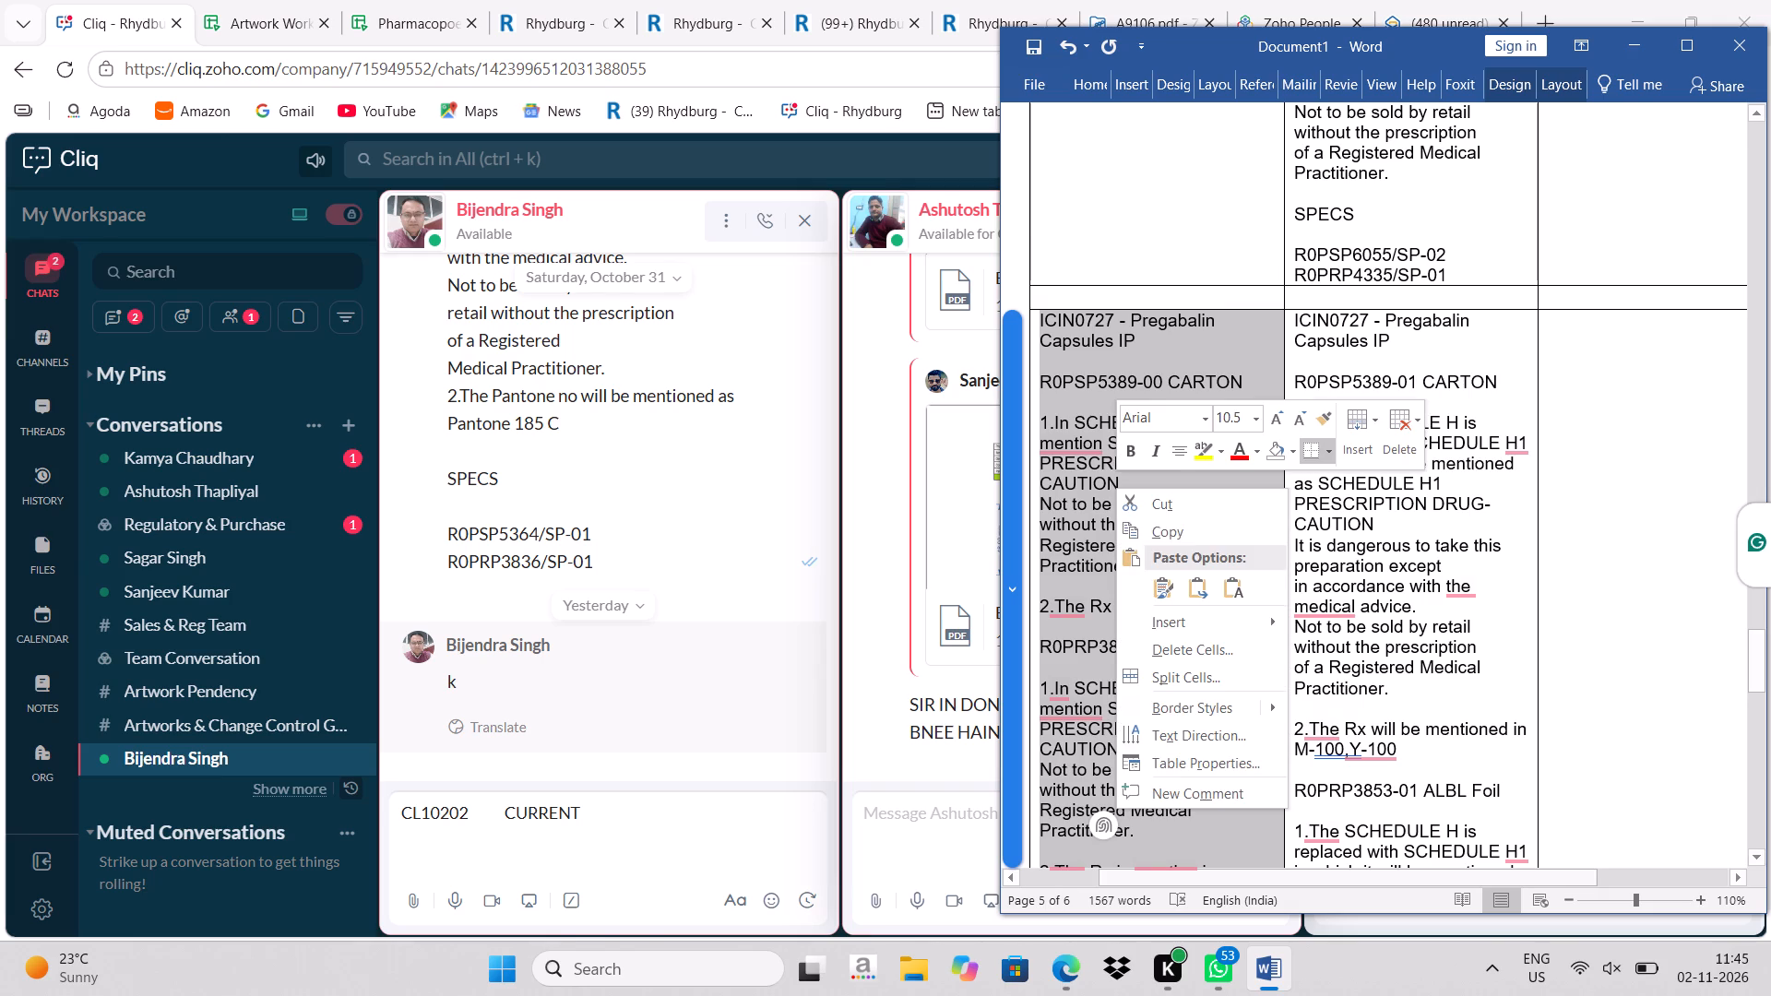
pyautogui.click(1156, 543)
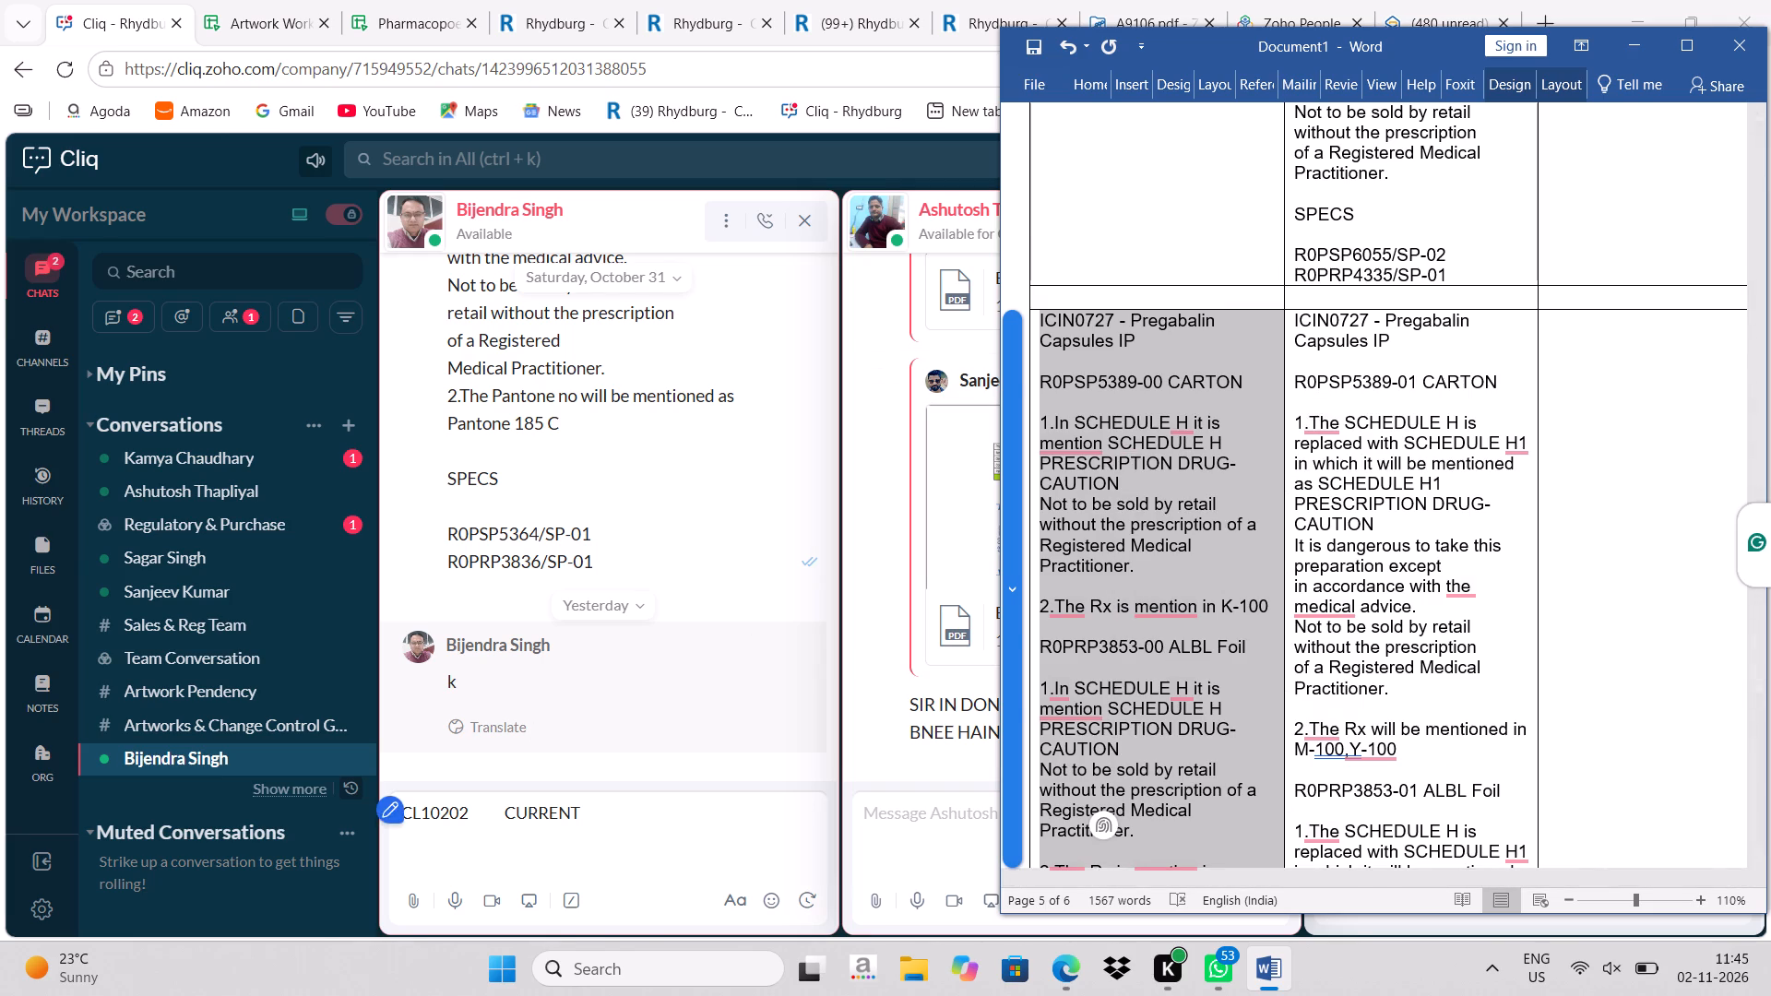
pyautogui.click(406, 836)
pyautogui.hotkey('ctrl', 'v')
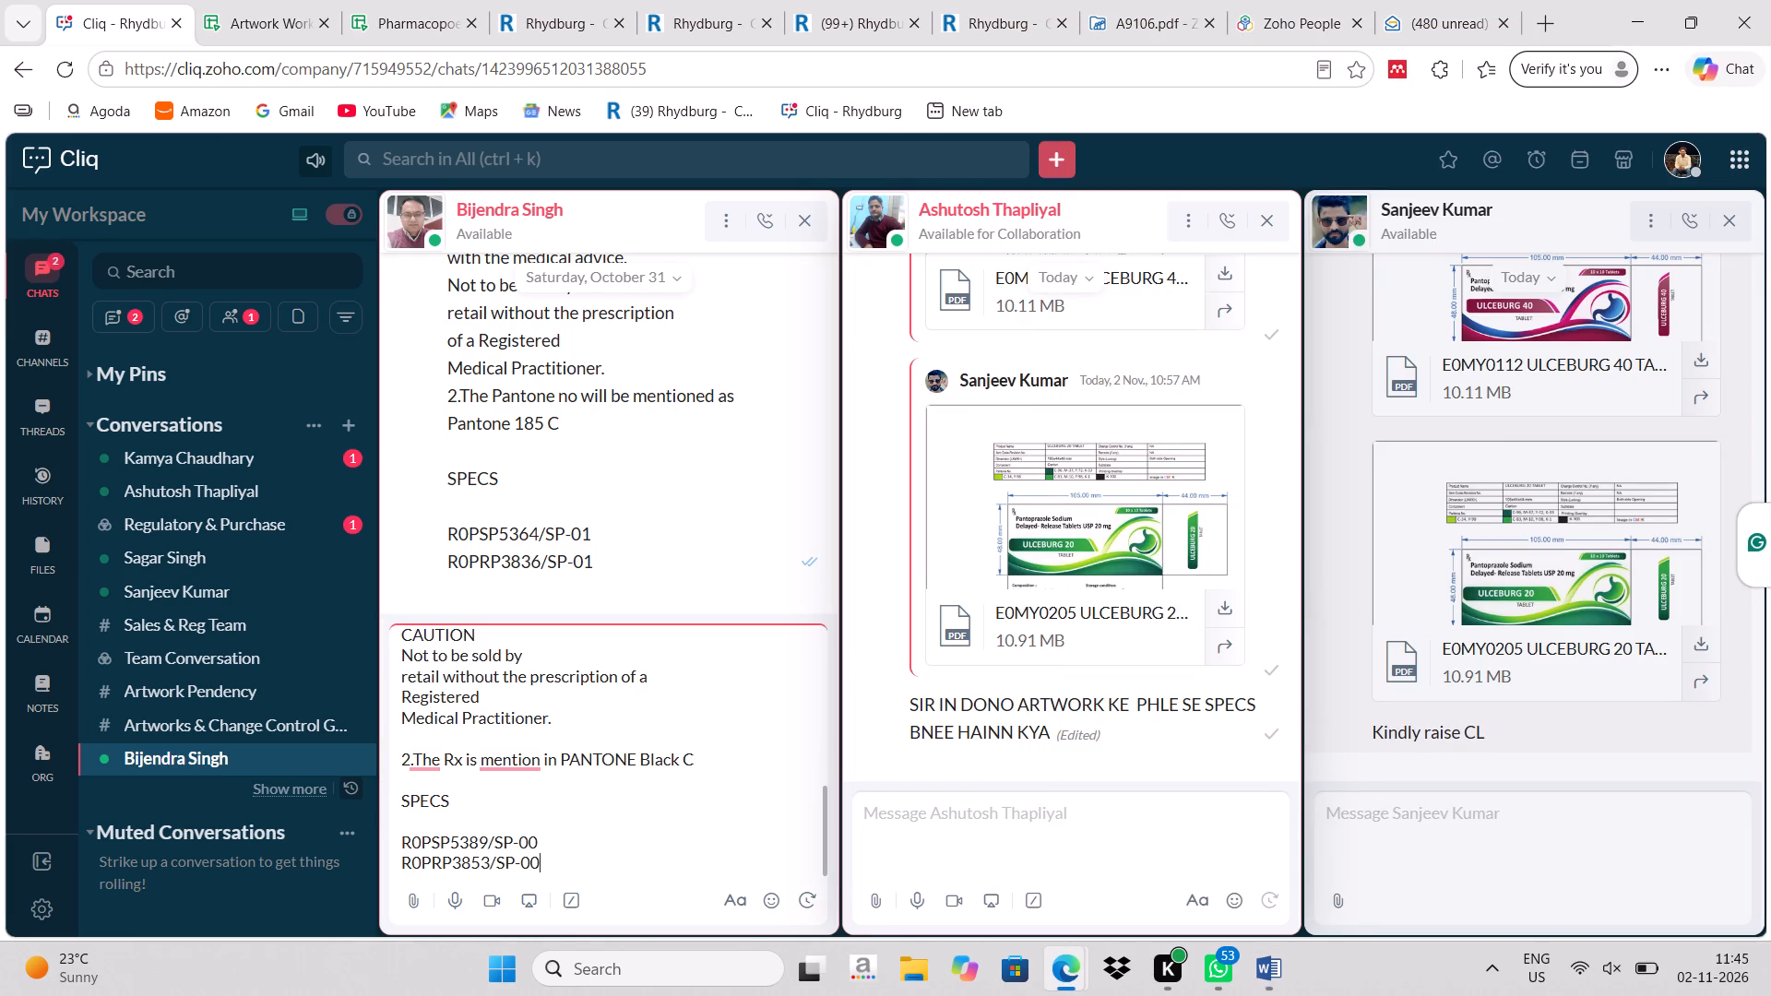
pyautogui.press('Return')
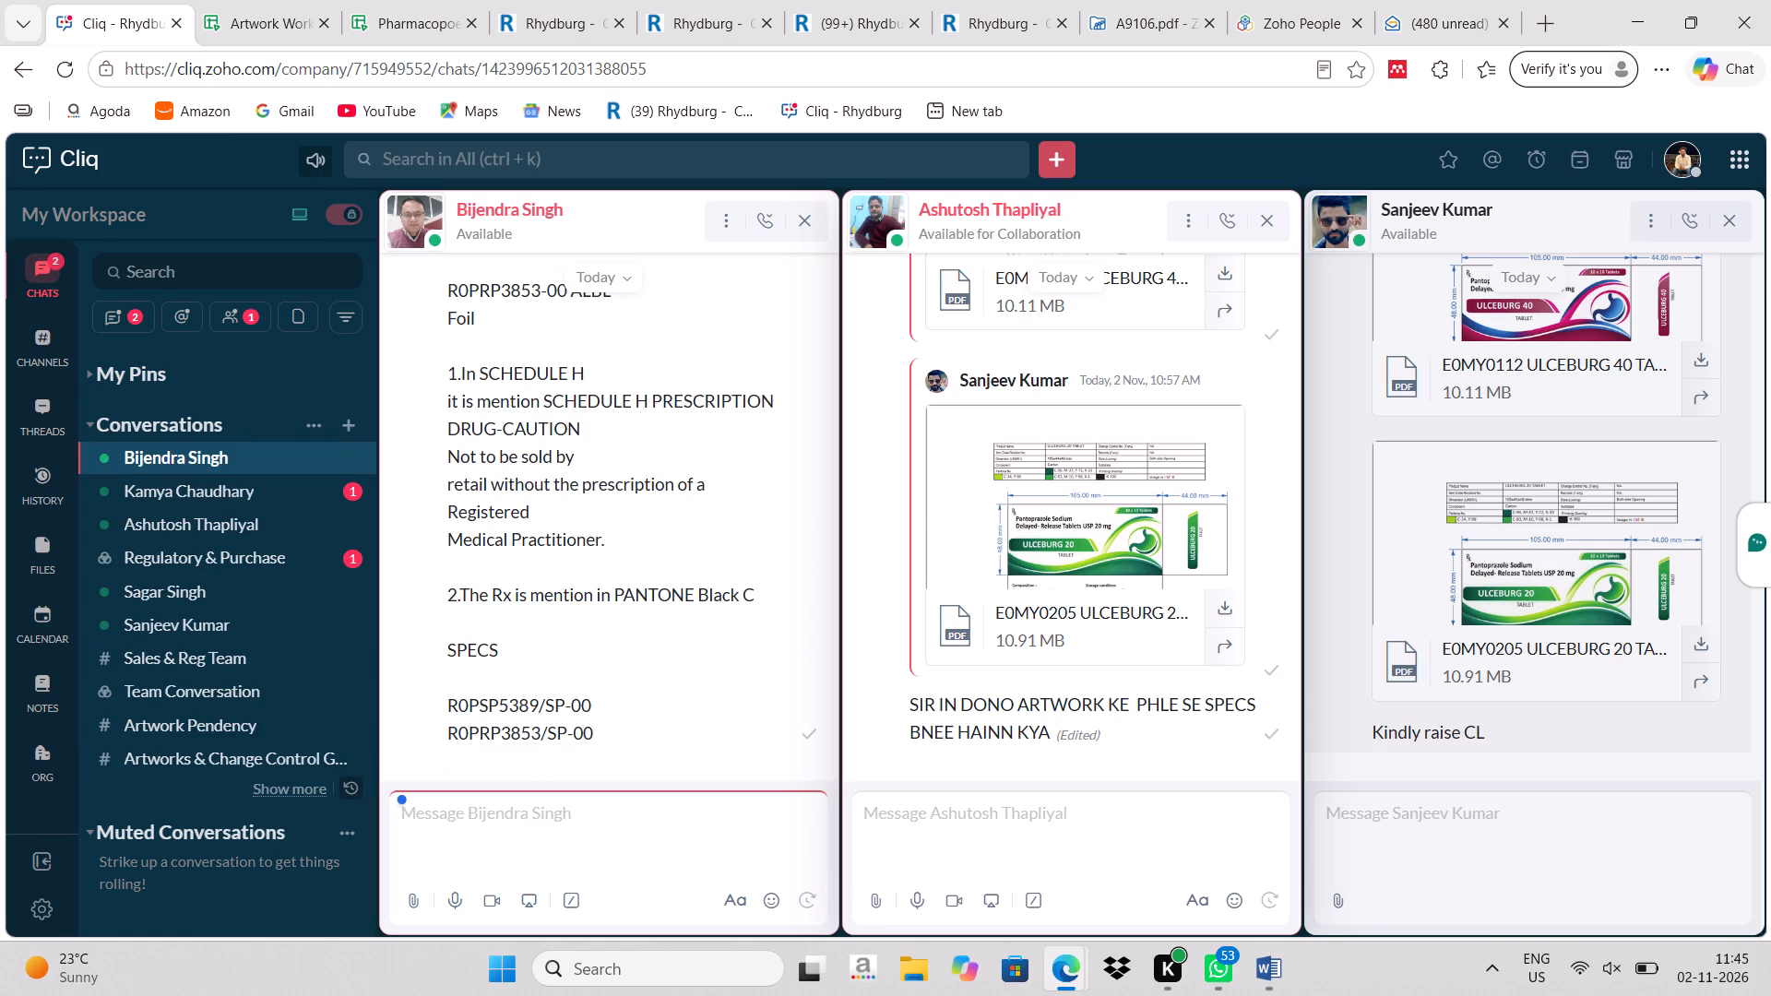
# Draft a follow-up message headed NEW containing the full ICIN0727 new-state cell, with R0PSP5389-01 CARTON, copied from the Word table.
pyautogui.write('NEW')
pyautogui.press('space')
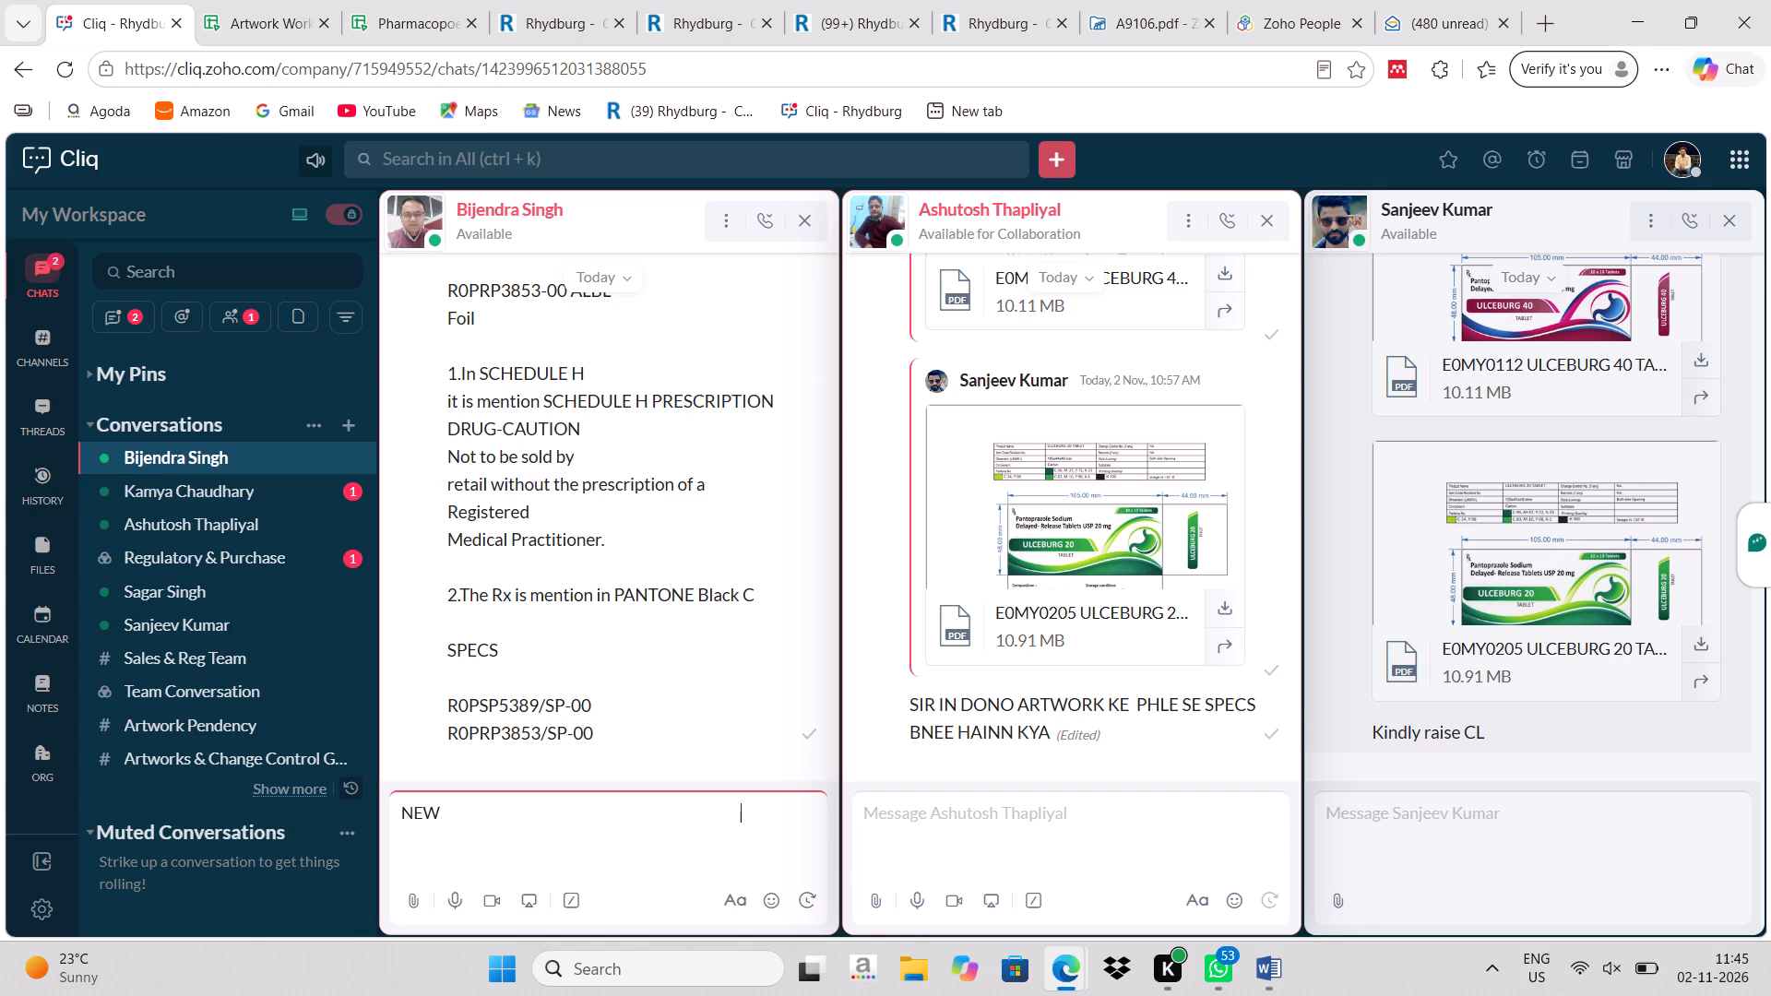
pyautogui.press('space')
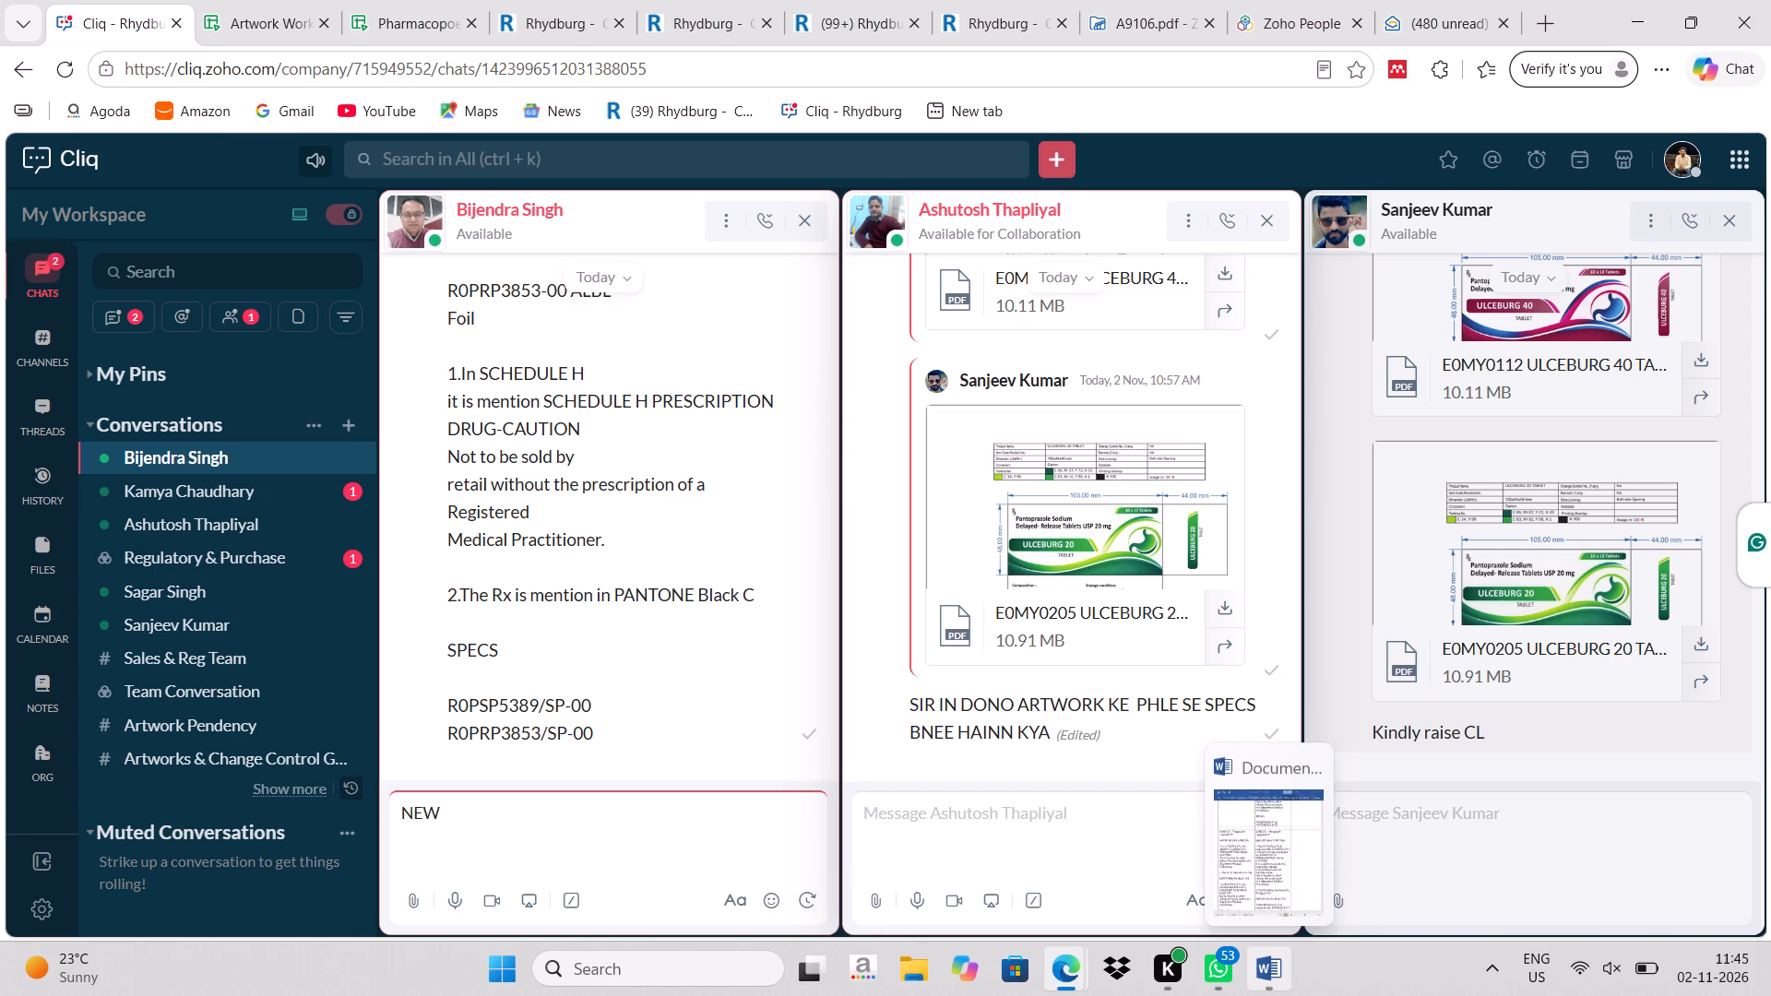
pyautogui.click(1278, 895)
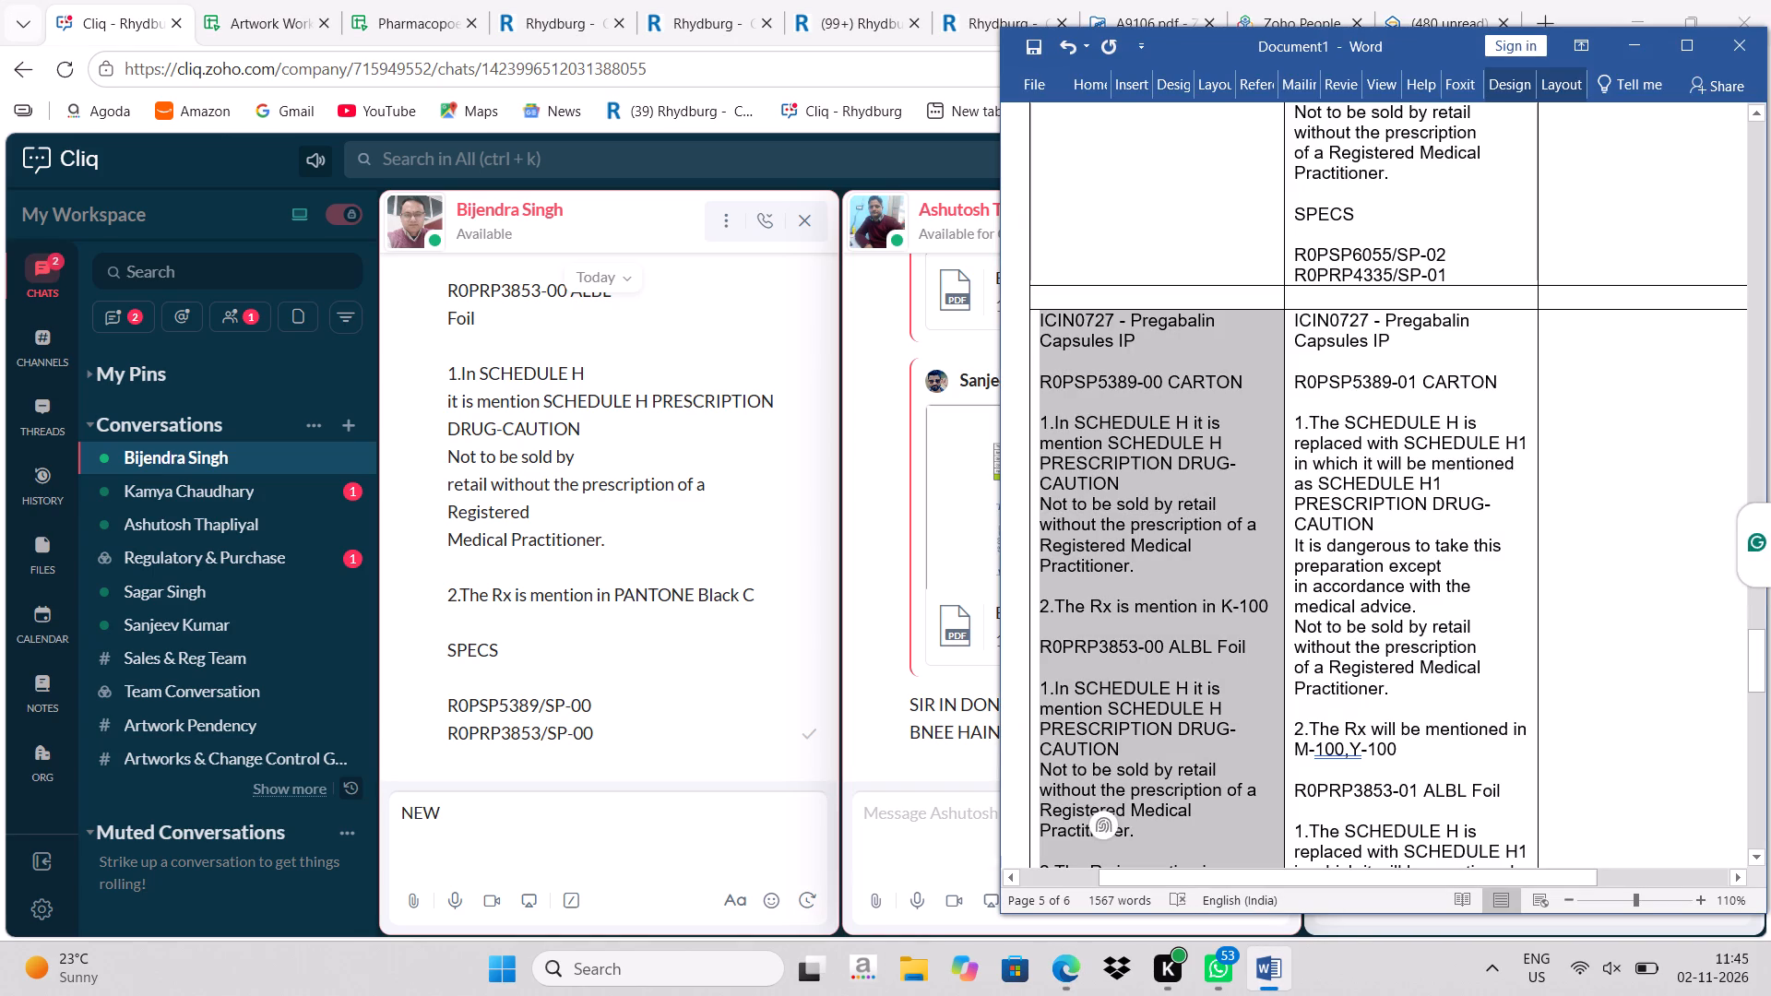
pyautogui.click(1291, 321)
pyautogui.scroll(-6, 1337, 500)
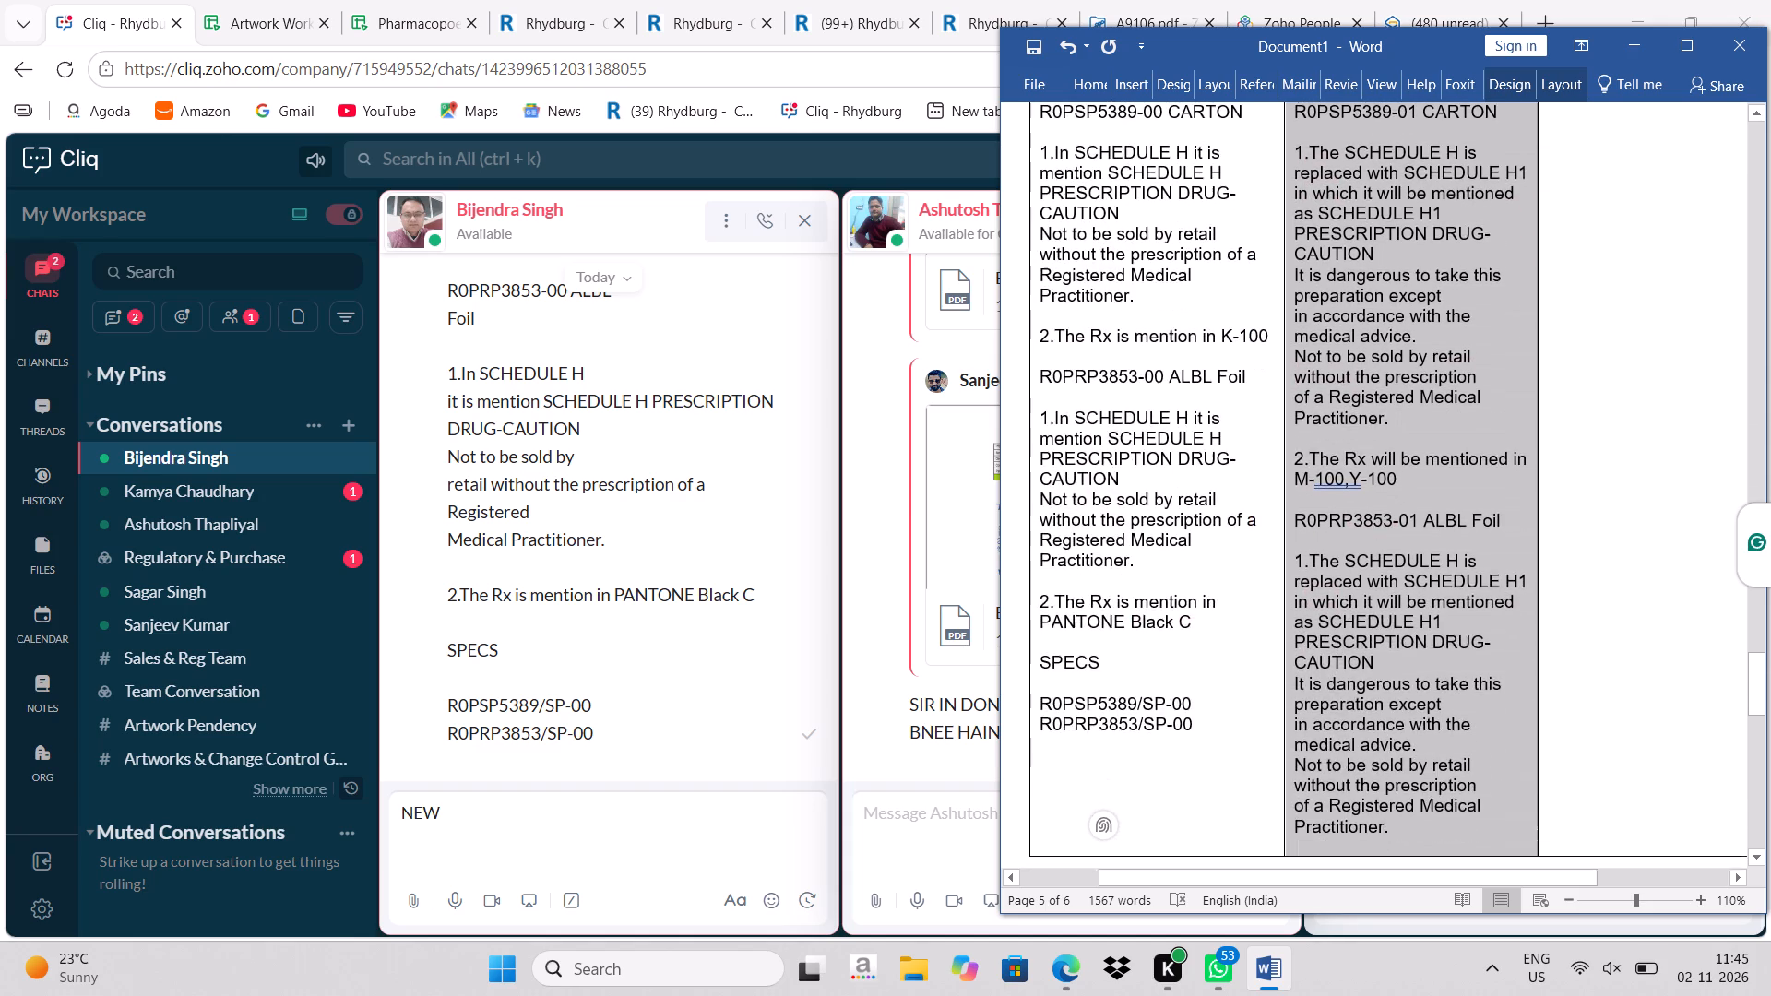
pyautogui.scroll(-9, 1345, 490)
pyautogui.scroll(5, 1347, 498)
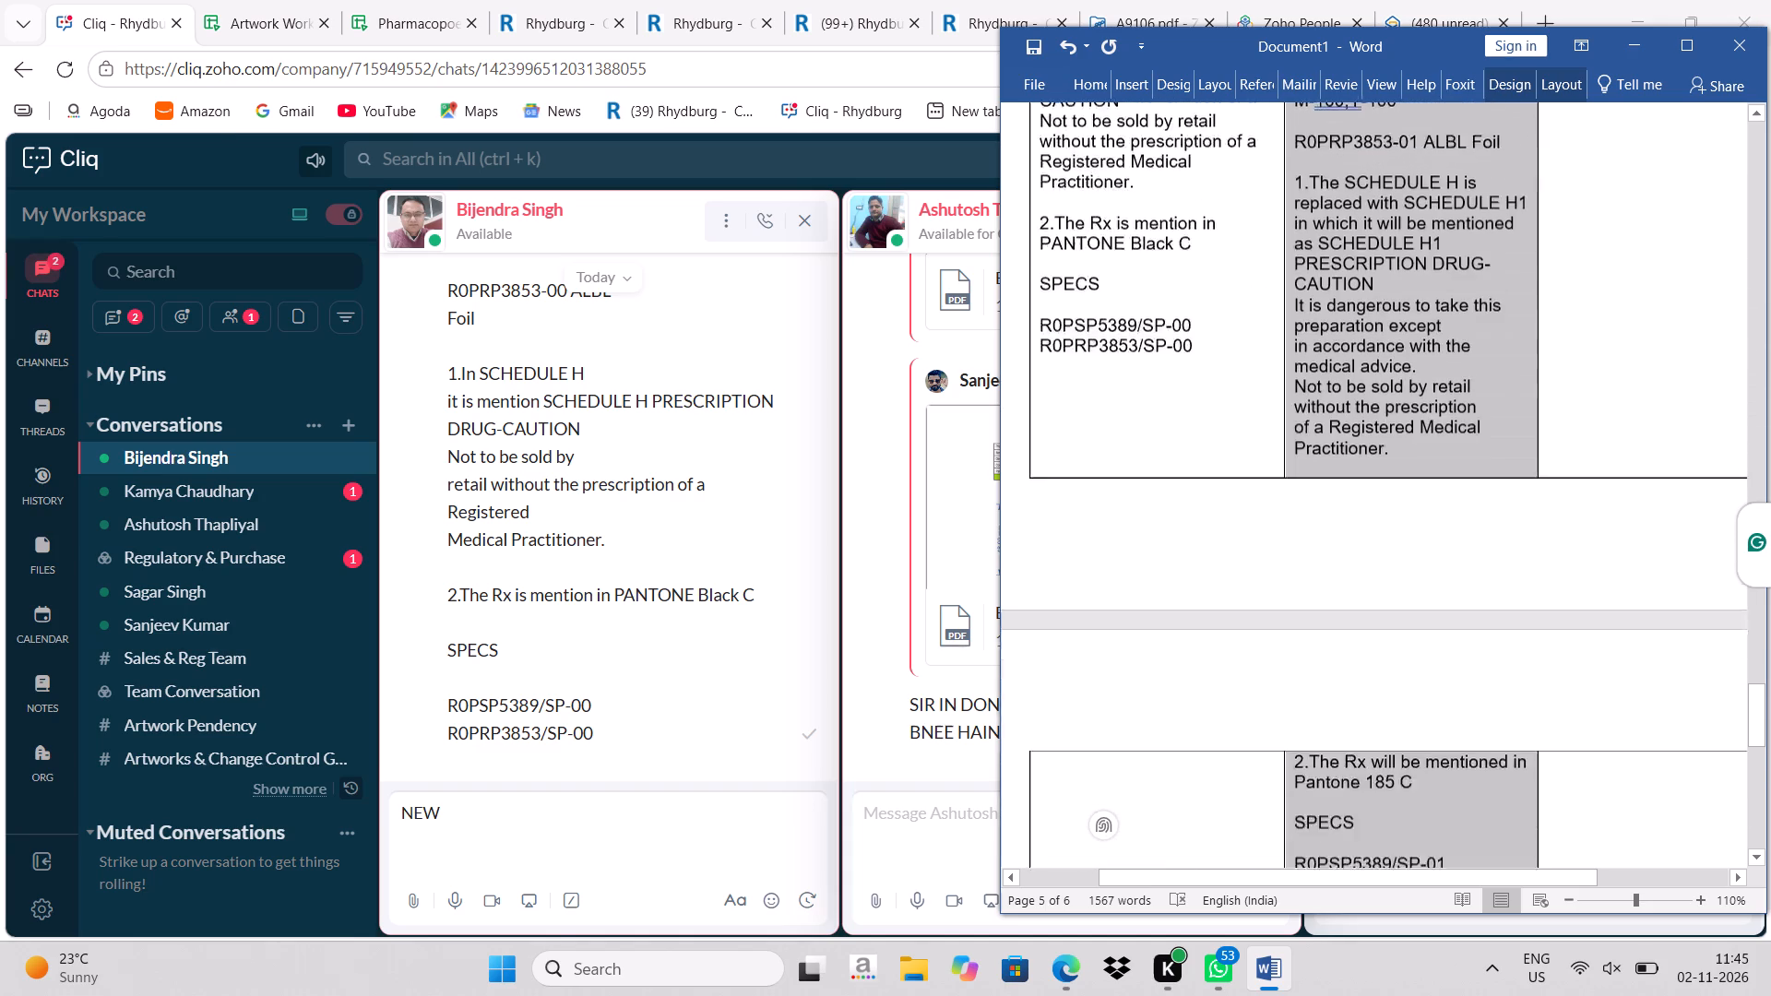
pyautogui.scroll(10, 1347, 498)
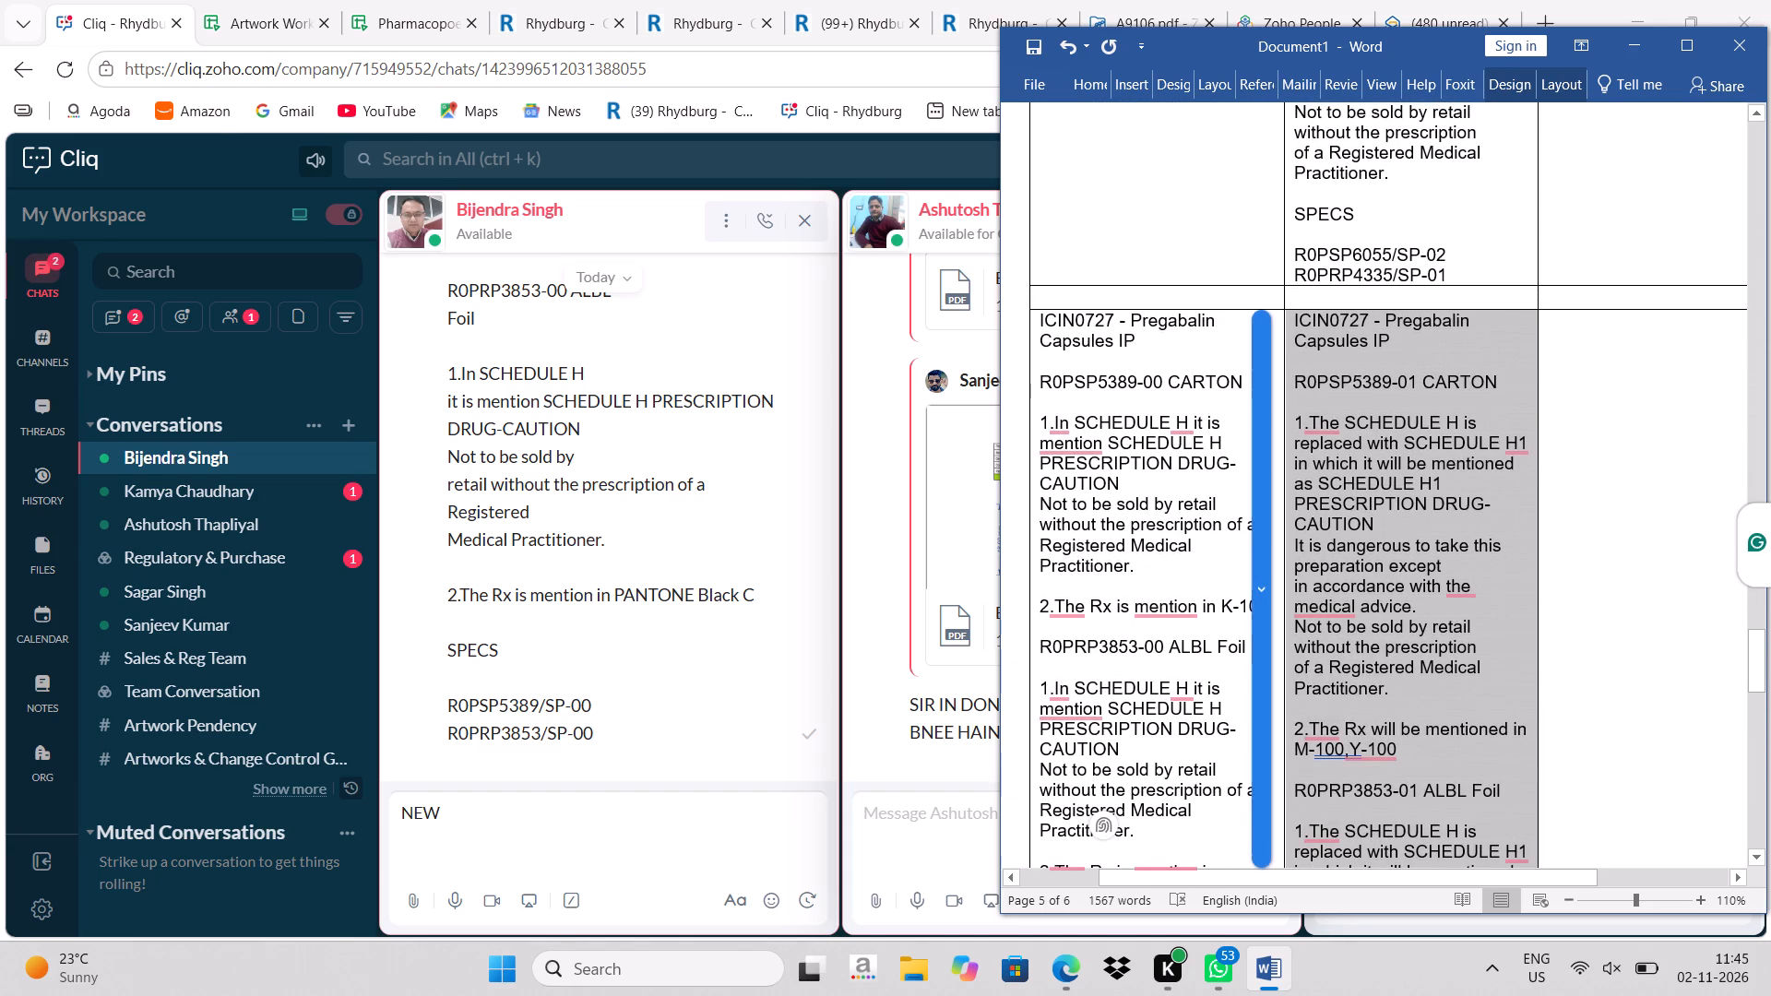
pyautogui.hotkey('ctrl', 'c')
pyautogui.click(445, 831)
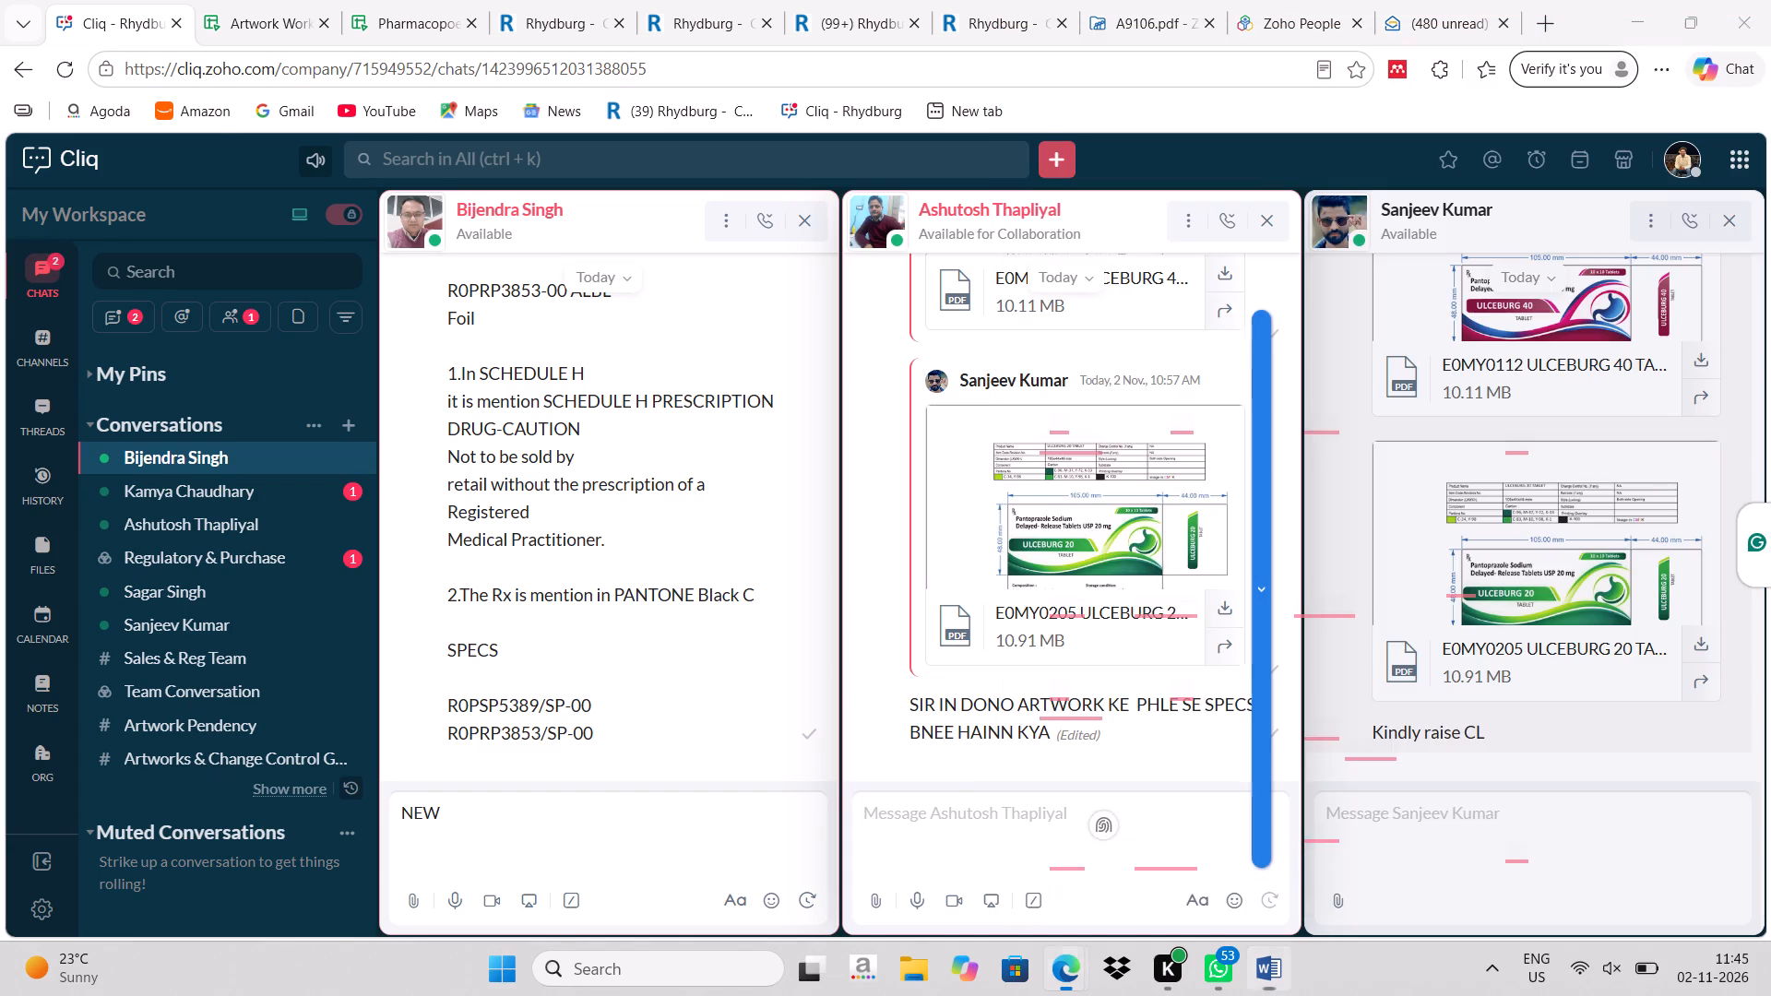
pyautogui.click(445, 821)
pyautogui.click(413, 838)
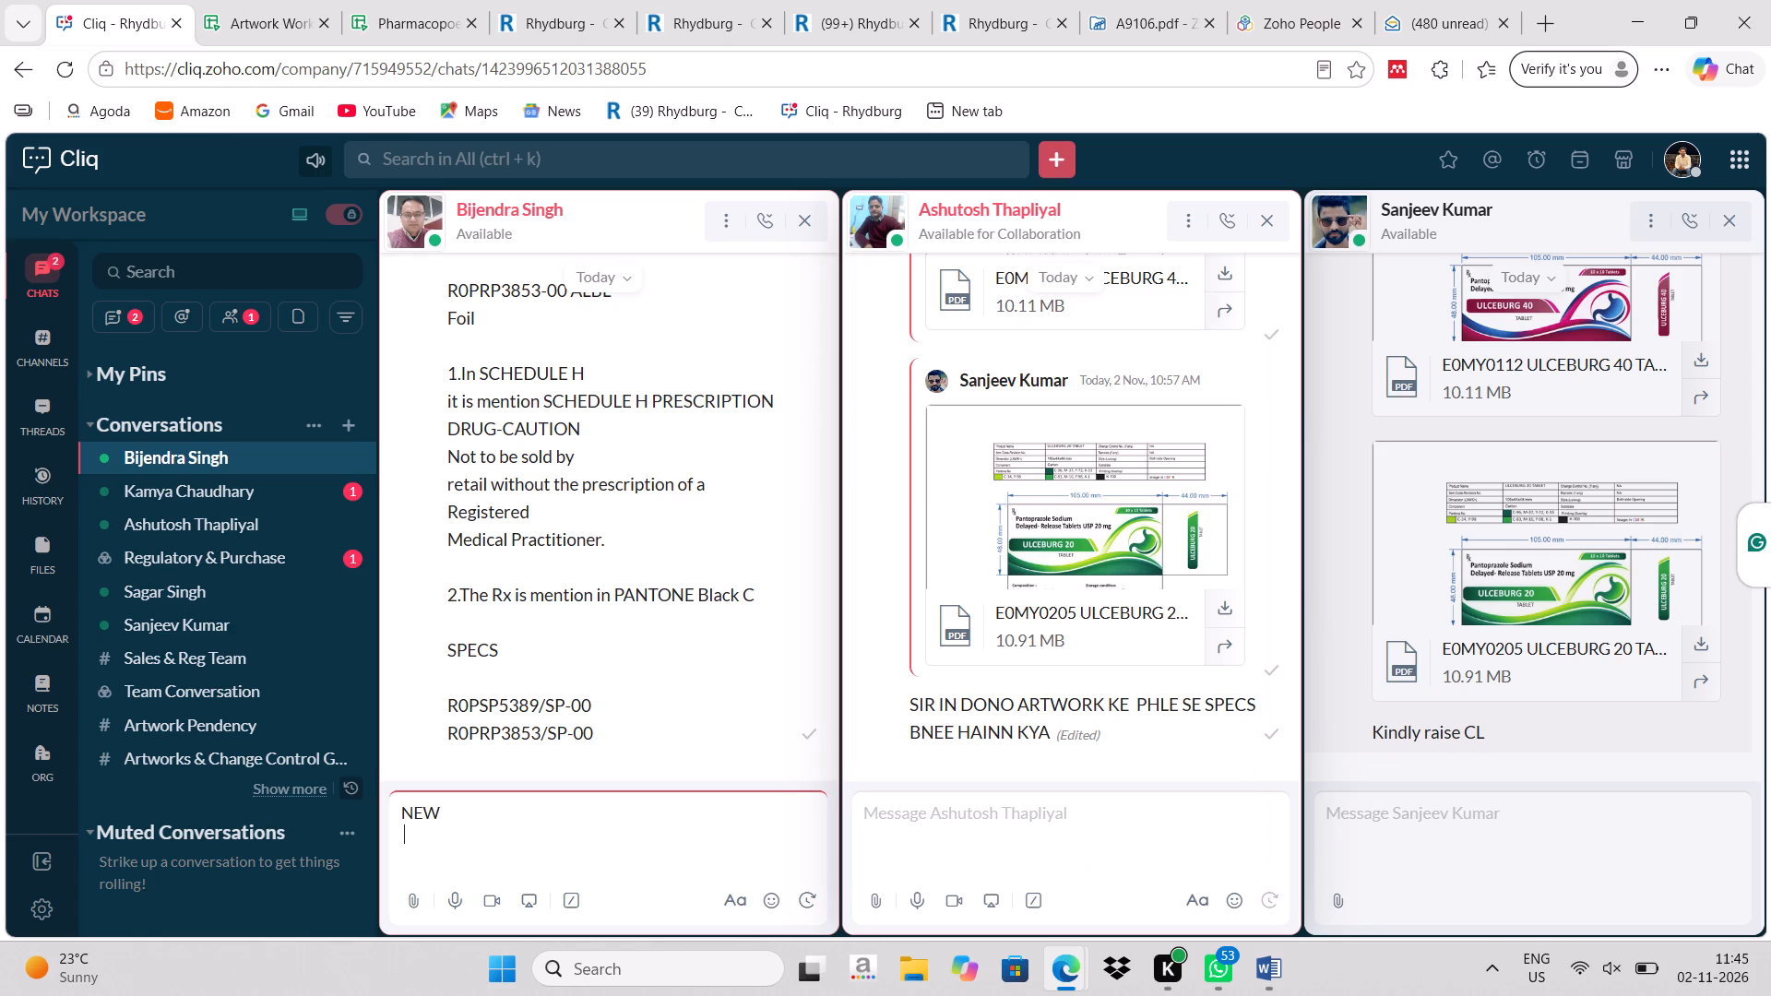
pyautogui.hotkey('ctrl', 'v')
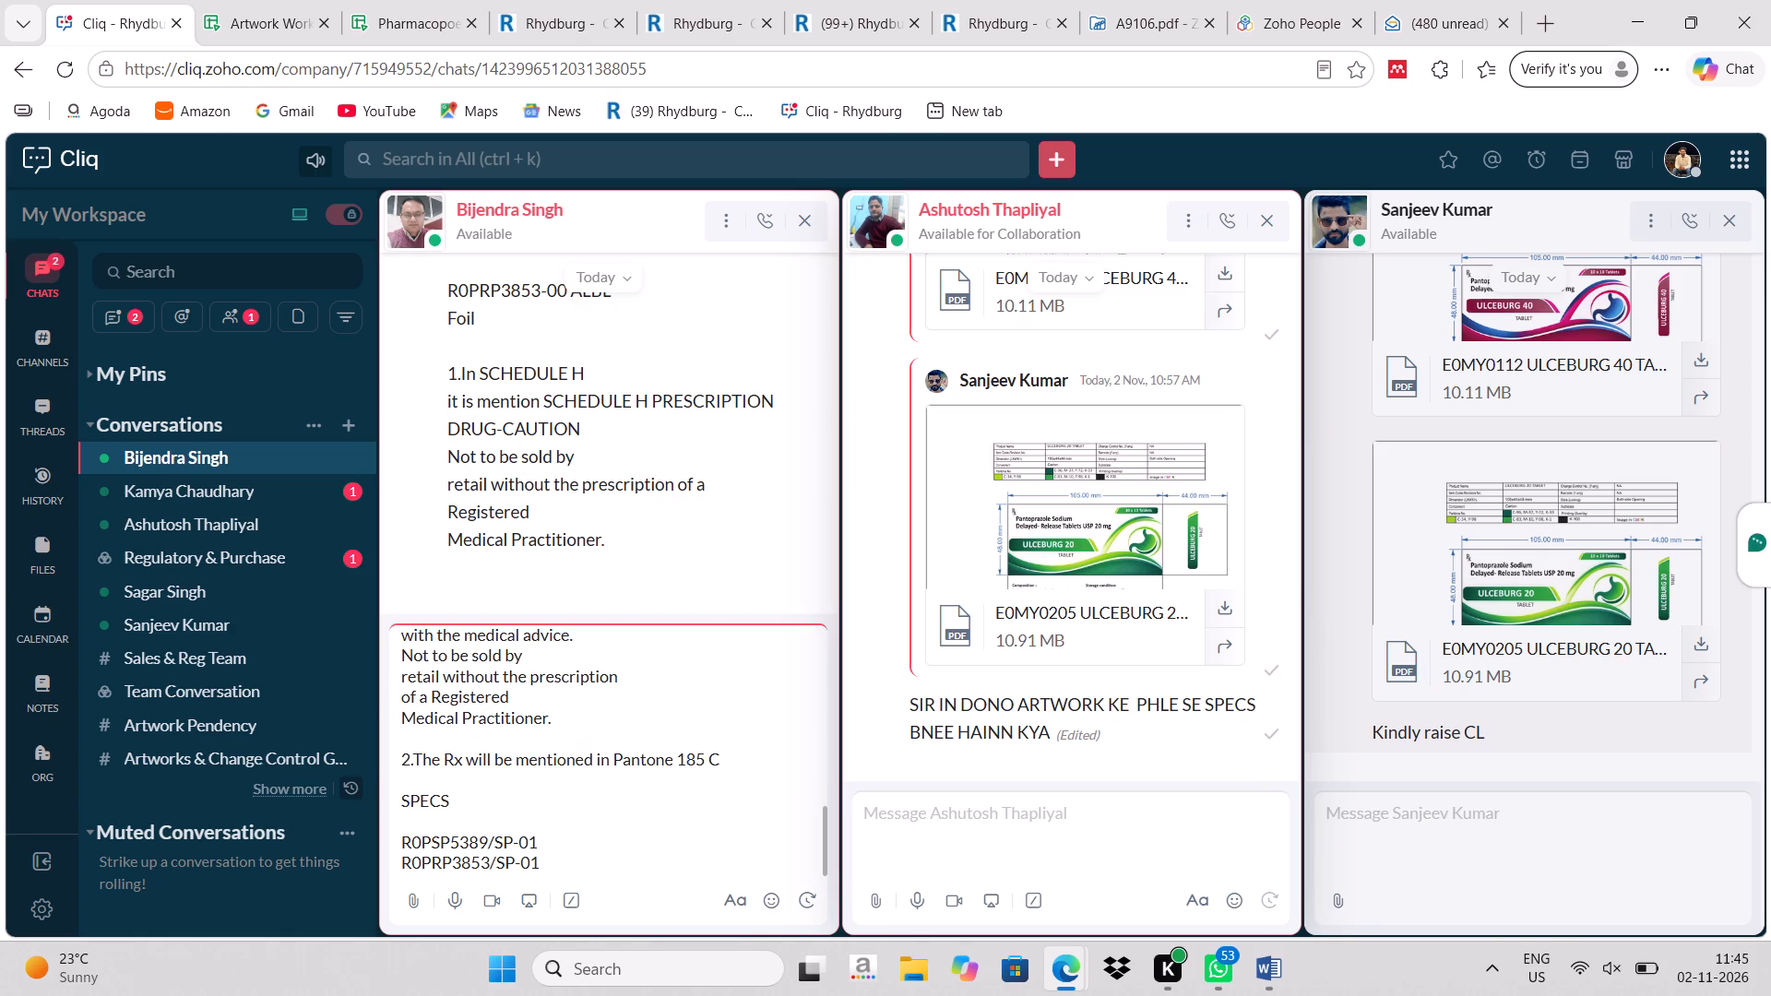
# Send the drafted NEW message with the ICIN0727 new-state text to the AGM Operations colleague.
pyautogui.press('Return')
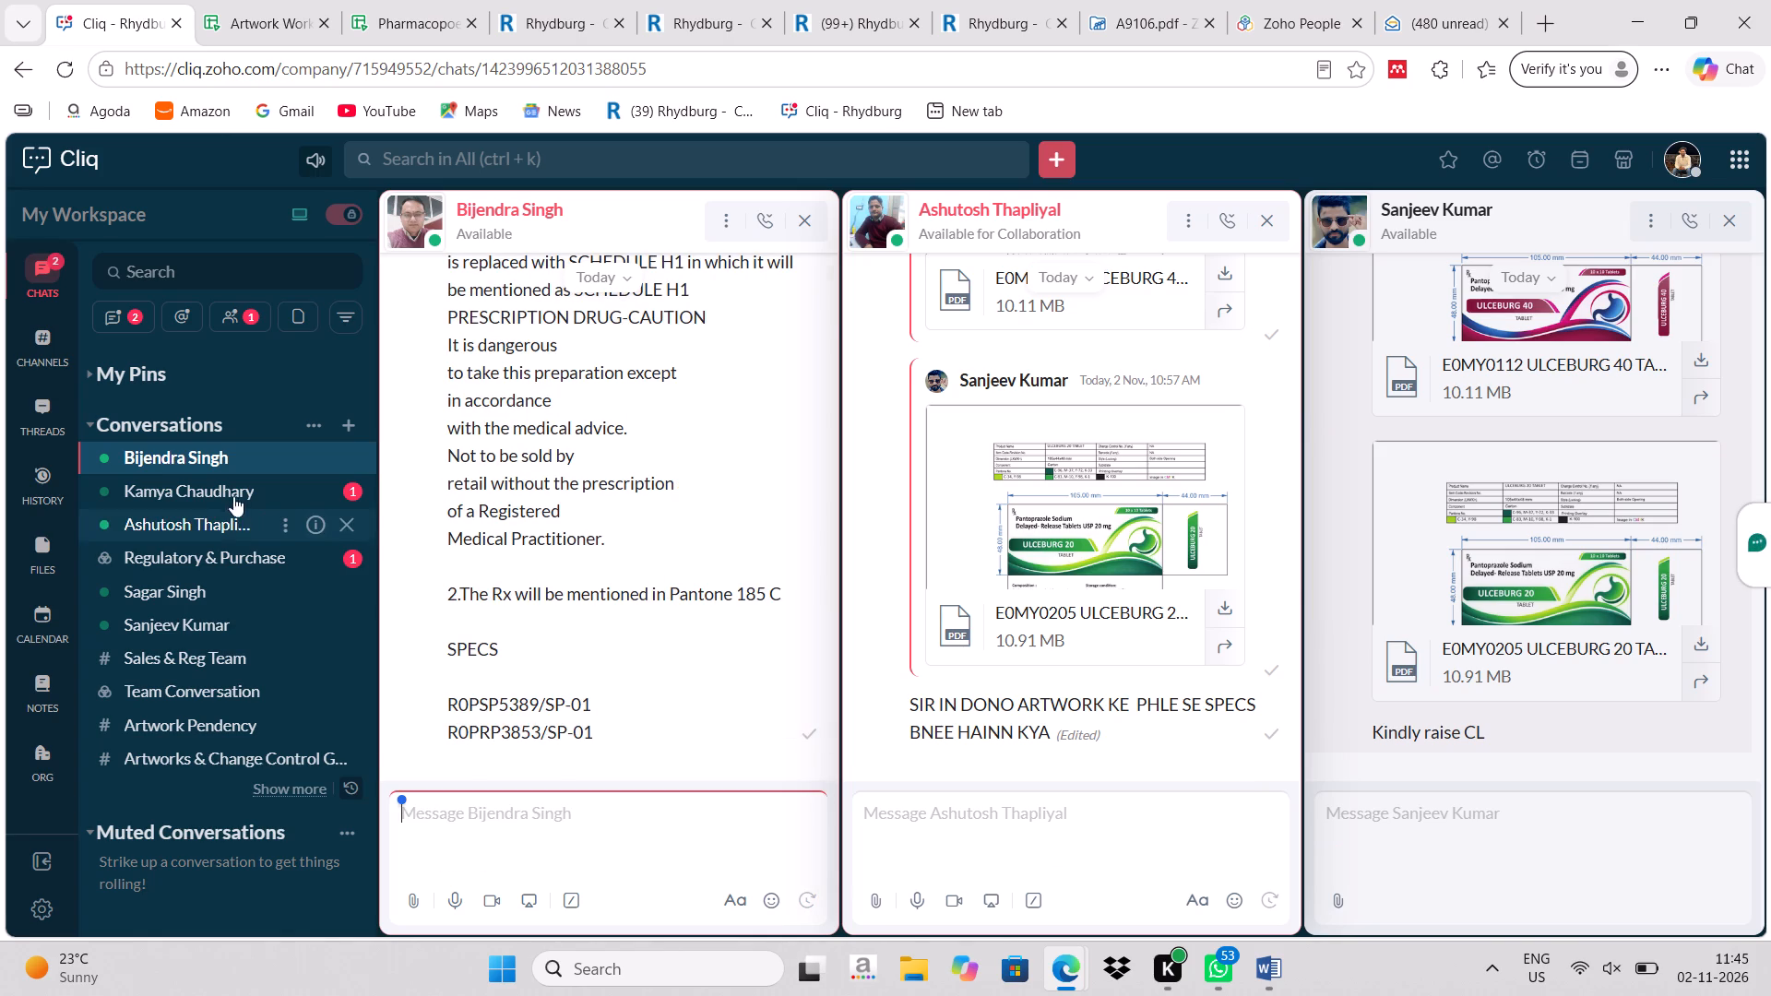
# Open the unread chat's R0PSP5389-1_R0PRP3853-1_ICIN0727_Pregabalin_Capsules_IP PDF, examine the artwork's product details on page 1, and close the preview.
pyautogui.click(214, 483)
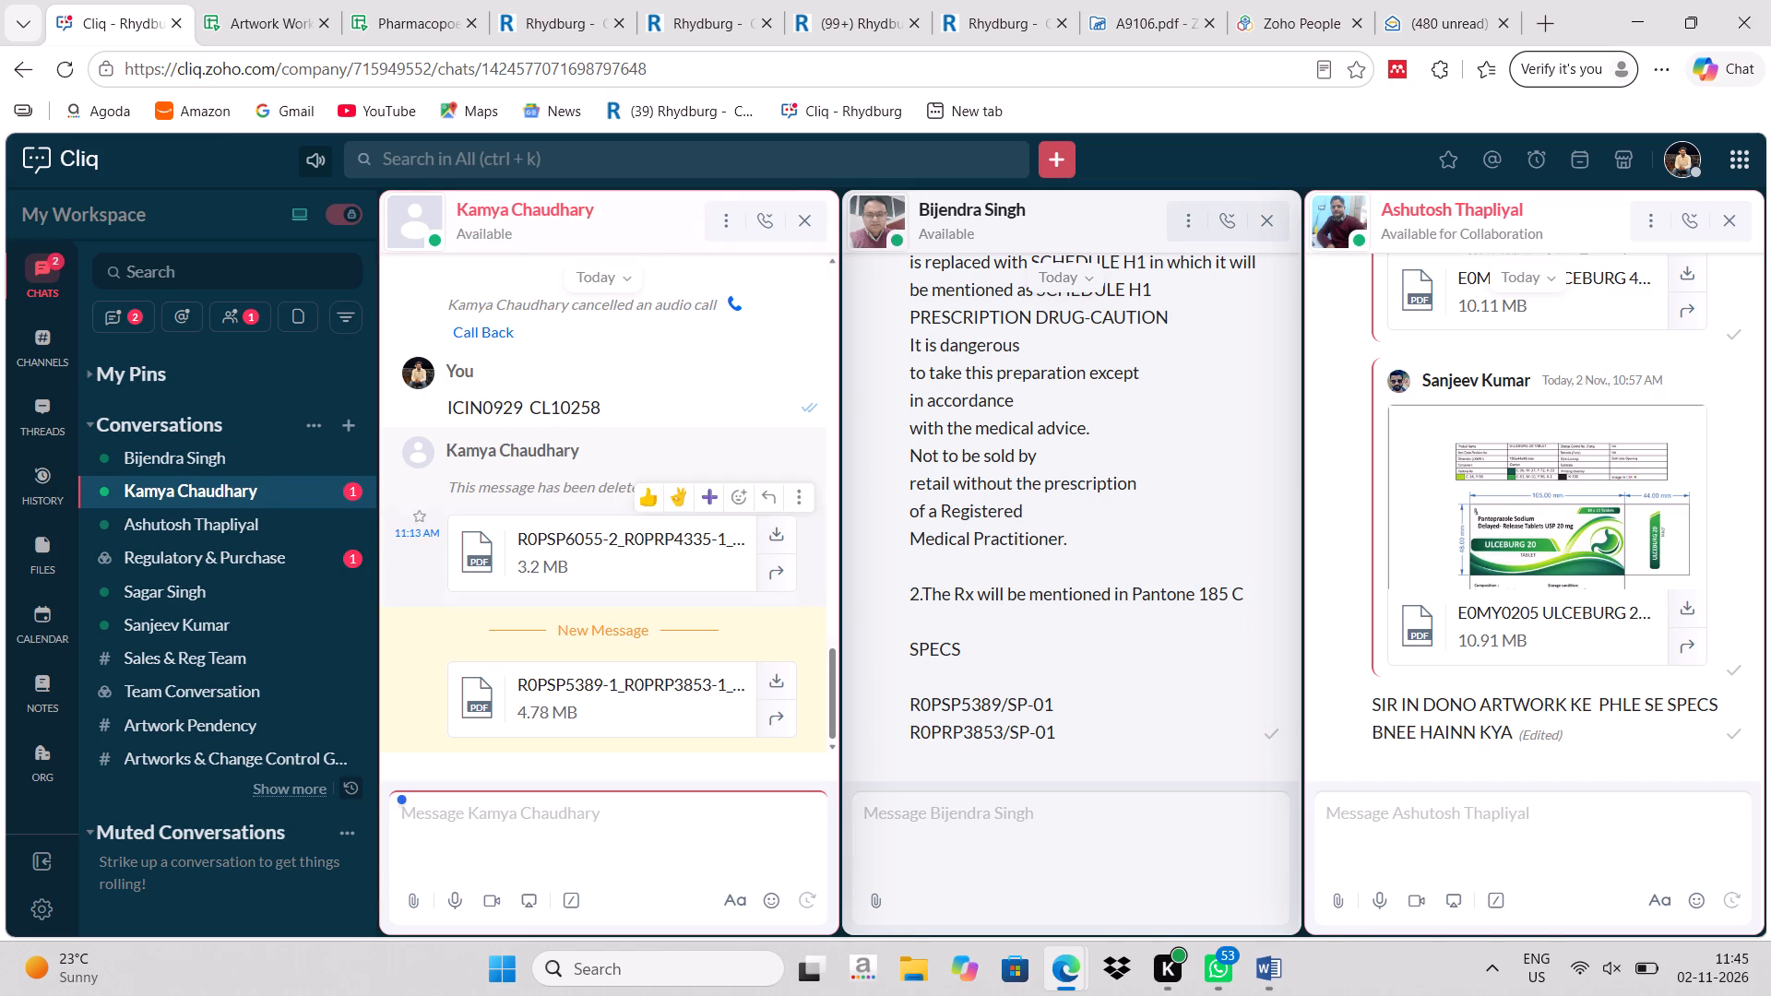
pyautogui.click(567, 707)
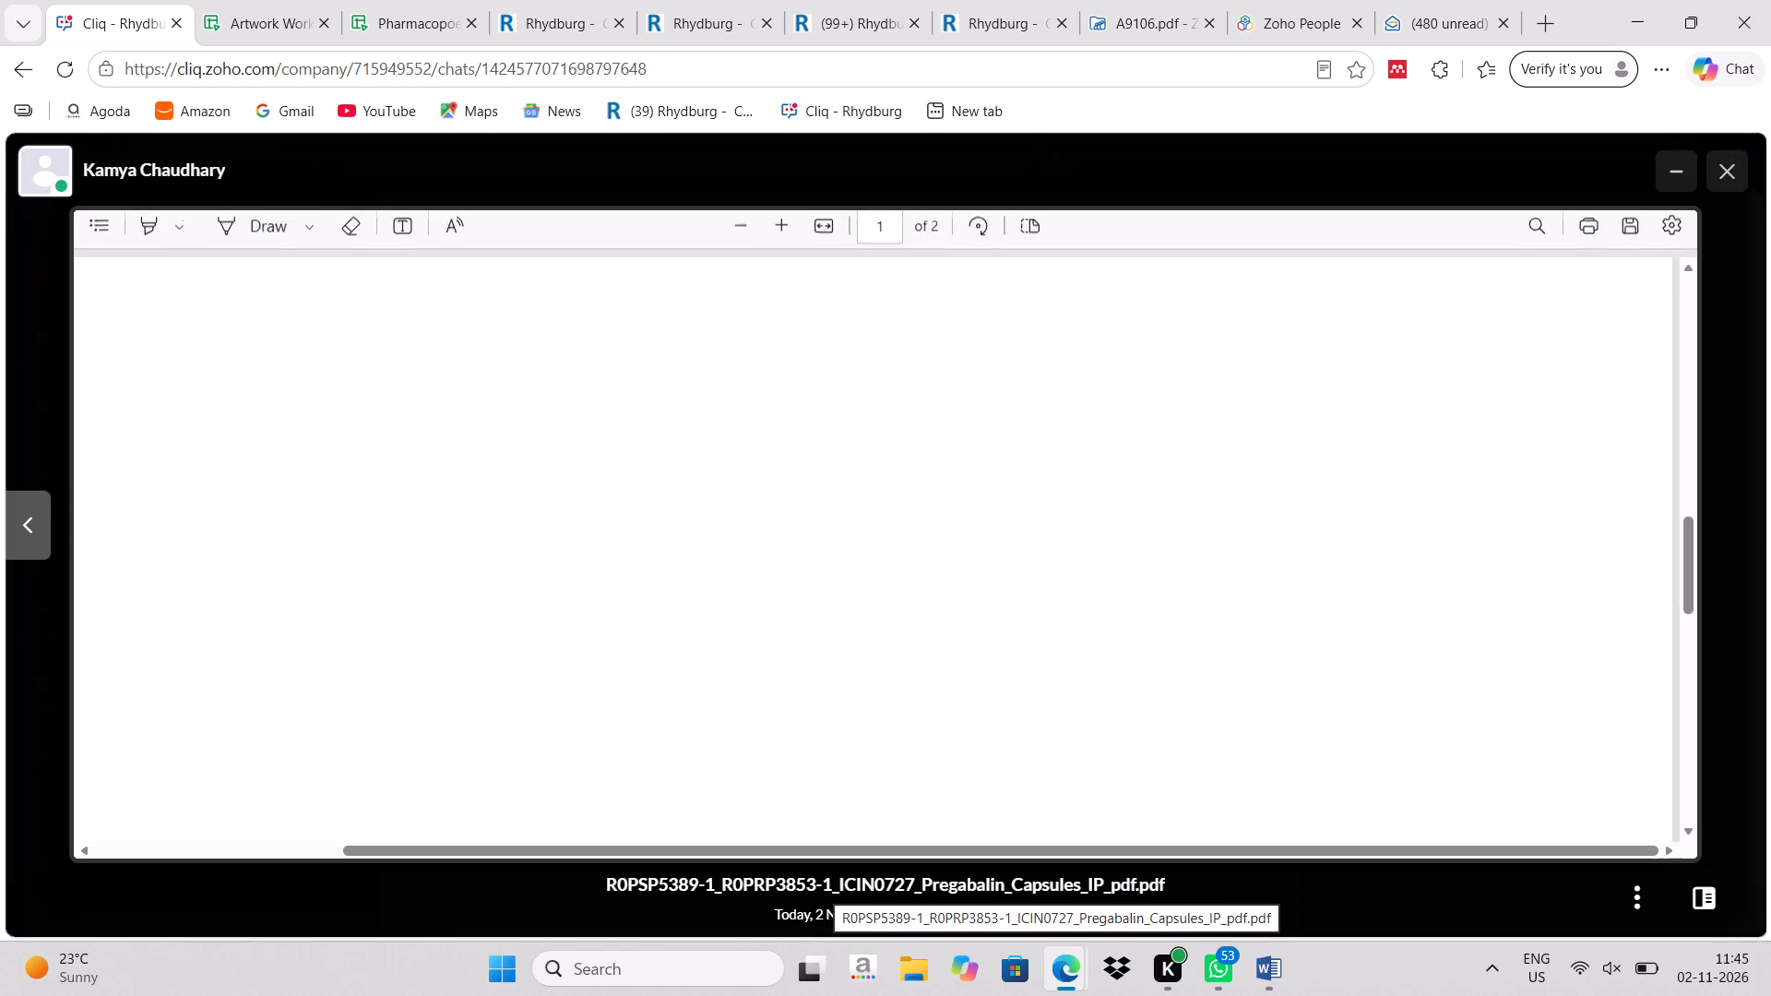
pyautogui.scroll(16, 916, 563)
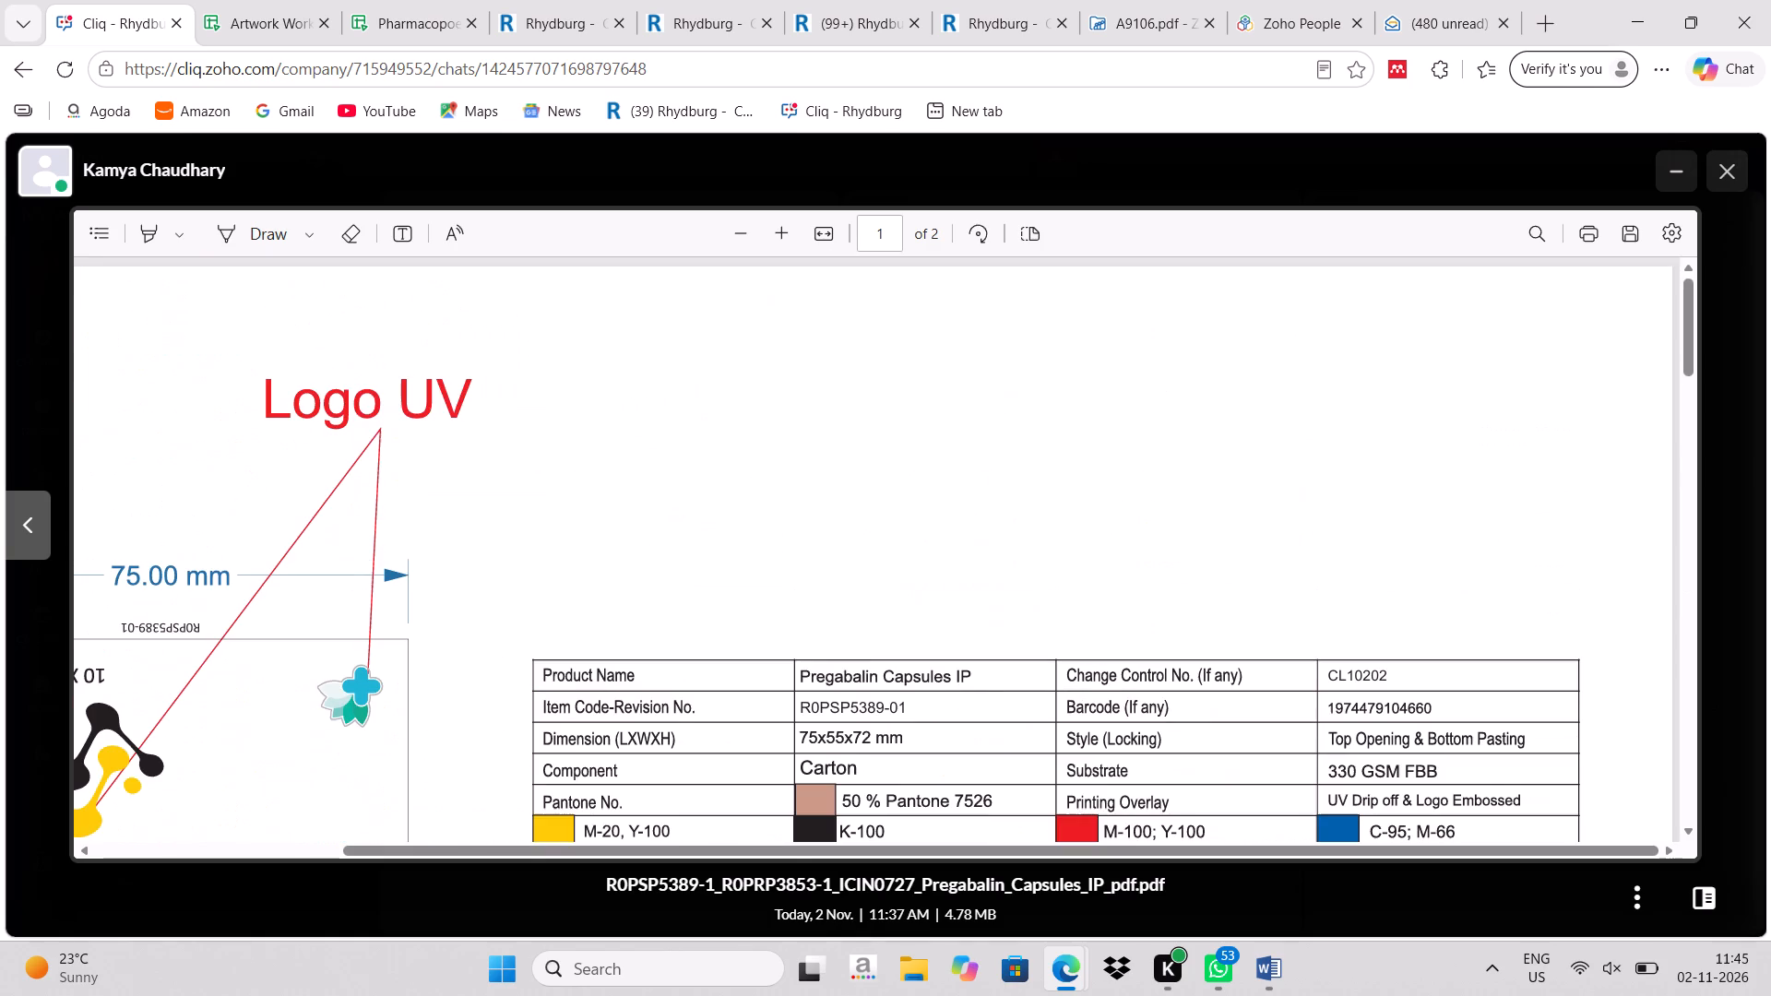
pyautogui.click(1730, 173)
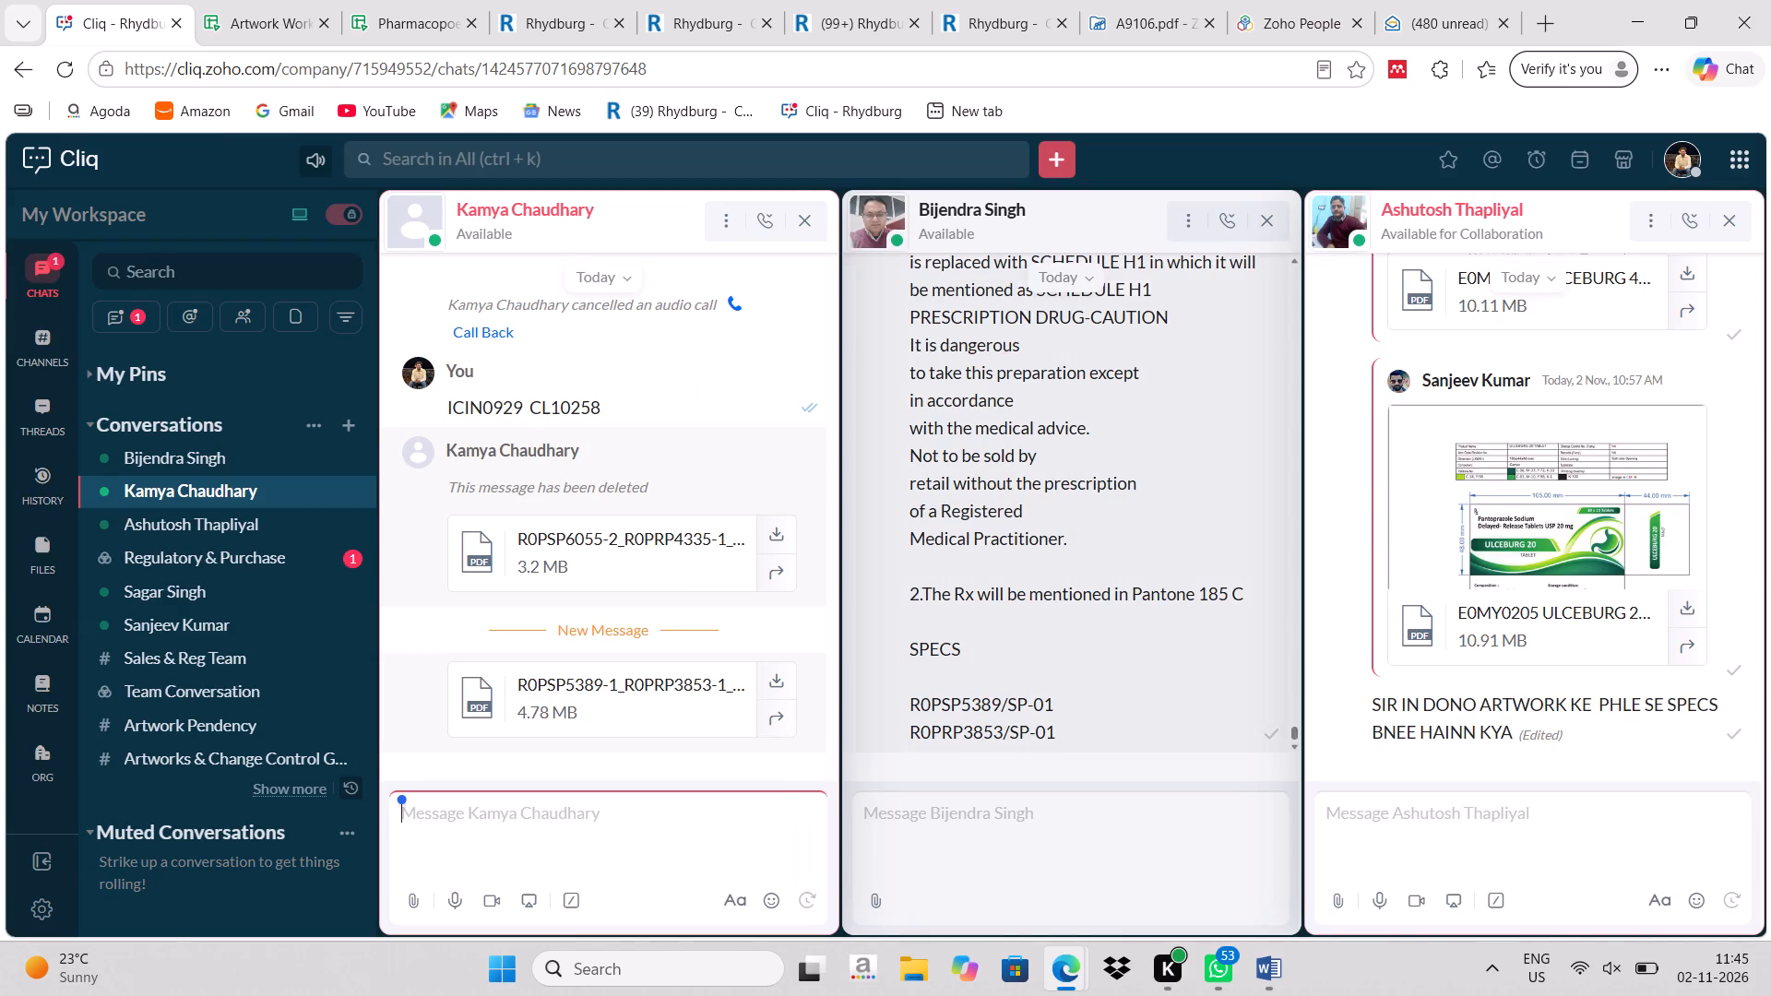
# Look back through the sent NEW message for ICIN0727 in the AGM Operations colleague's chat.
pyautogui.scroll(5, 1012, 506)
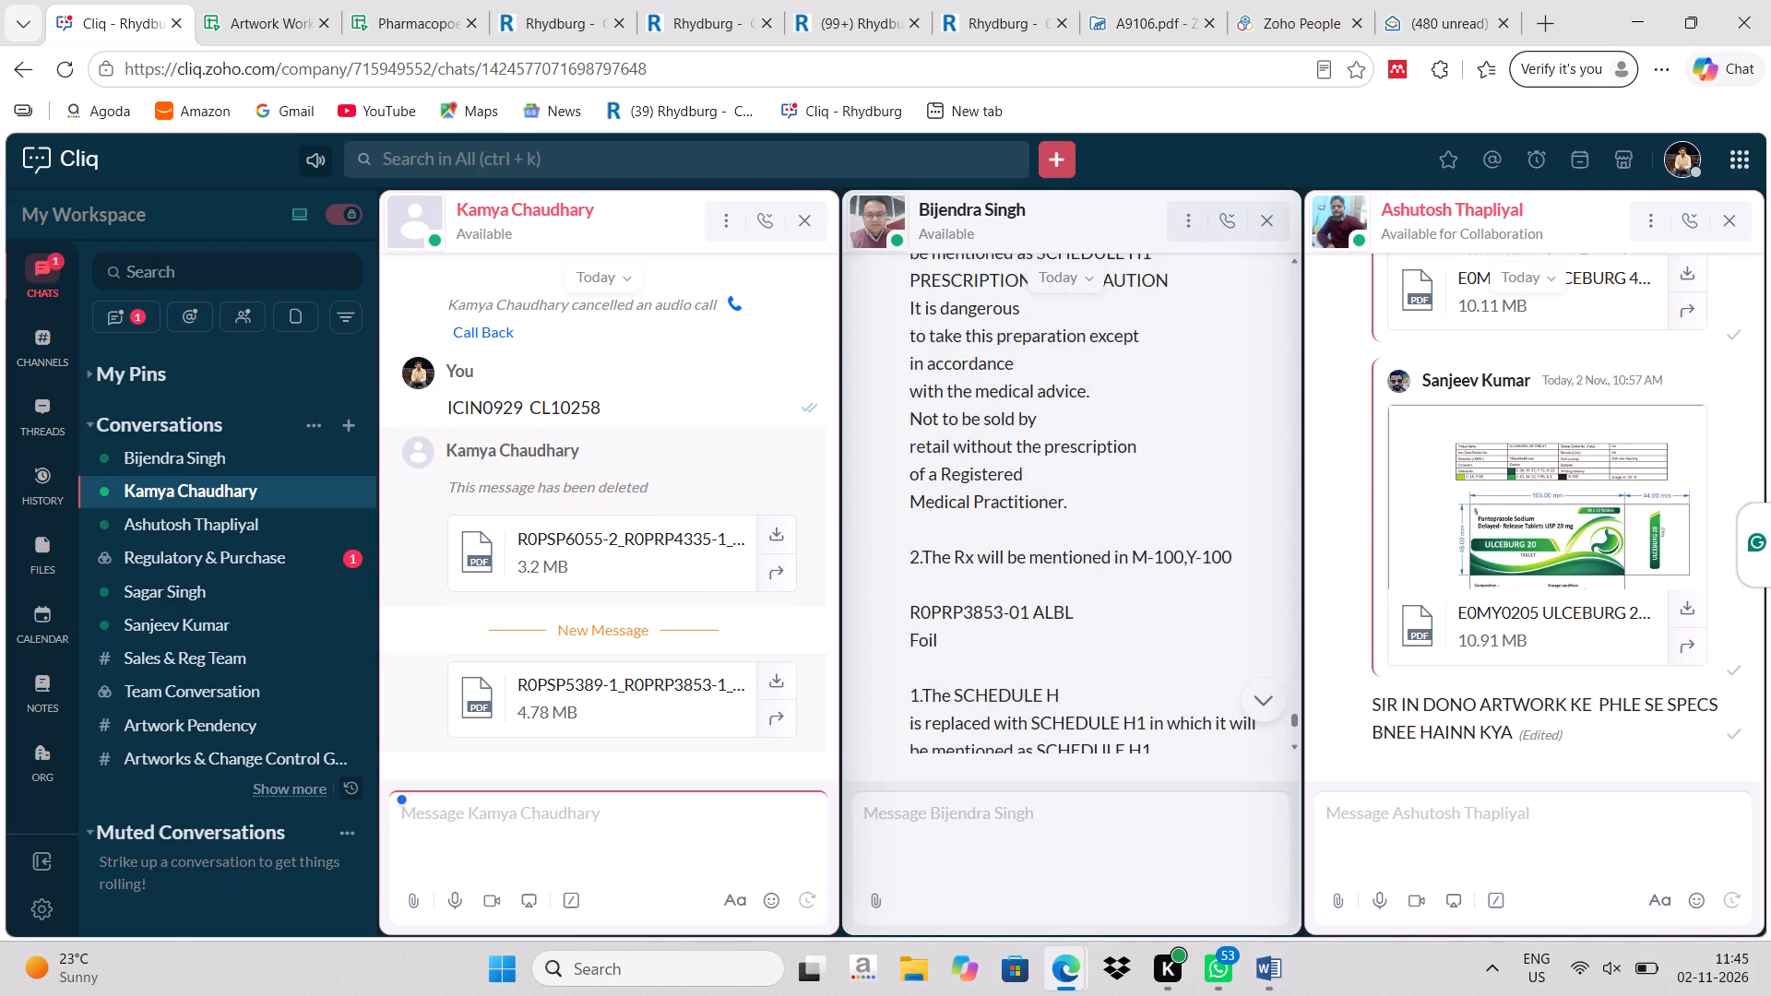
pyautogui.scroll(1, 1017, 504)
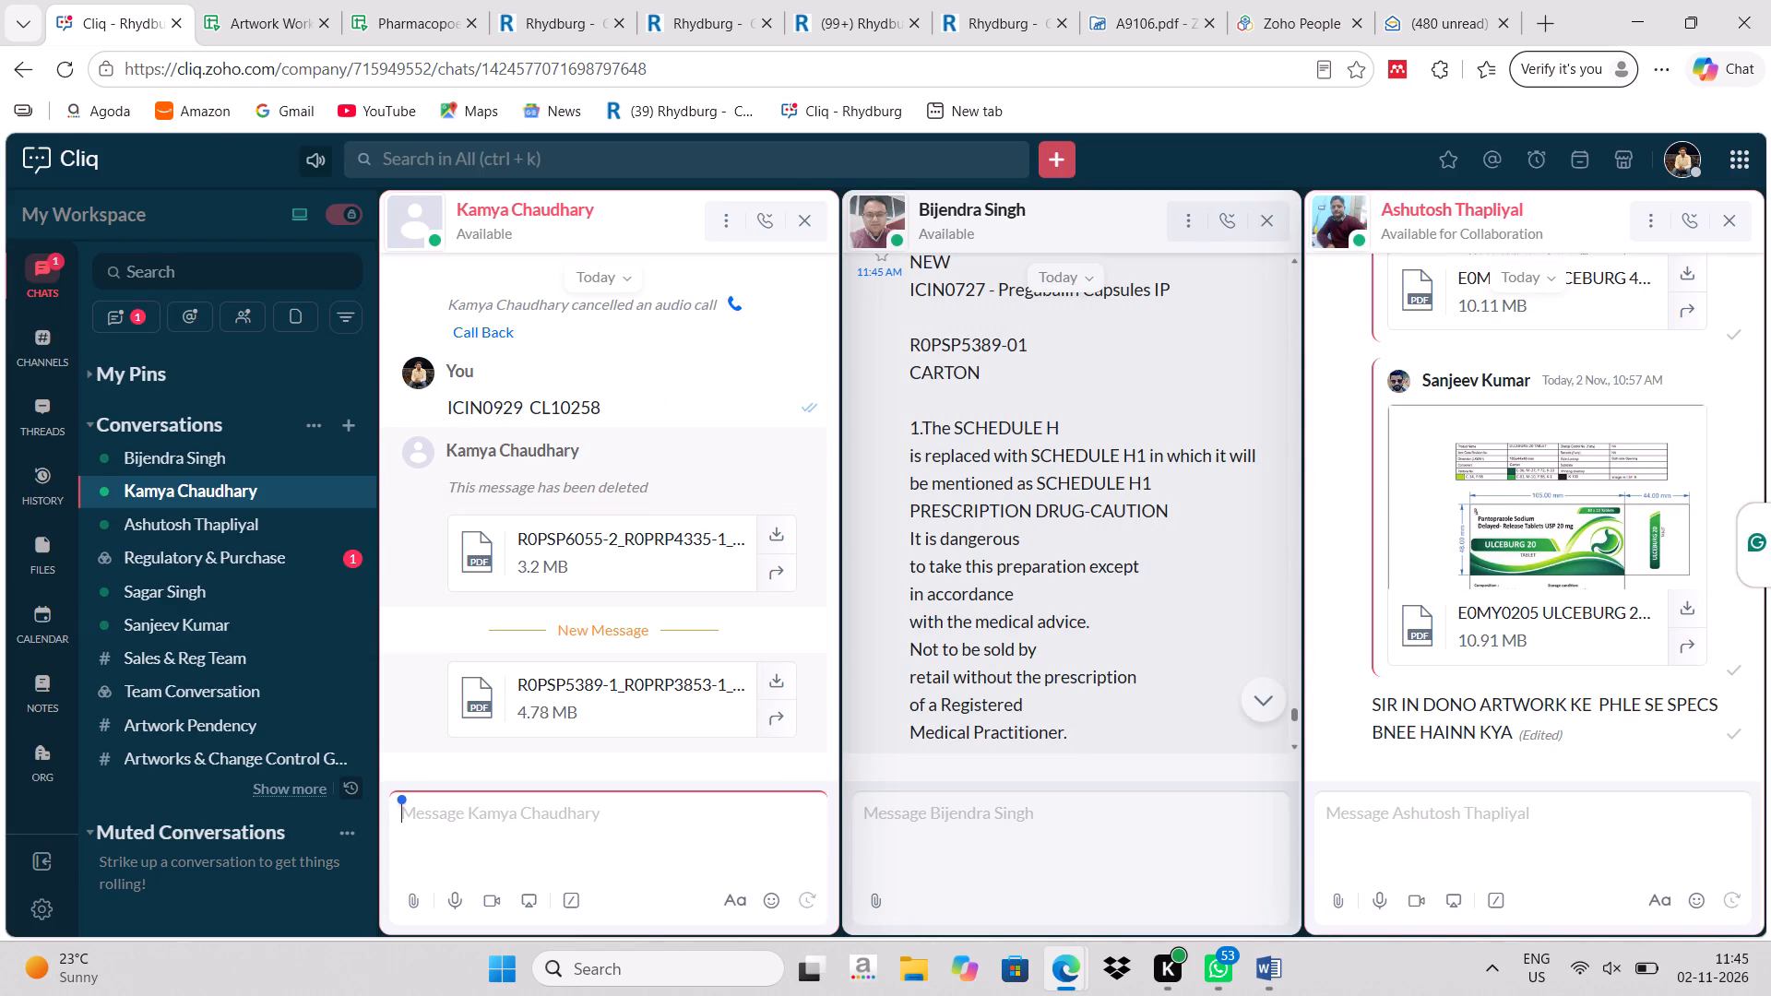
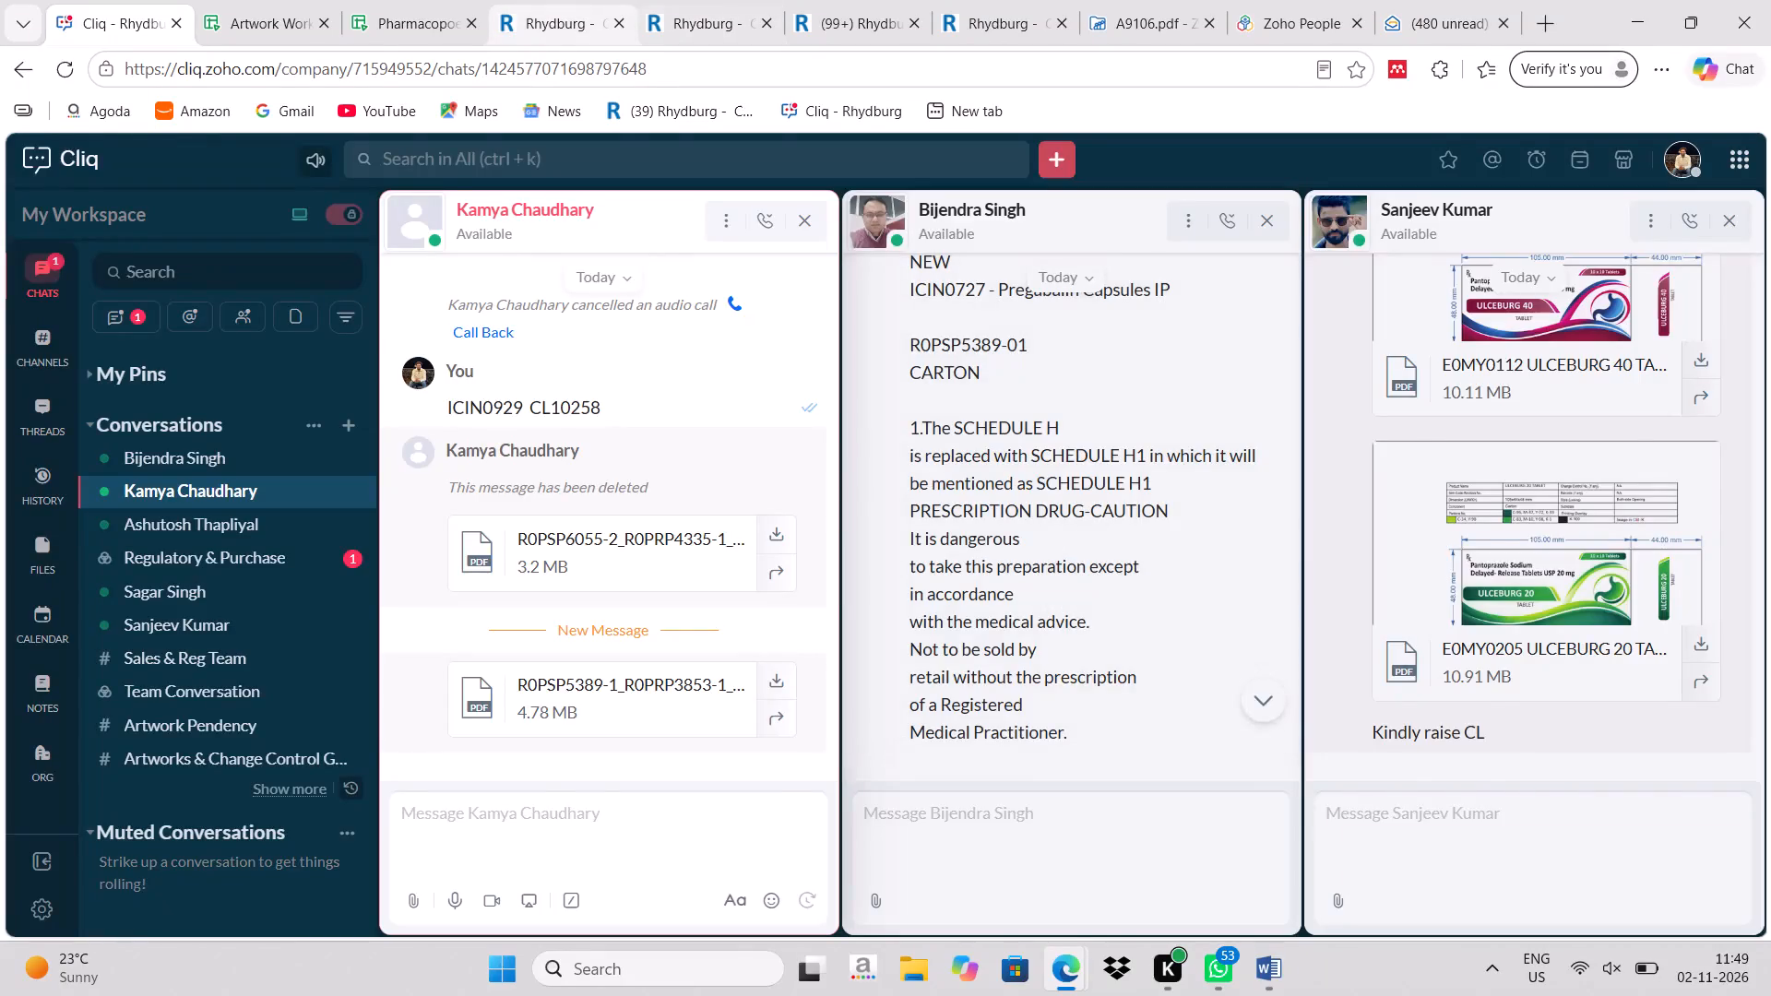
# In the Change Control report, replace the ICIN0727 filter with Ref containing 10204 and review the record's Current / Previous State.
pyautogui.click(587, 4)
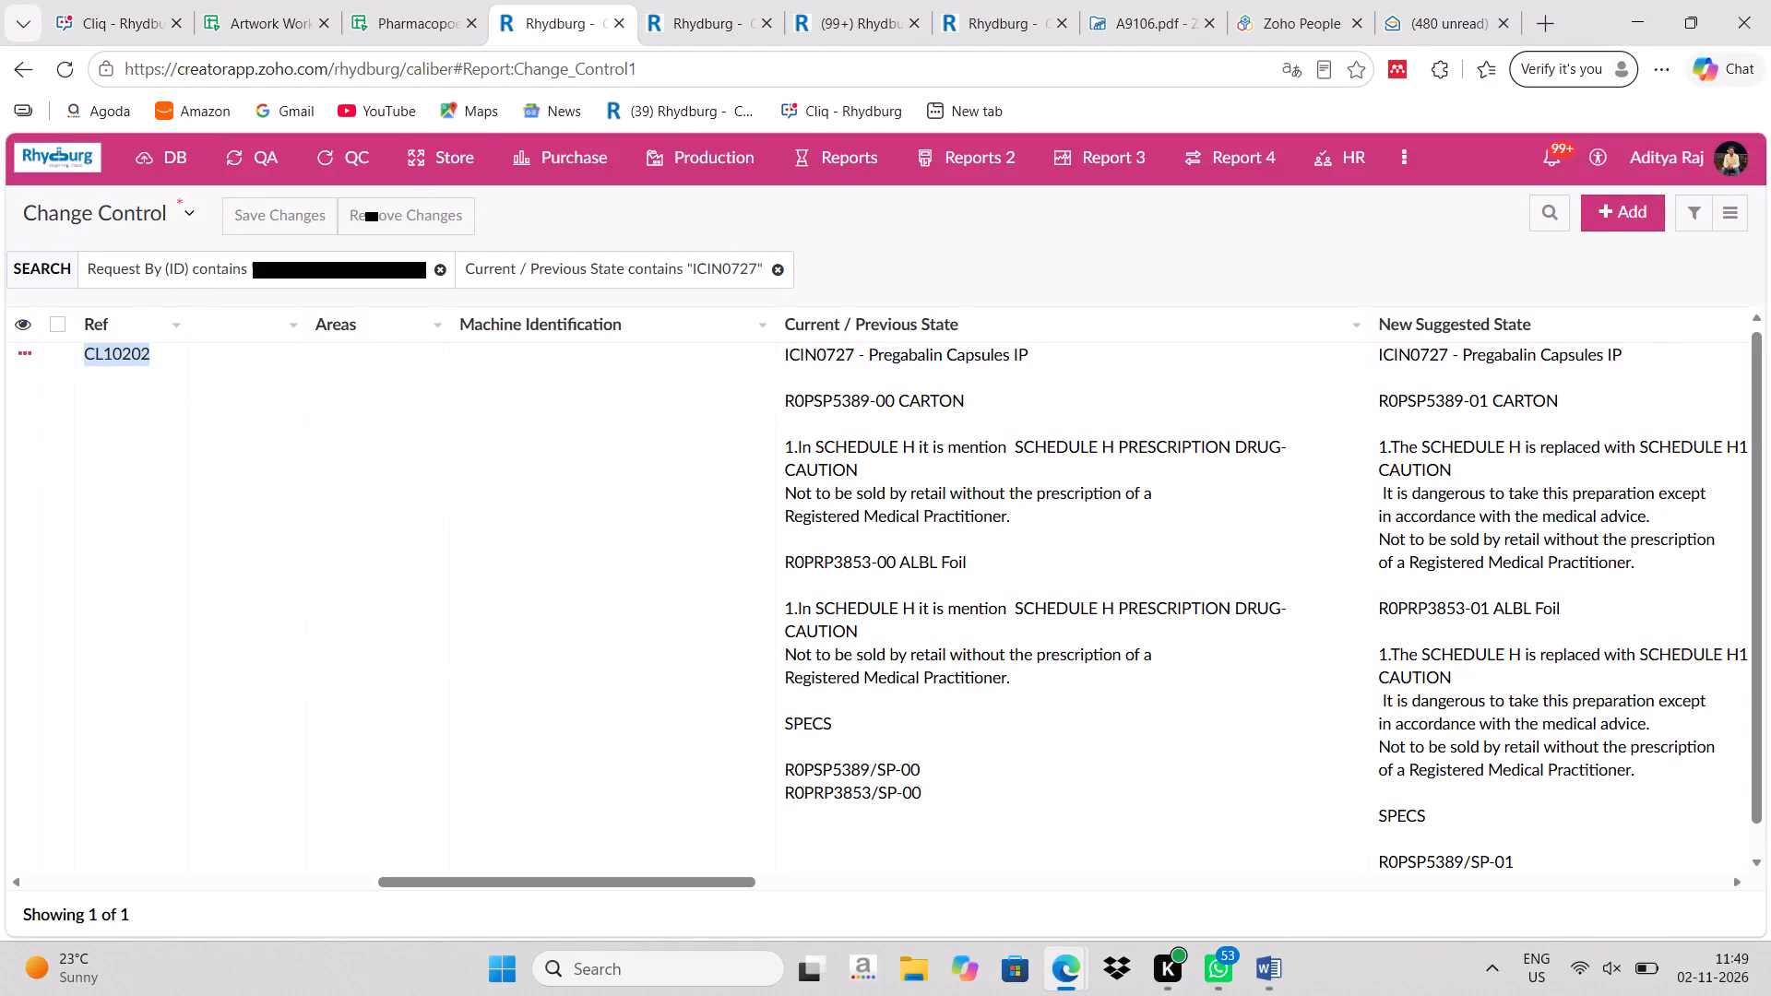
pyautogui.click(782, 265)
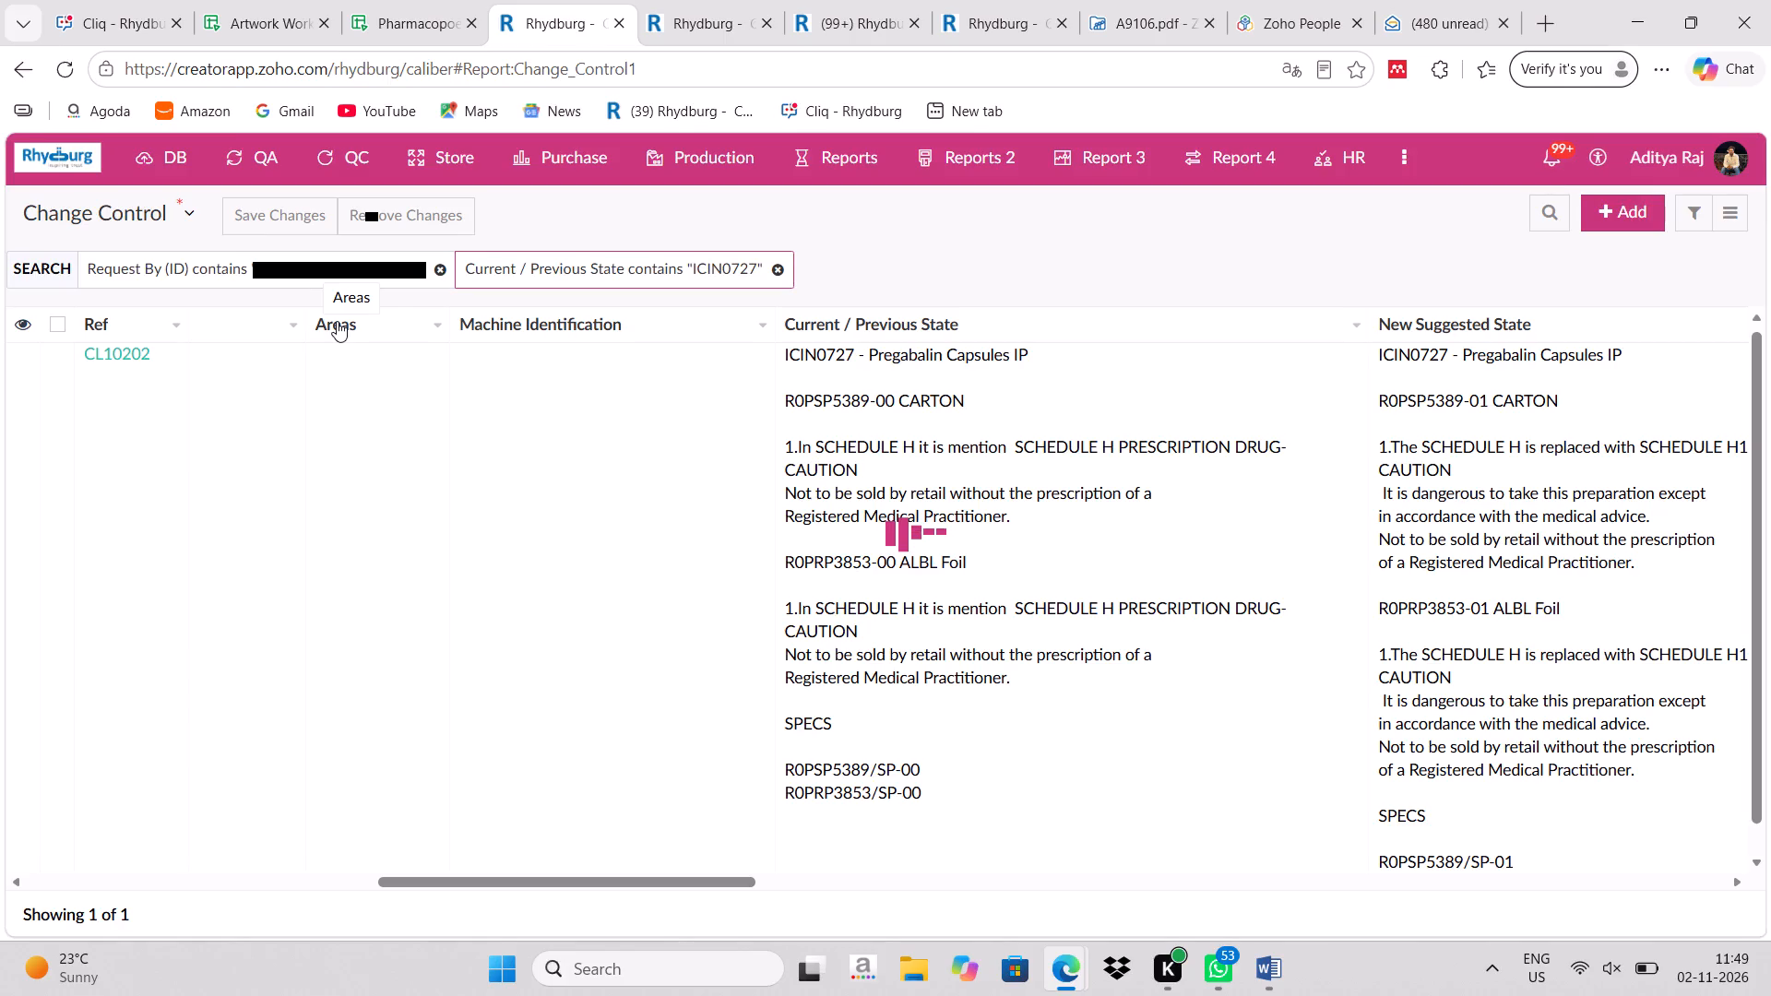
pyautogui.click(97, 322)
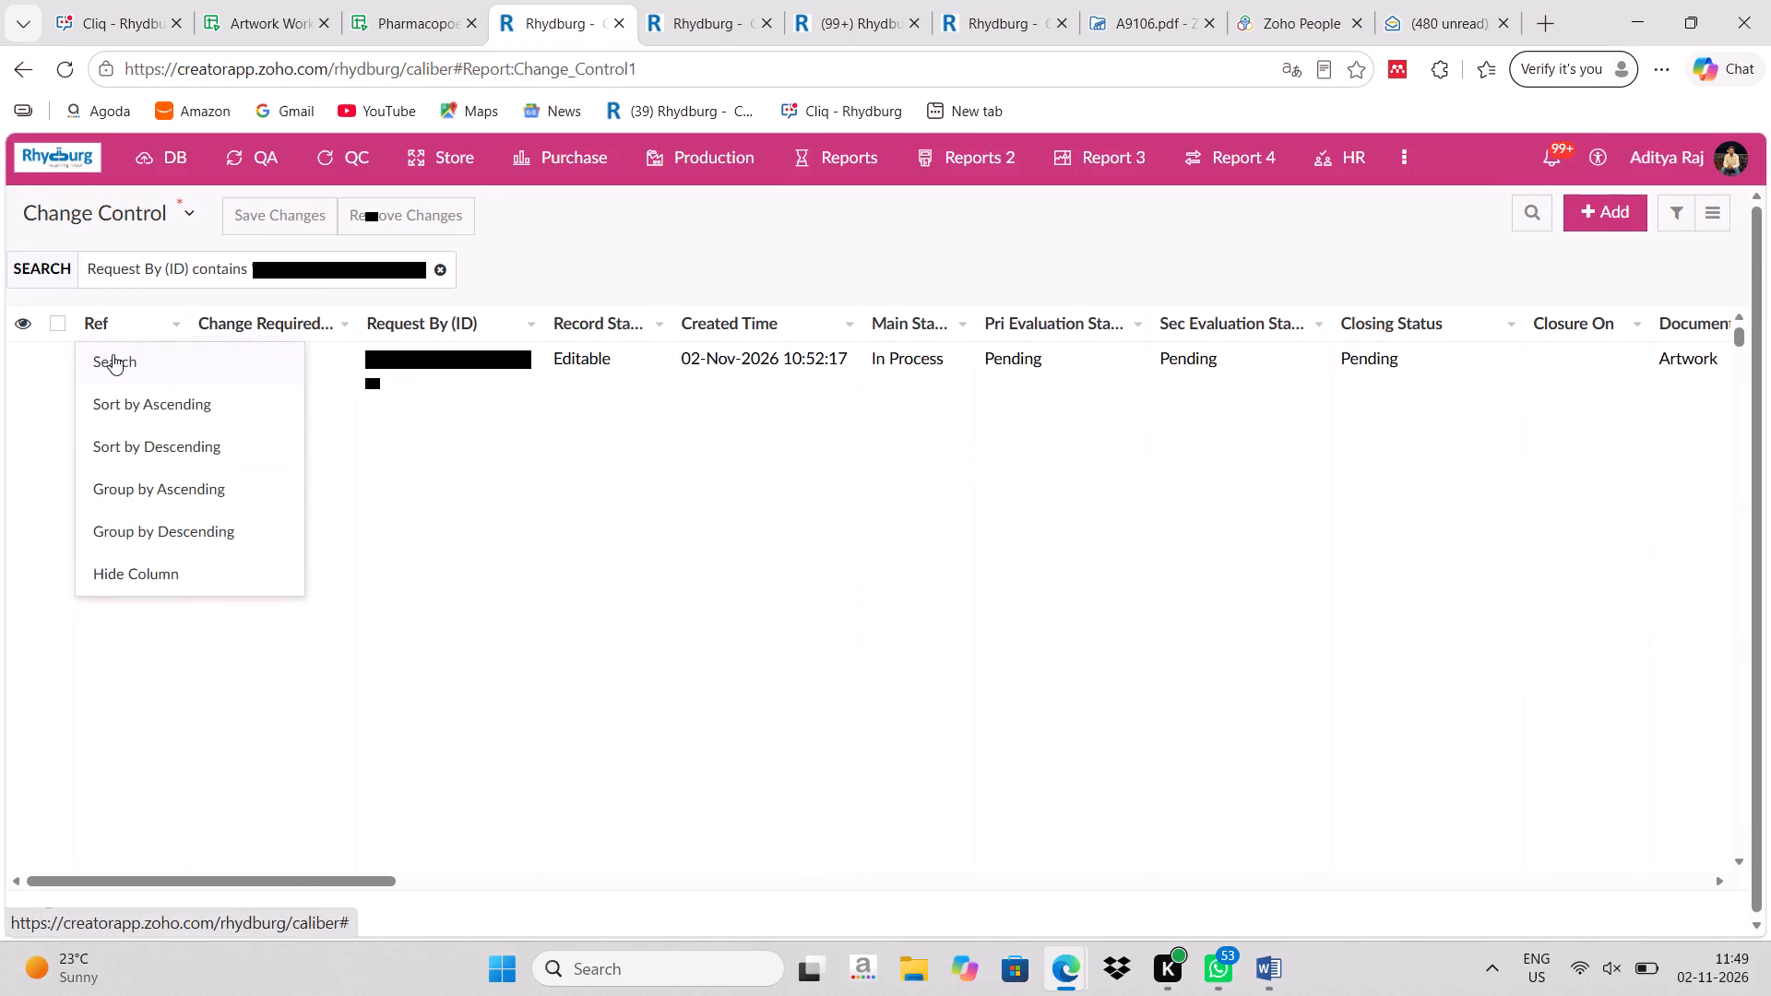
pyautogui.click(113, 354)
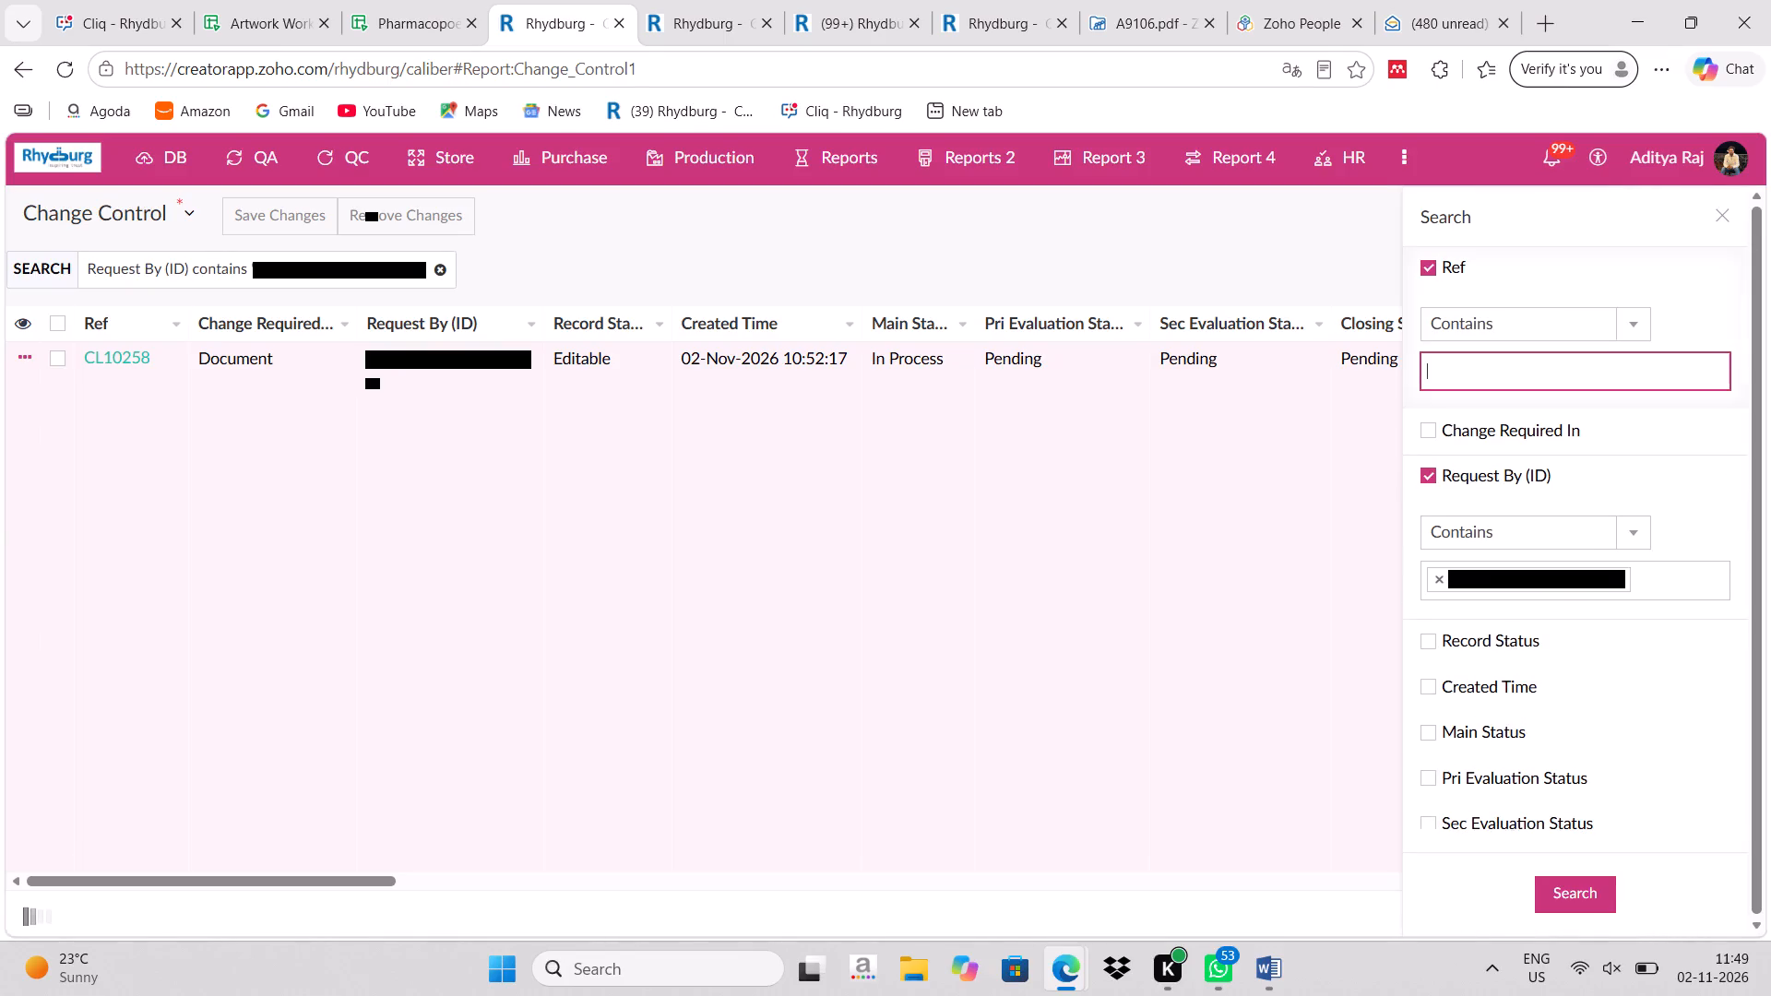
pyautogui.write('10204')
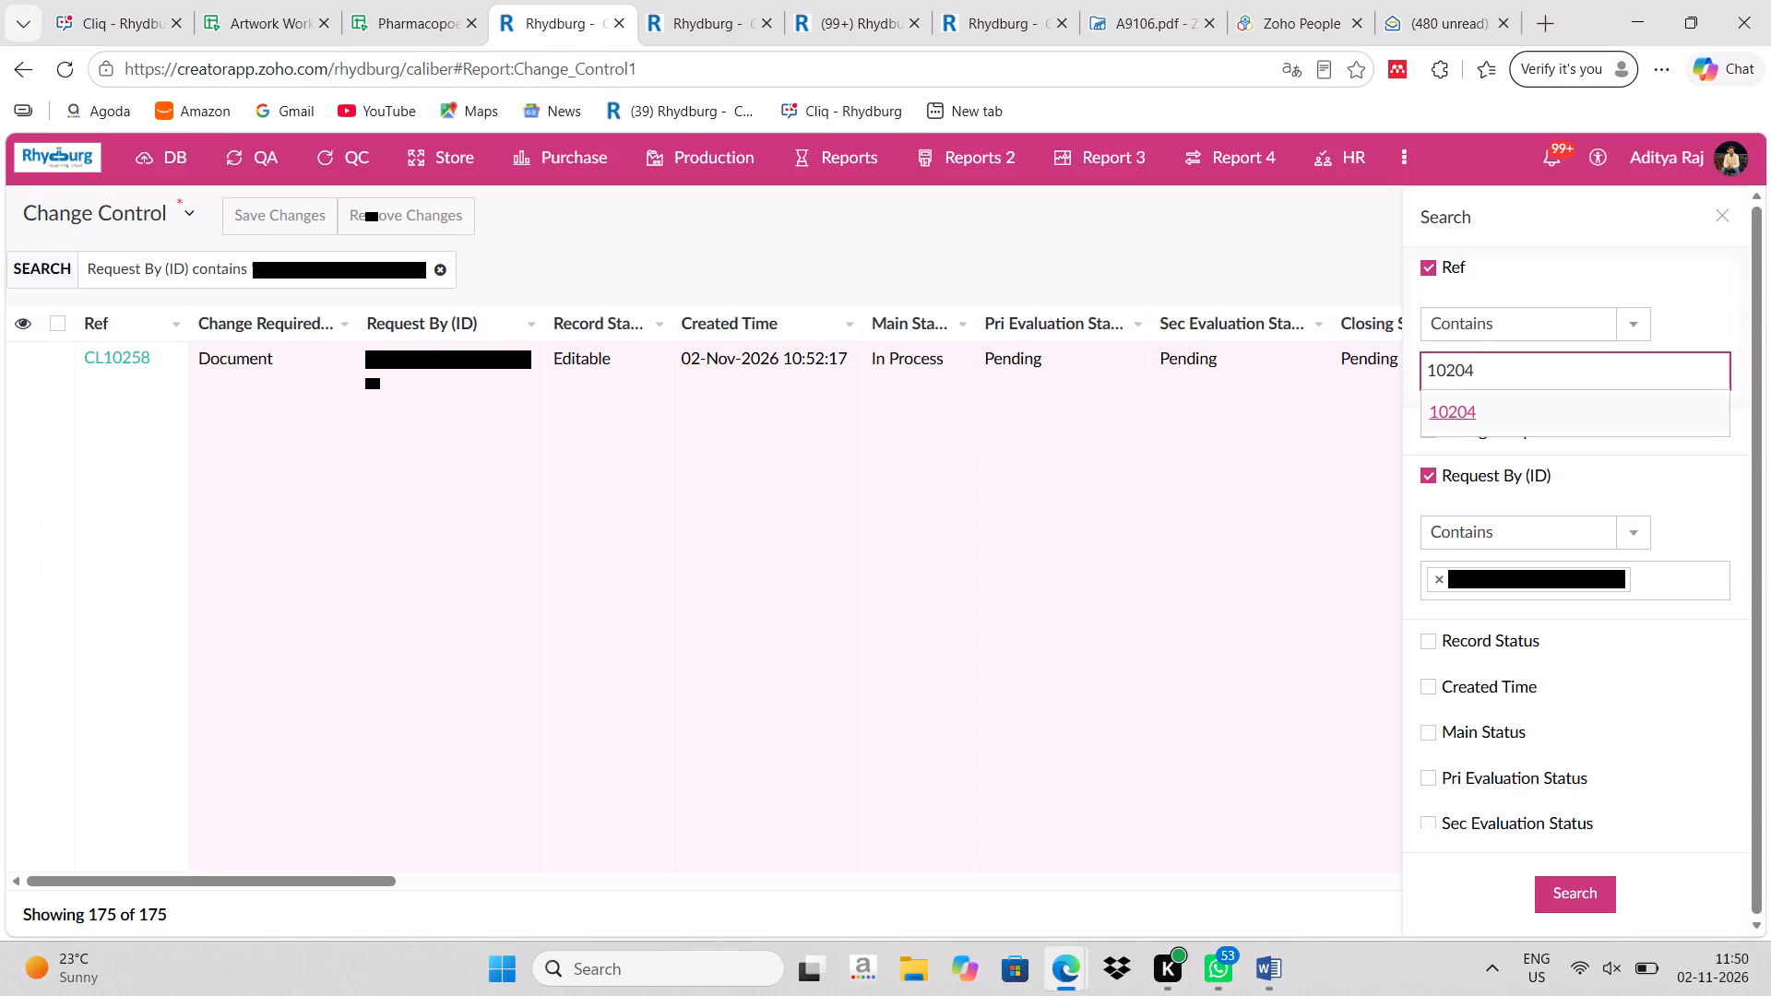
pyautogui.press('Return')
pyautogui.press('Return')
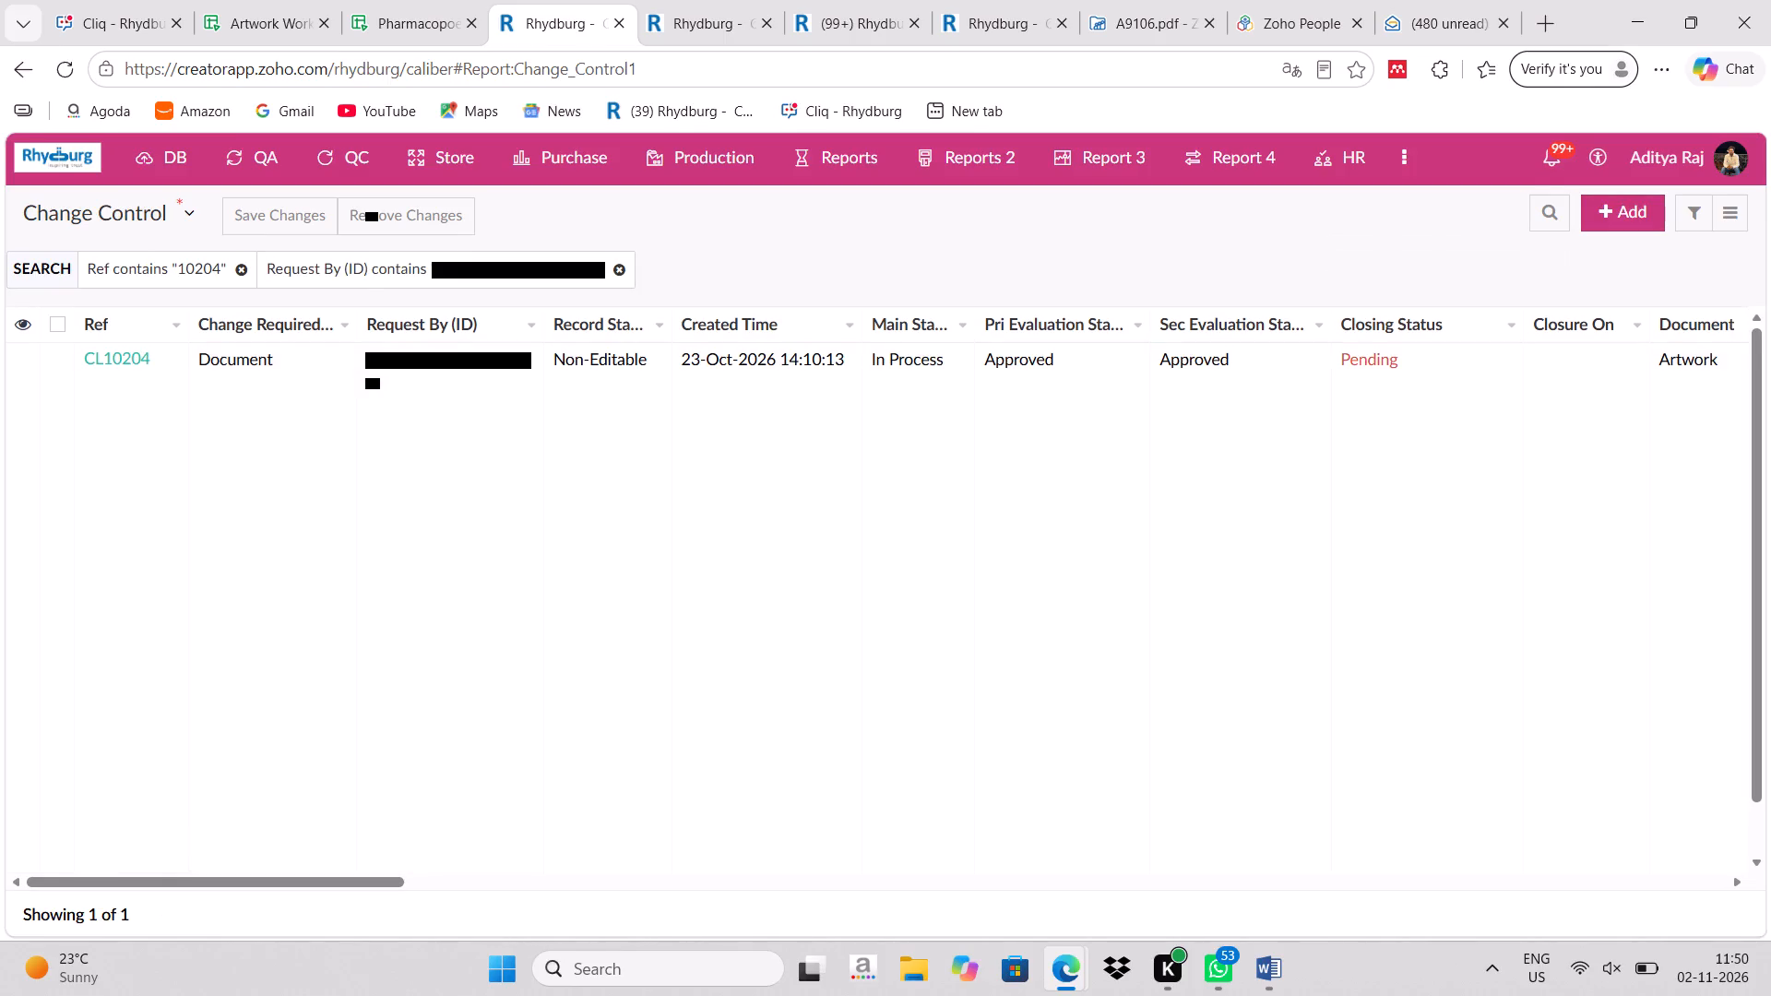
pyautogui.hscroll(-7, 1222, 832)
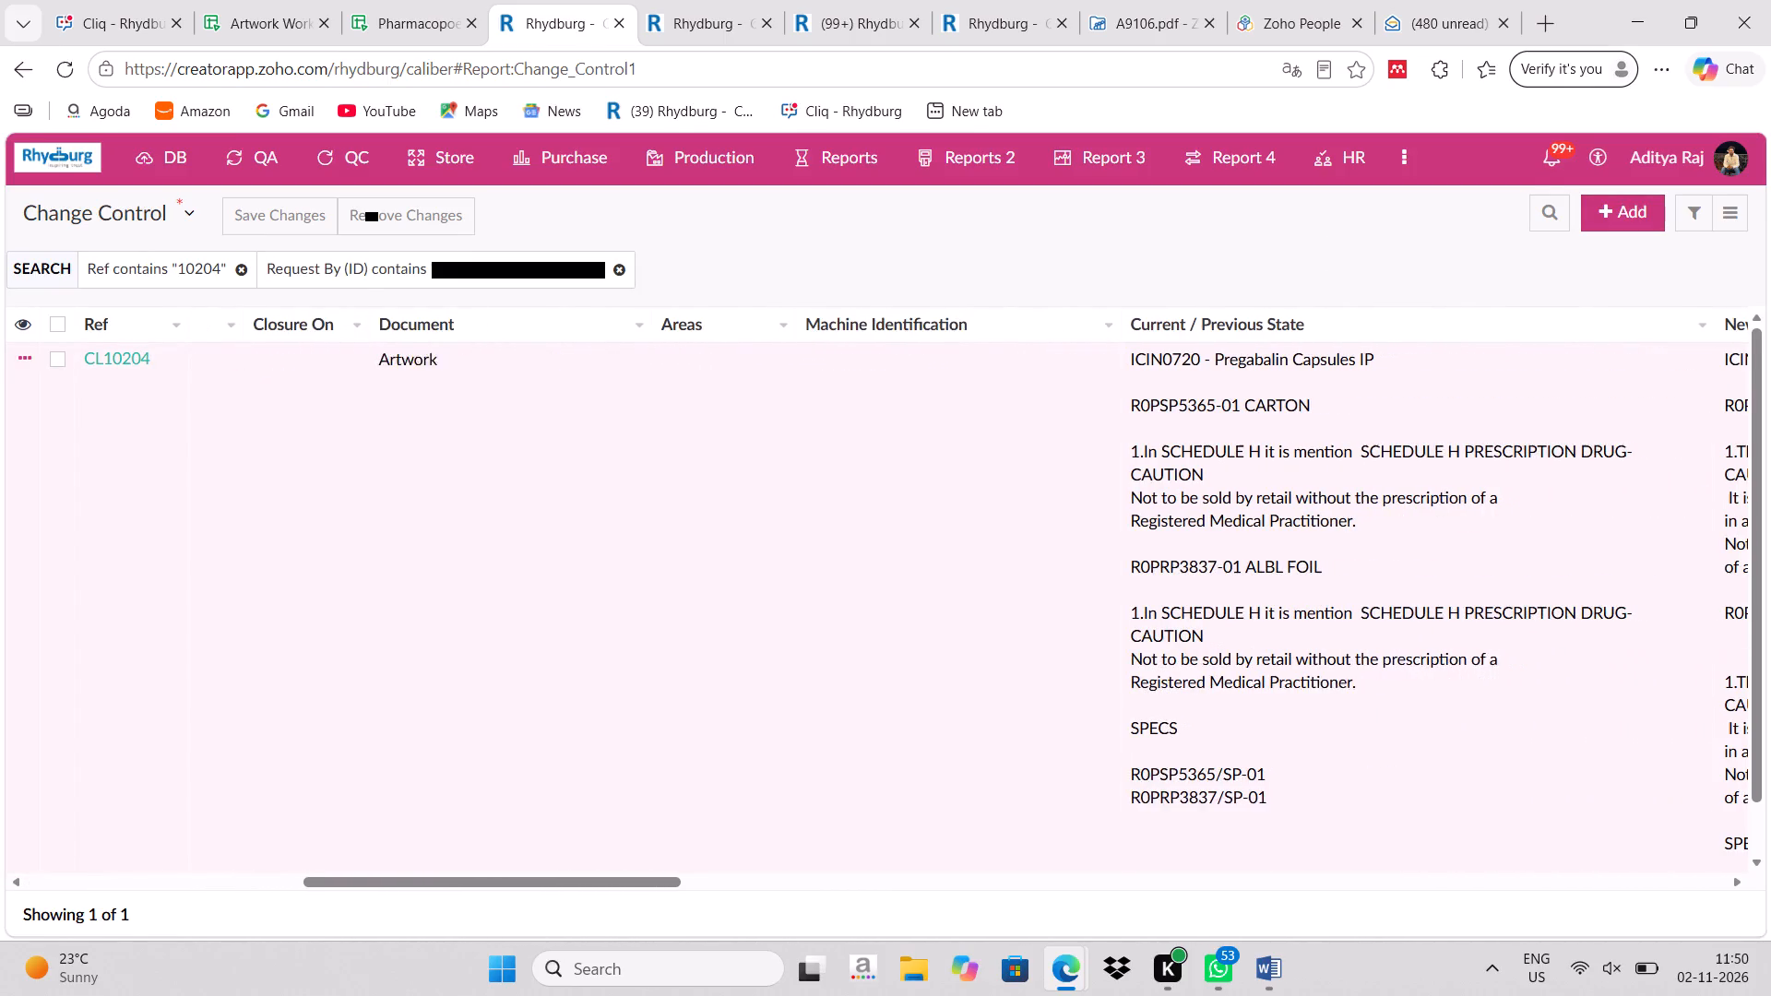
pyautogui.hscroll(-1, 1262, 817)
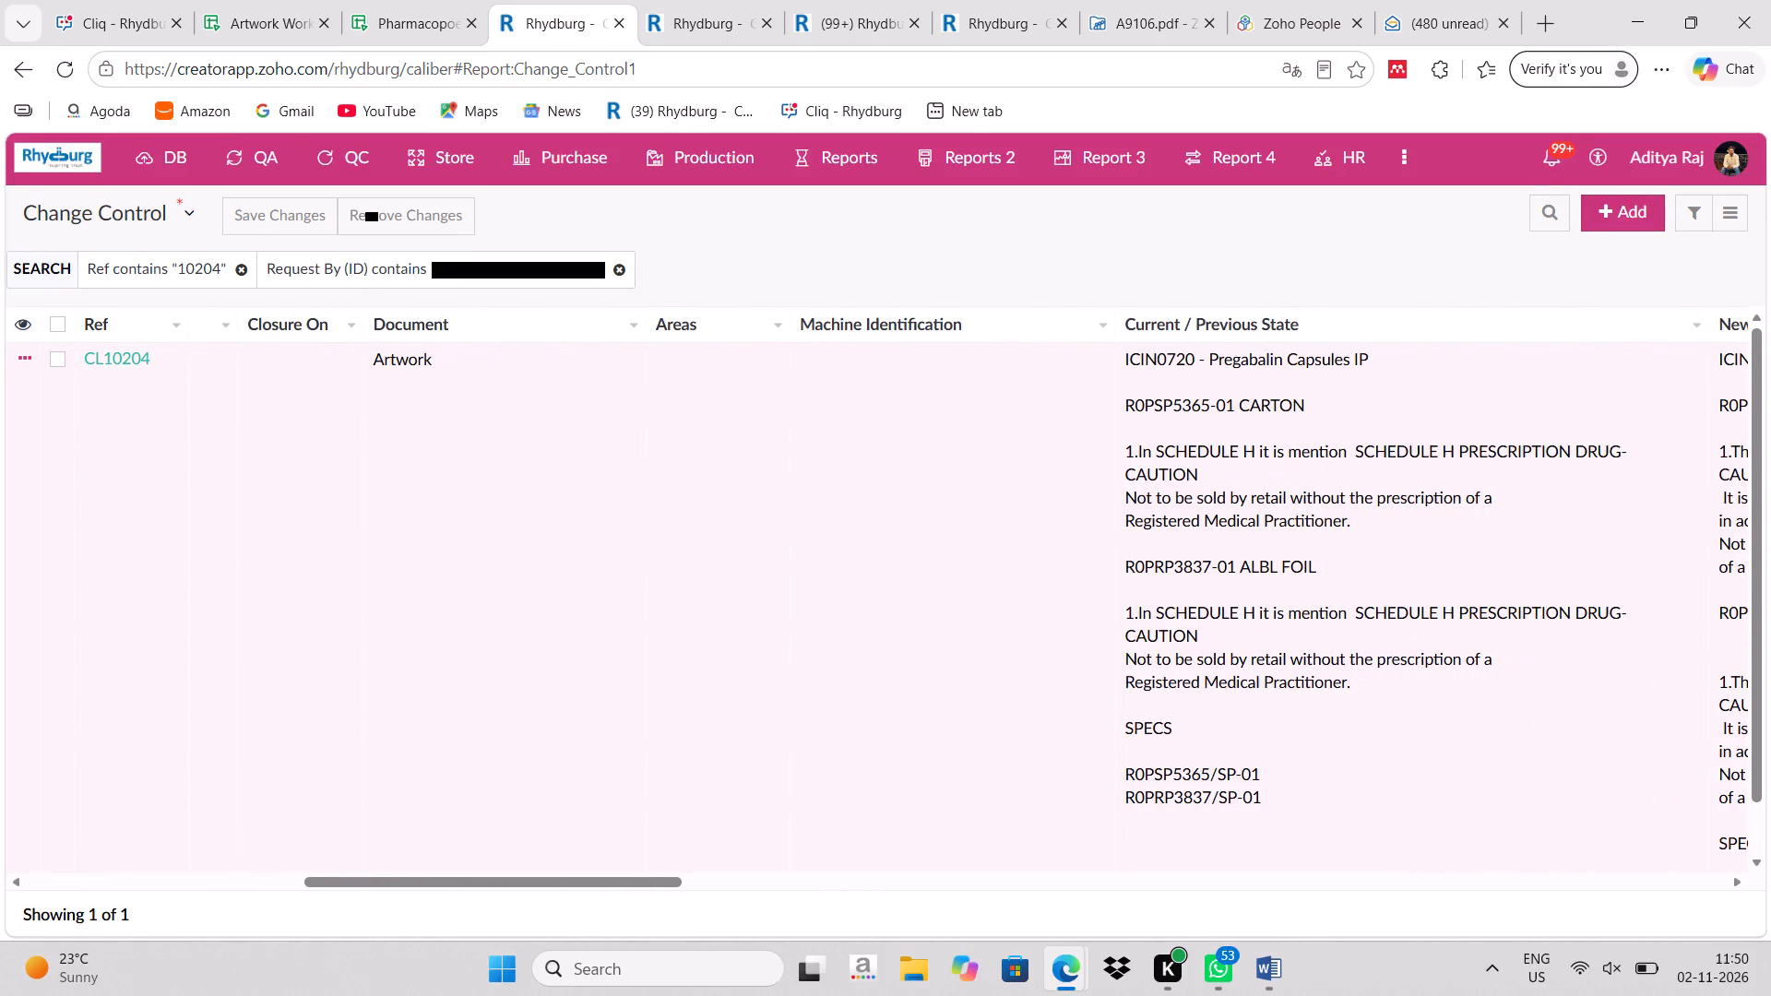
# Replace the Ref filter with Current / Previous State containing ICIN0720 and review the record's current and new suggested states.
pyautogui.click(244, 274)
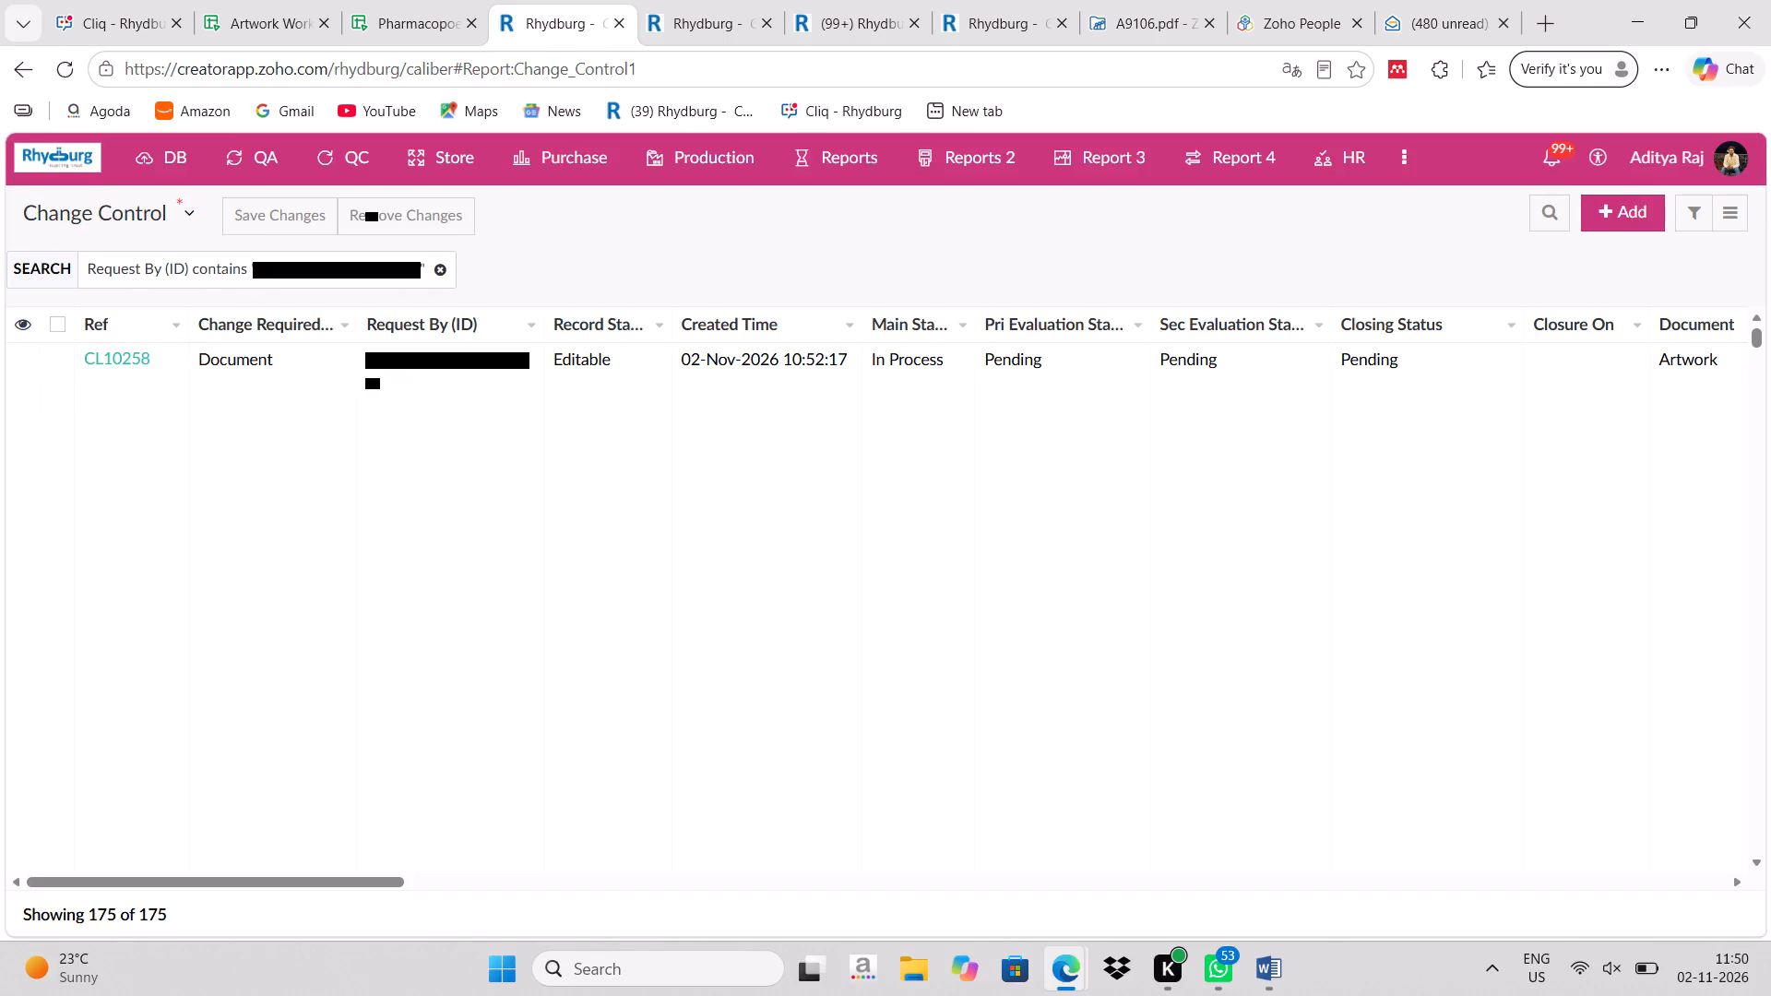
pyautogui.click(83, 321)
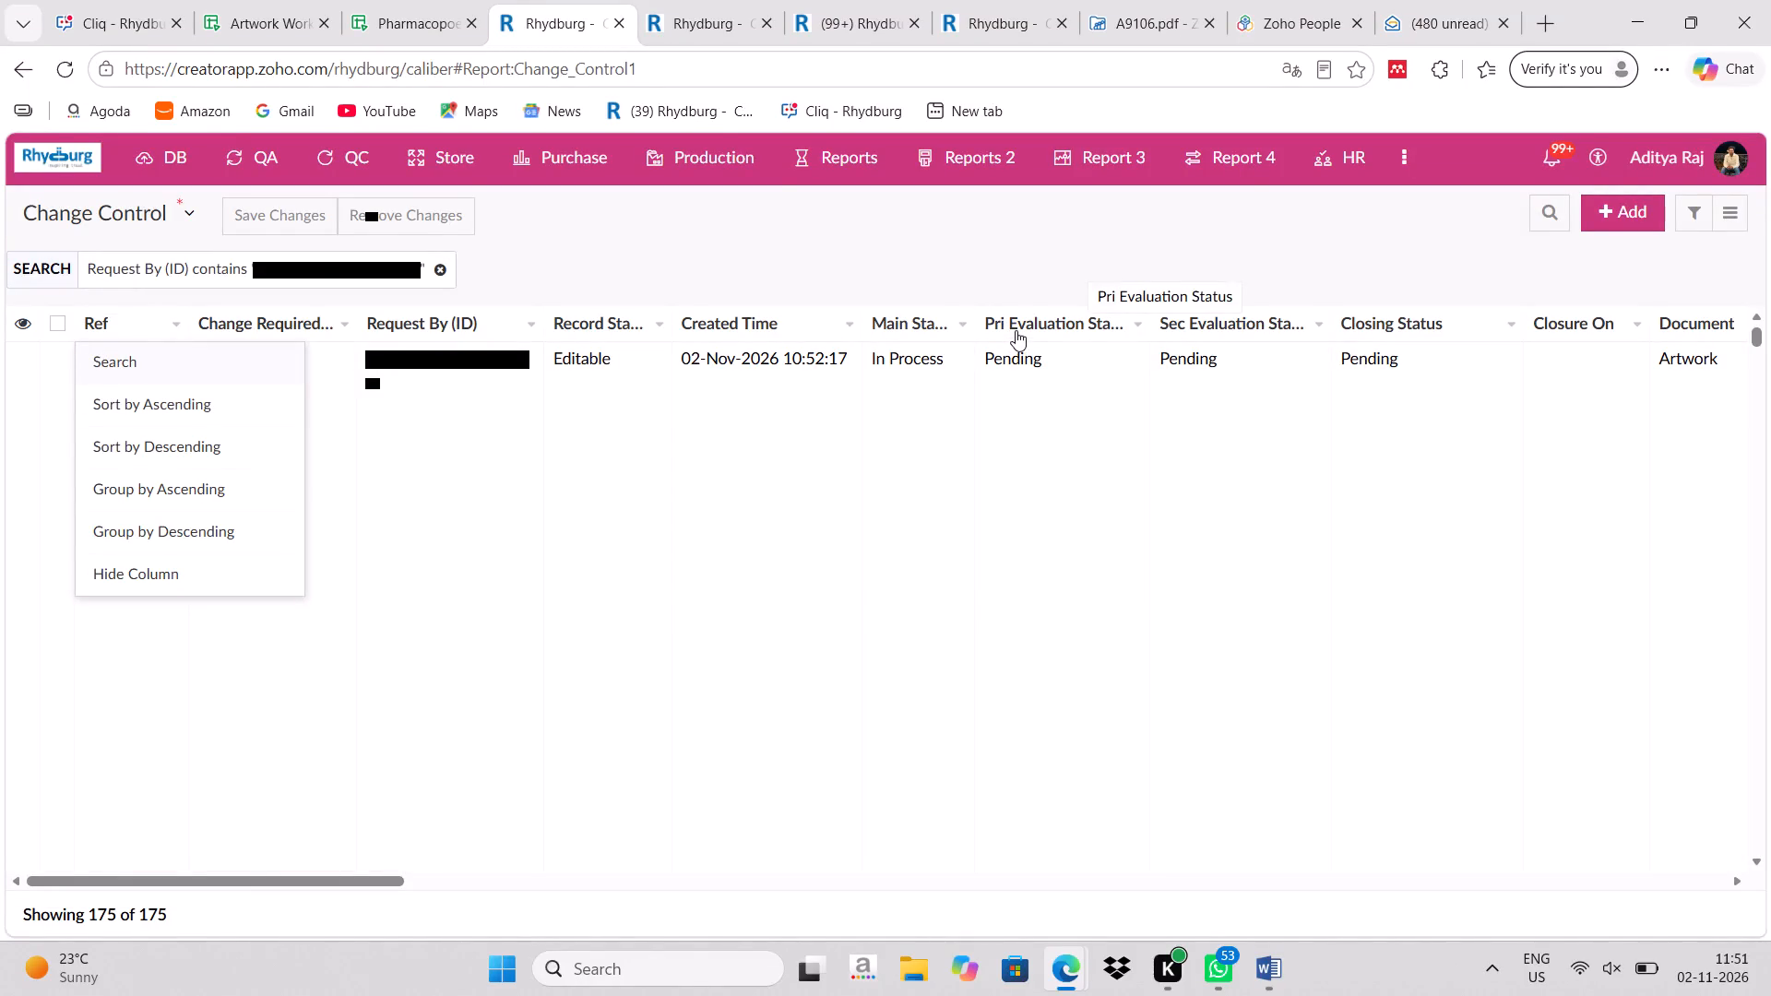
pyautogui.hscroll(-7, 962, 728)
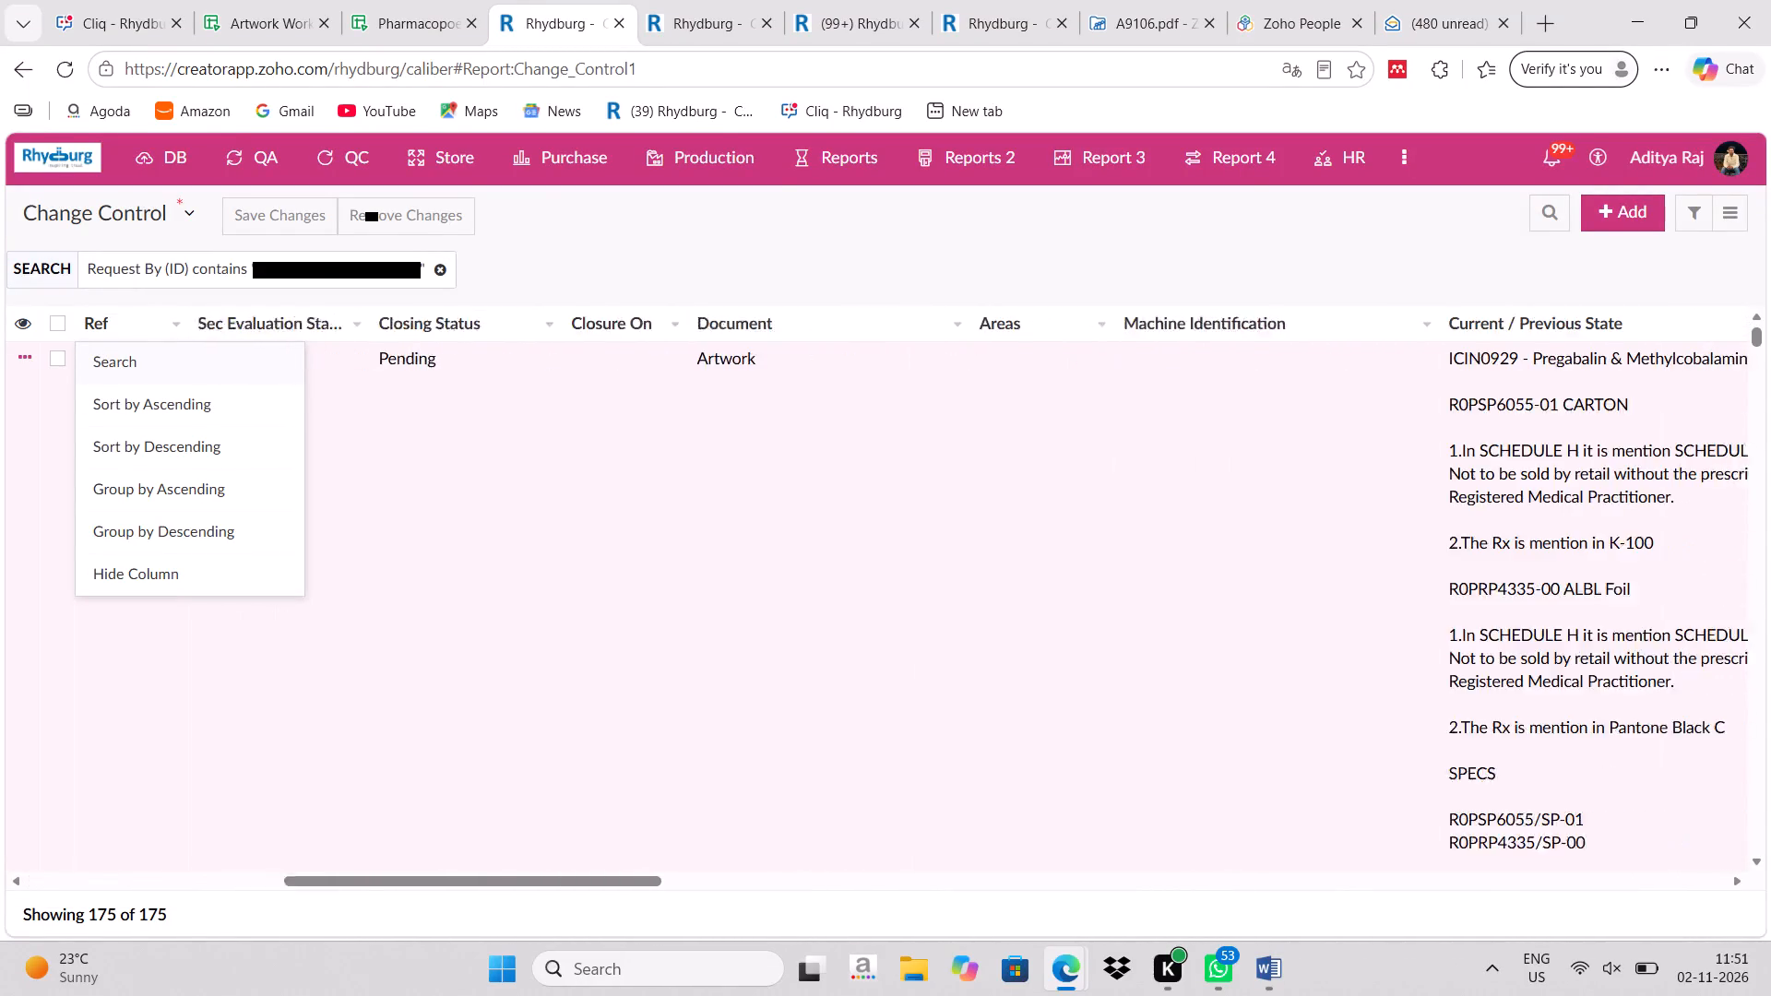
pyautogui.hscroll(-2, 962, 728)
pyautogui.click(869, 317)
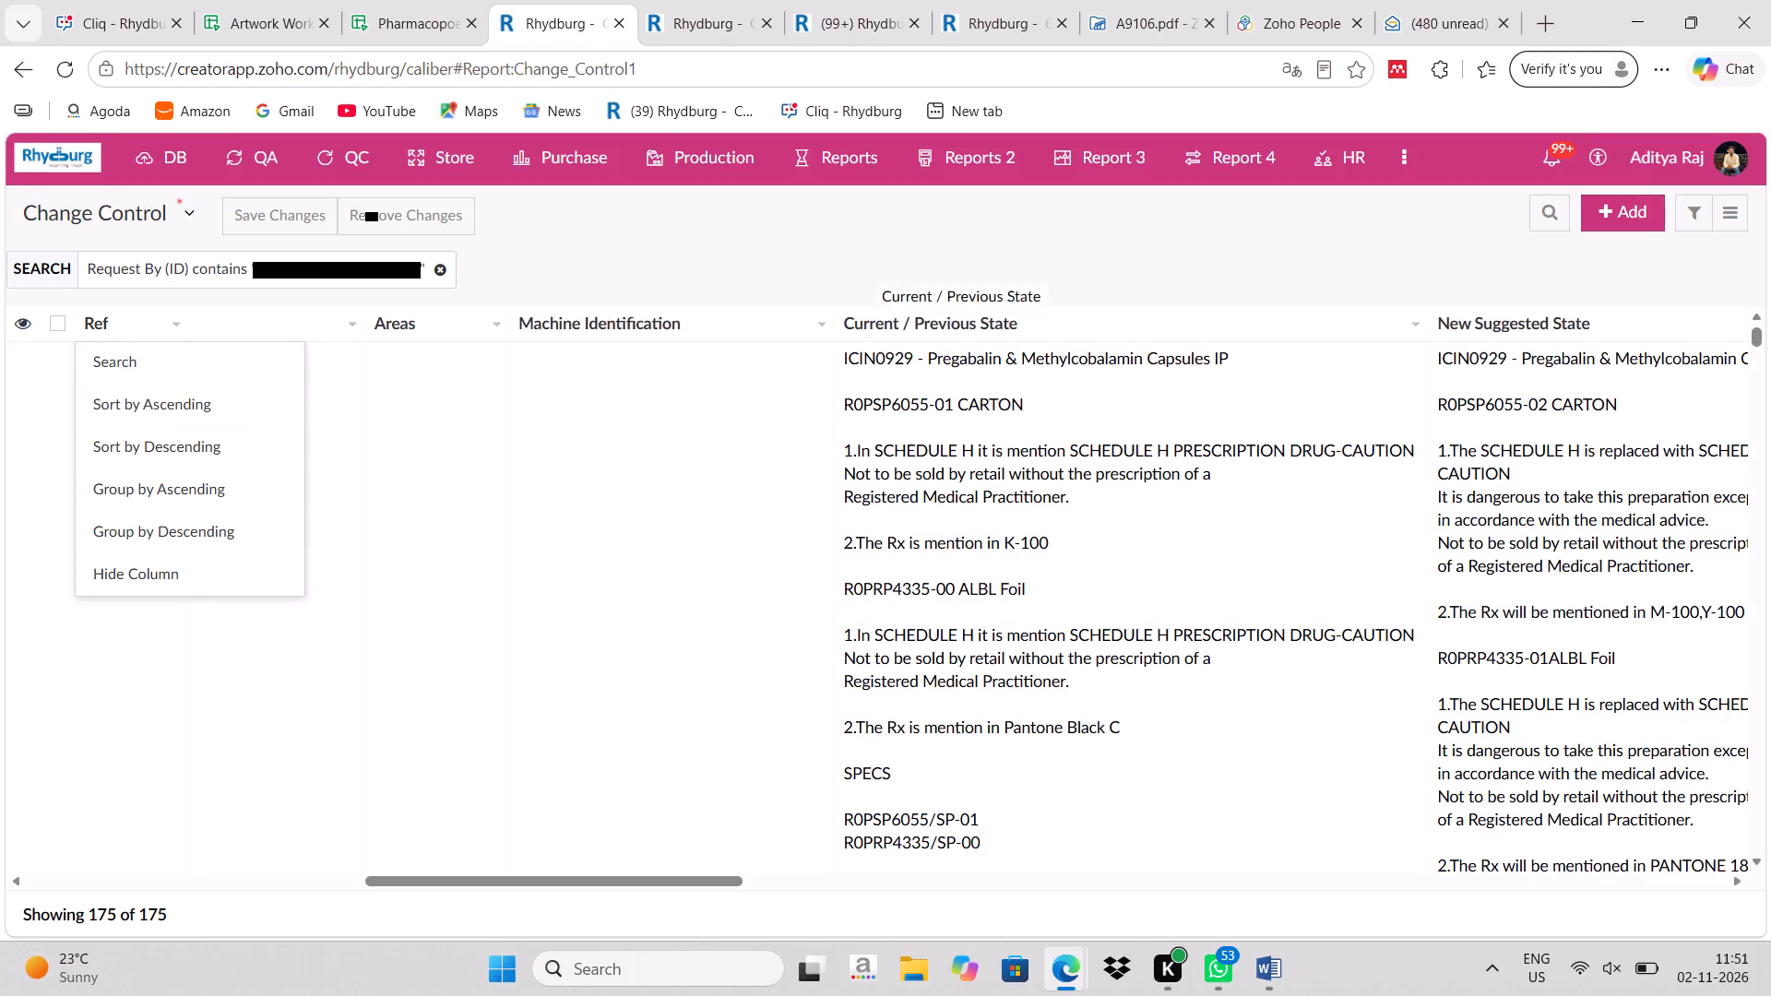
pyautogui.click(872, 361)
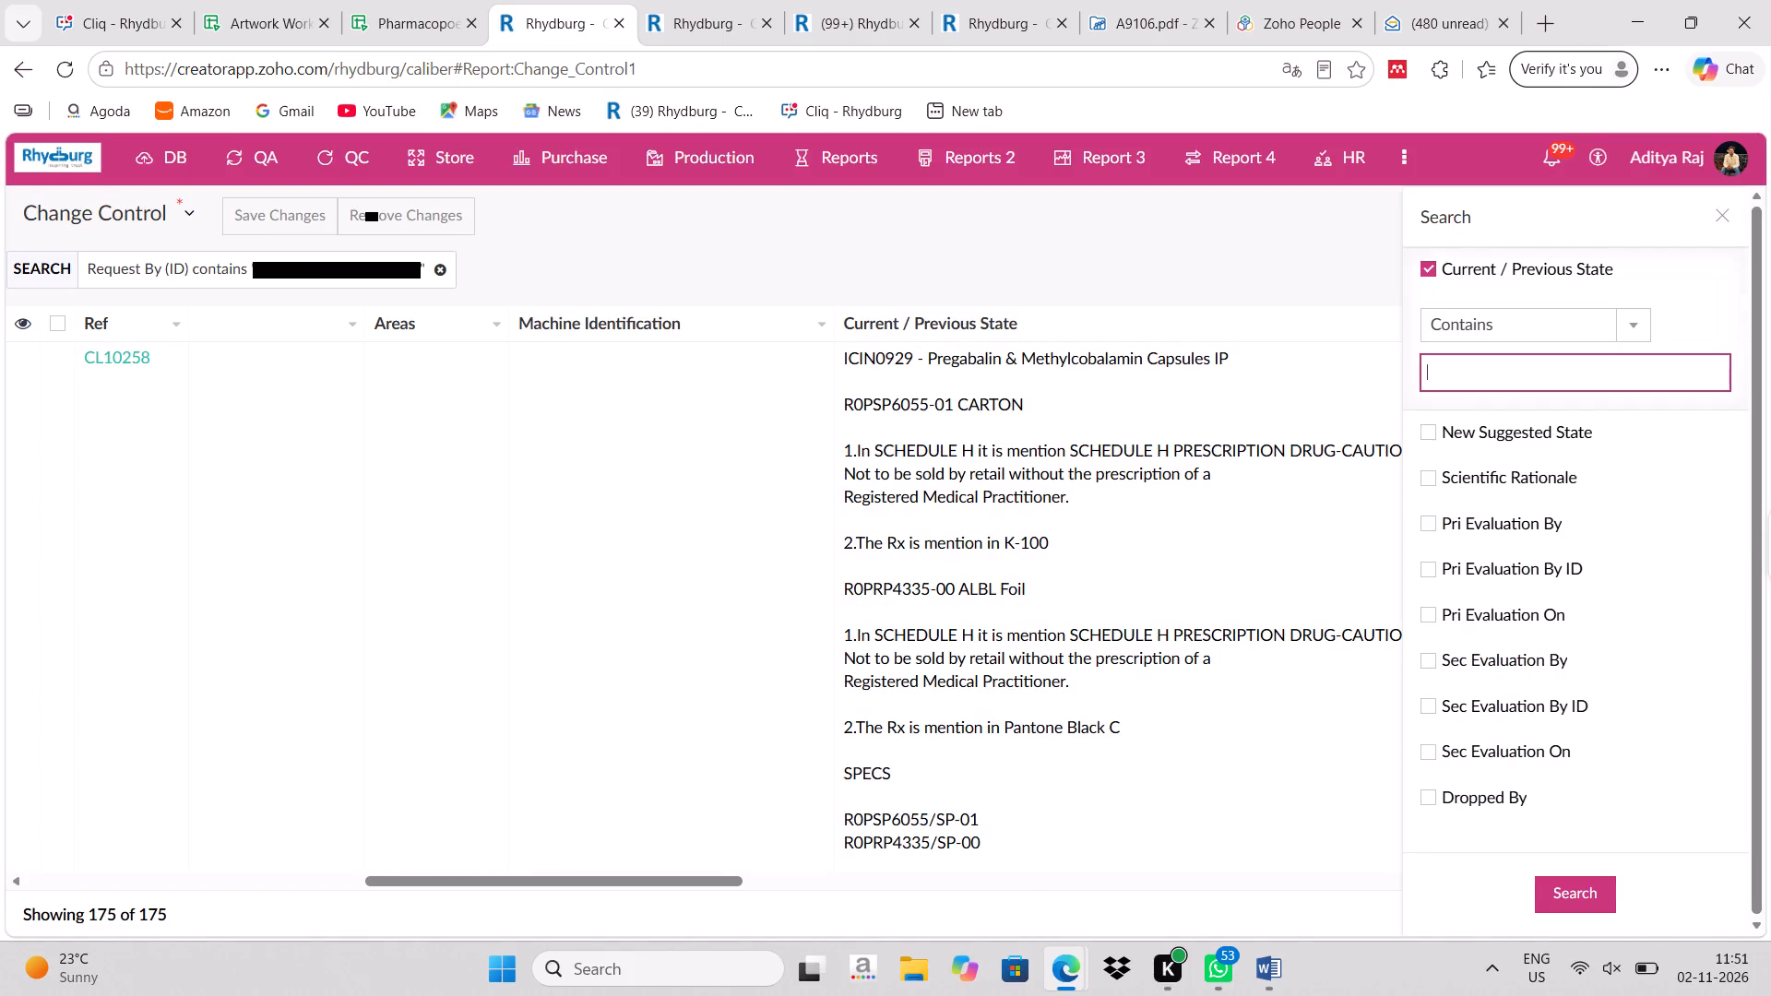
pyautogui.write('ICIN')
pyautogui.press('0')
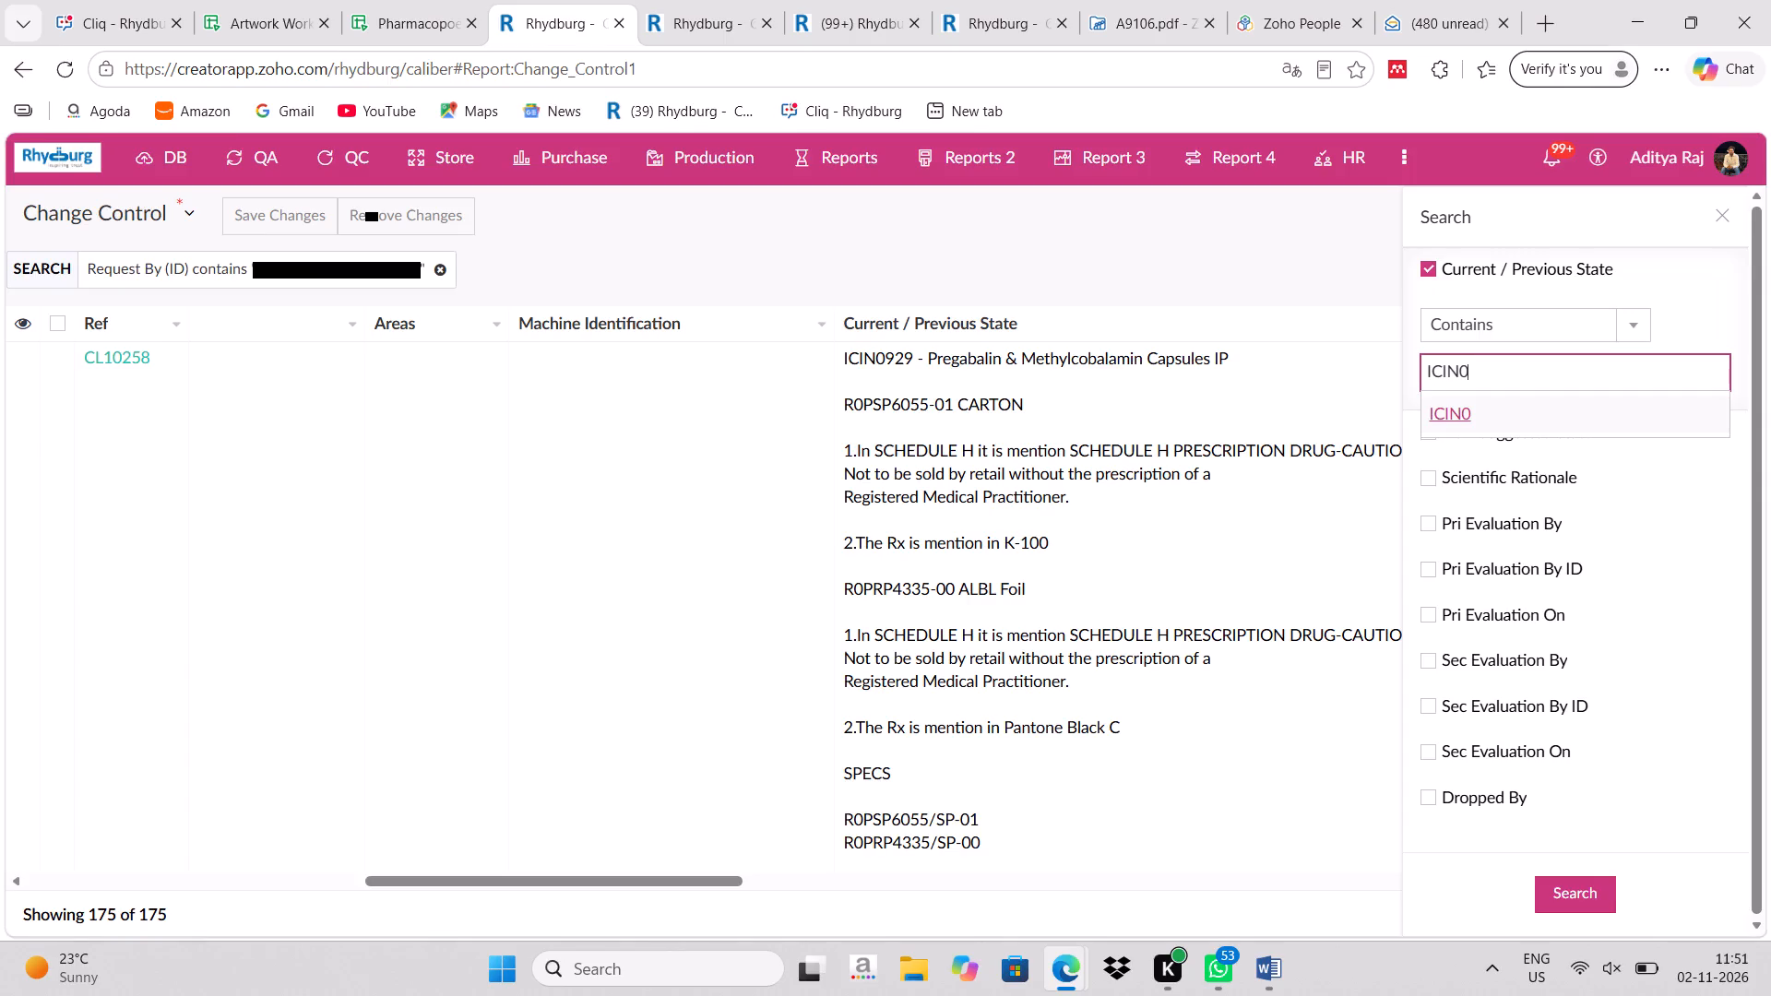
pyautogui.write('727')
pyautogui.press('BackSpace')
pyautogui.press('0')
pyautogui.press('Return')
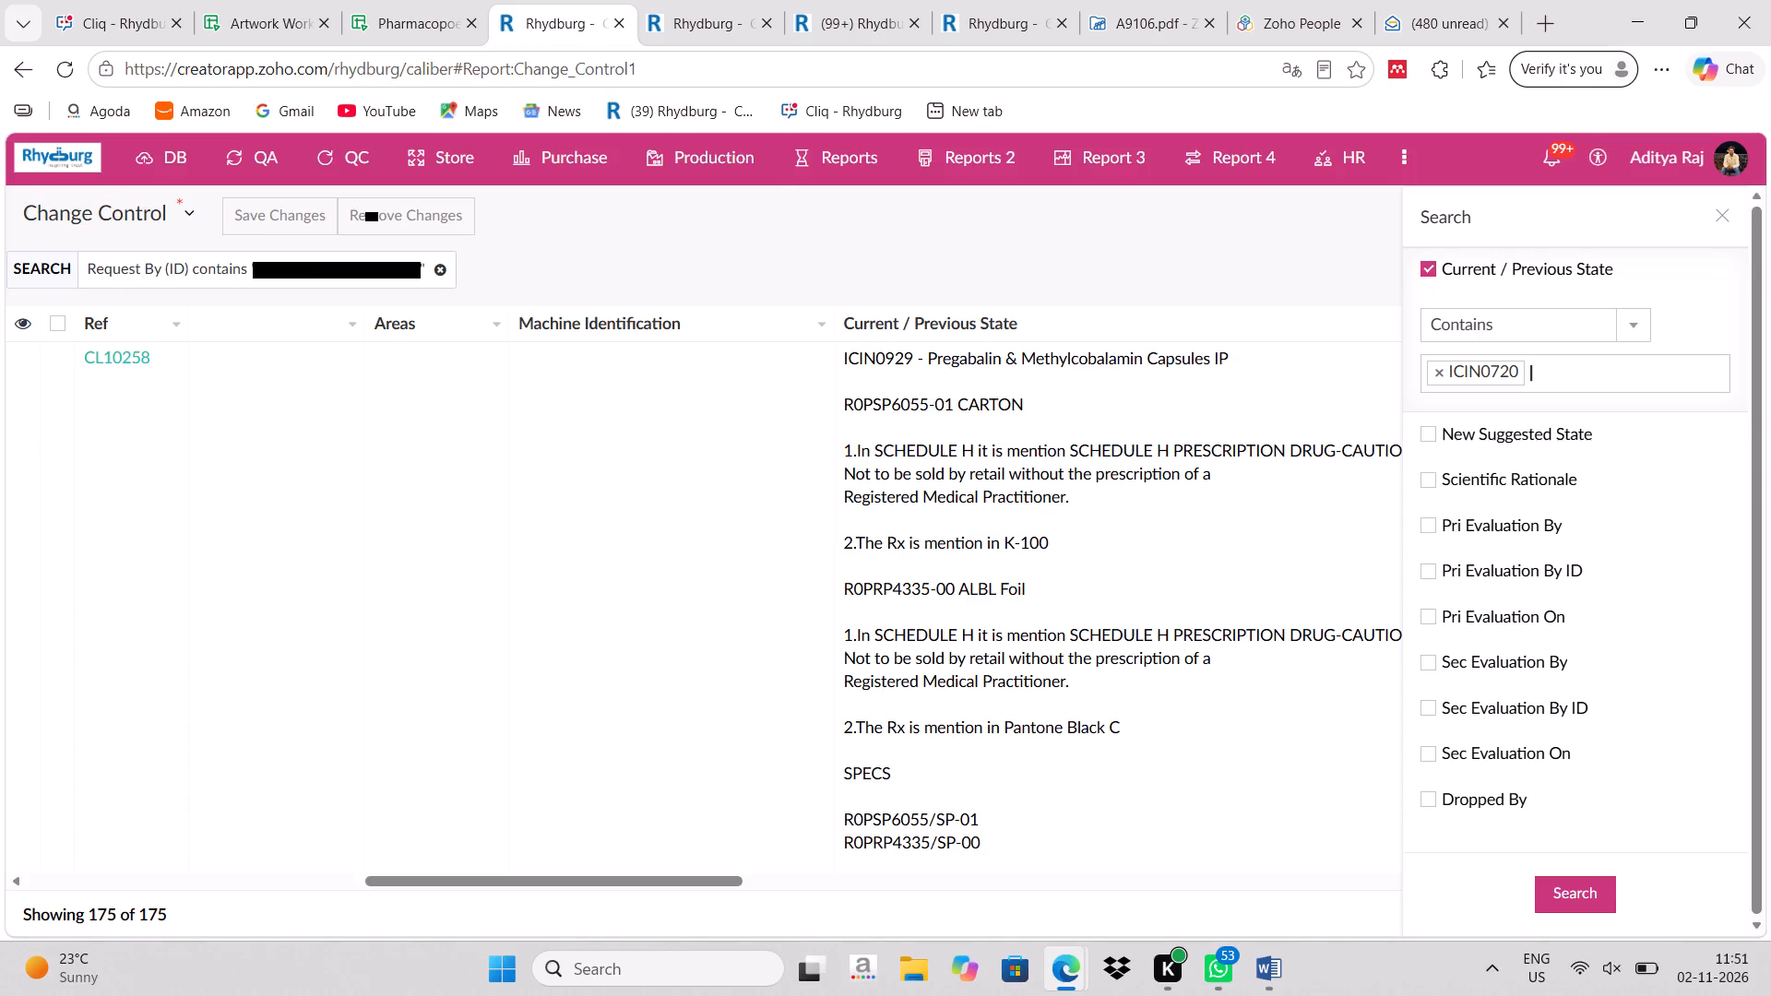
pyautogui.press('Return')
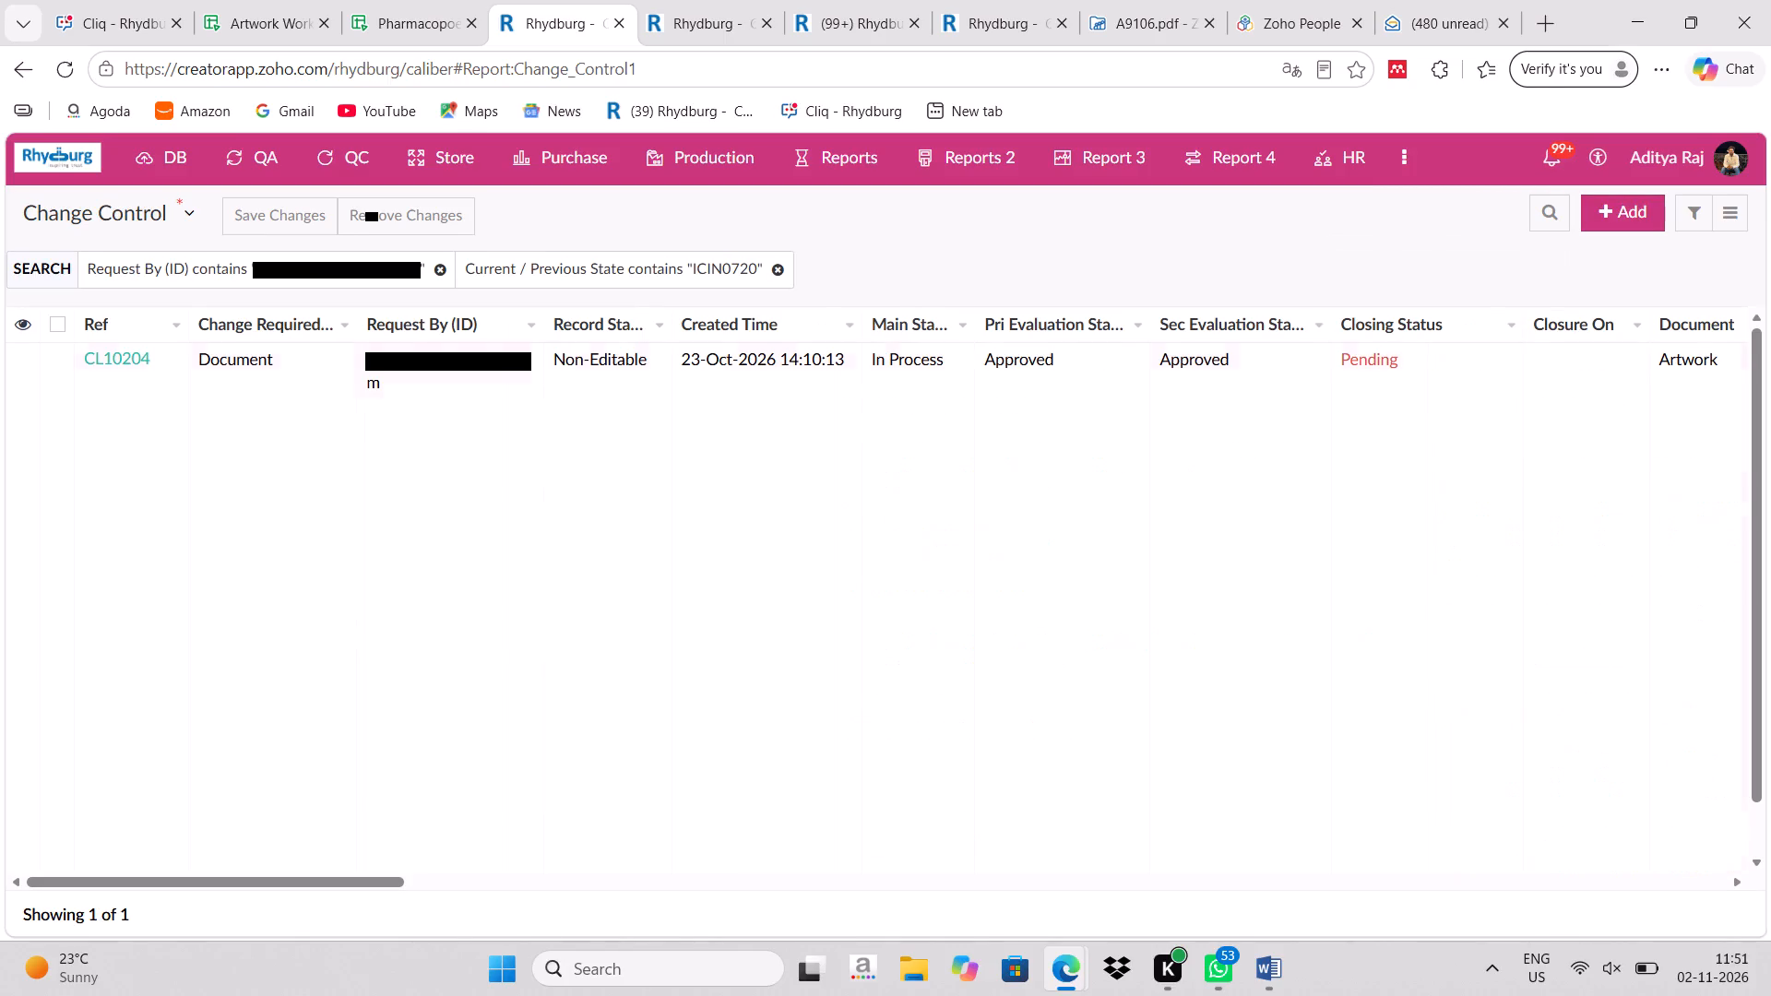
pyautogui.hscroll(-9, 1247, 585)
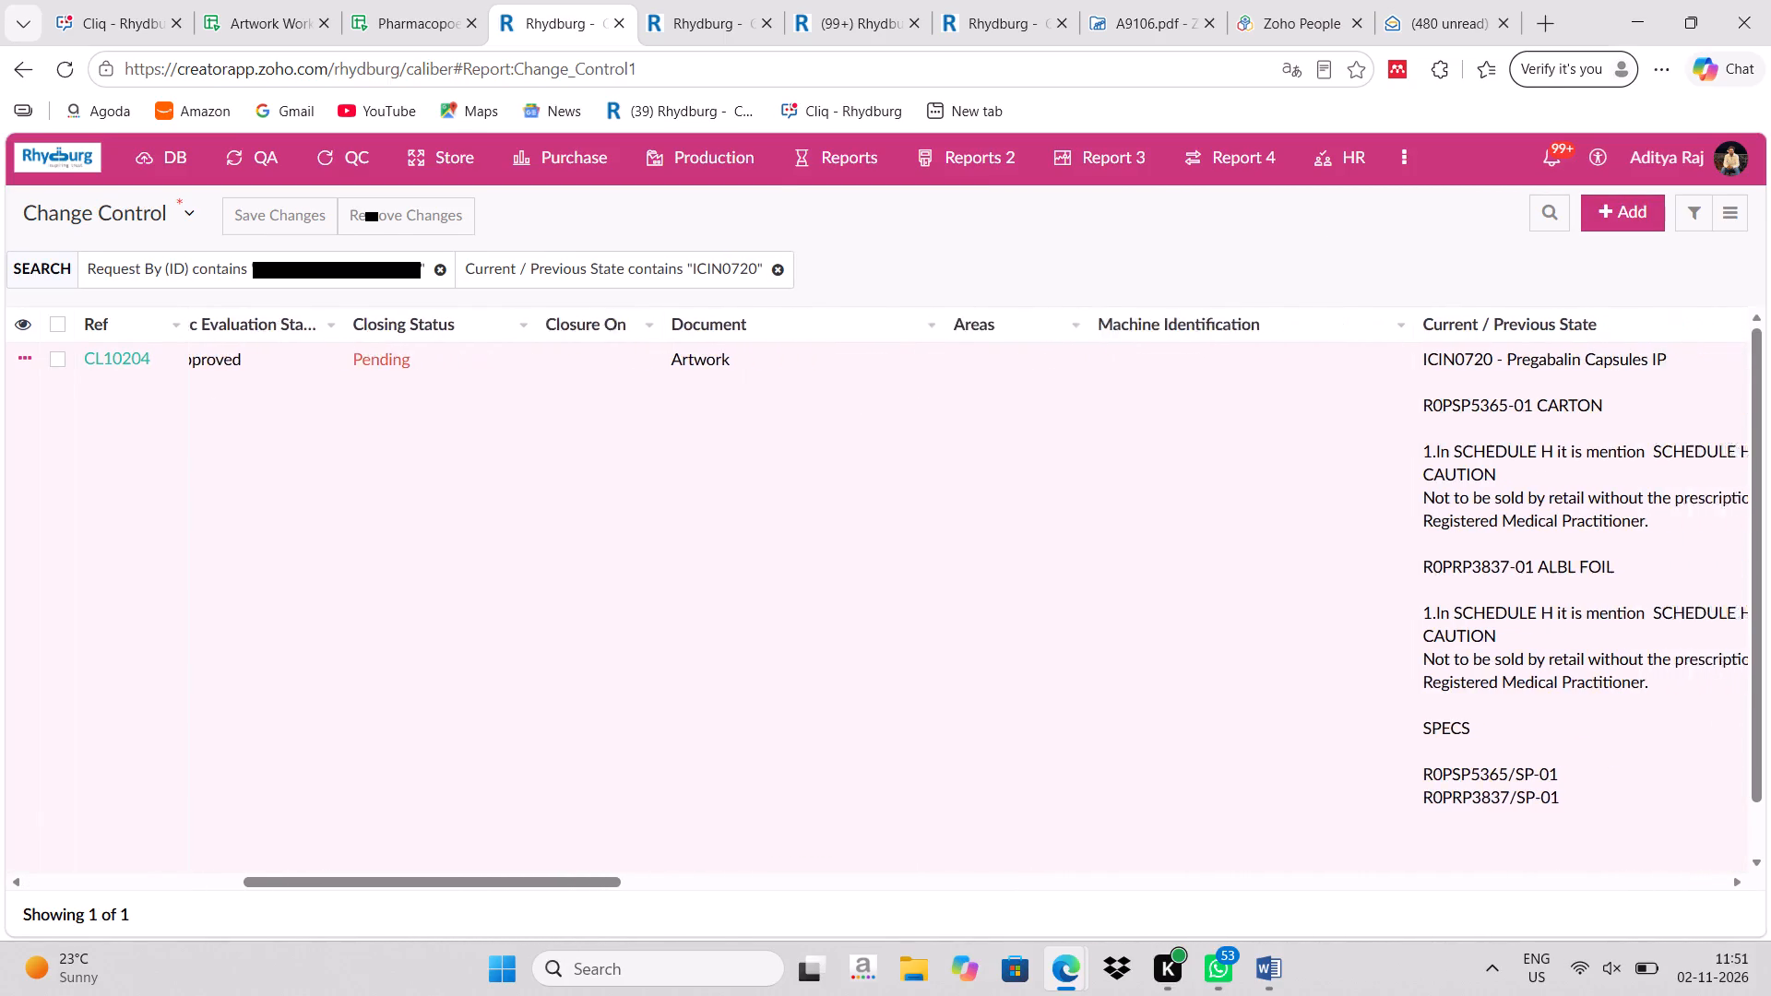
pyautogui.hscroll(-5, 1247, 585)
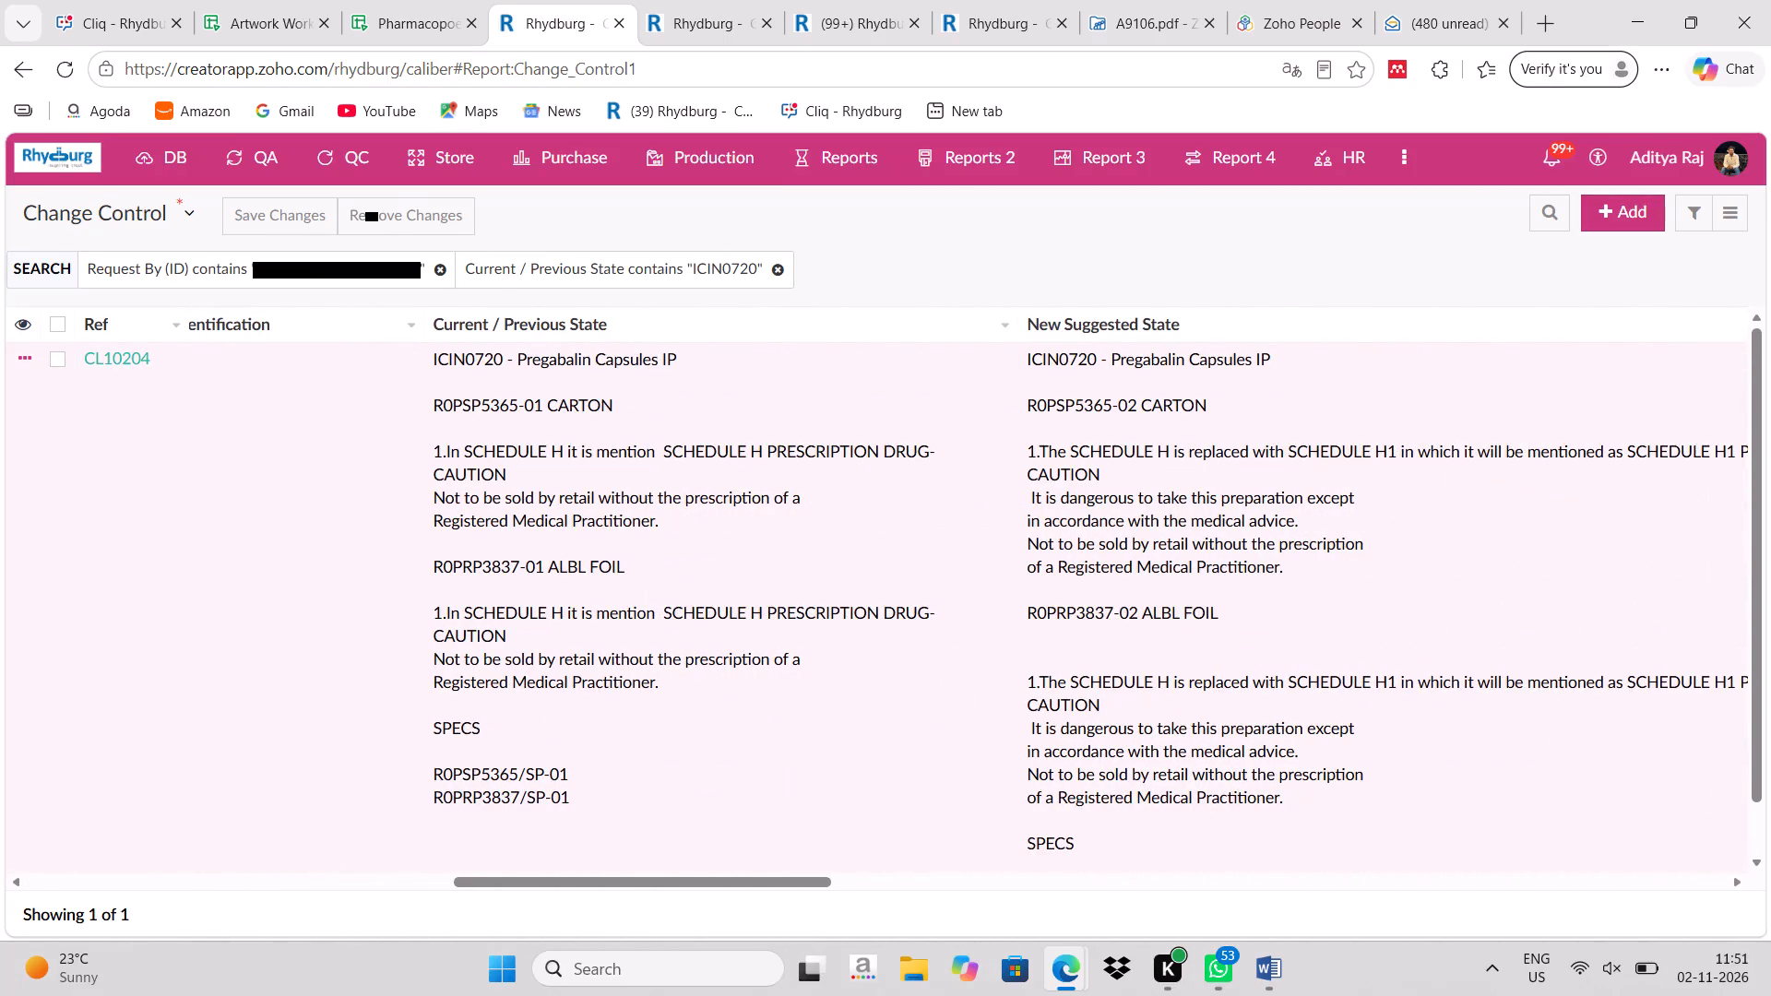
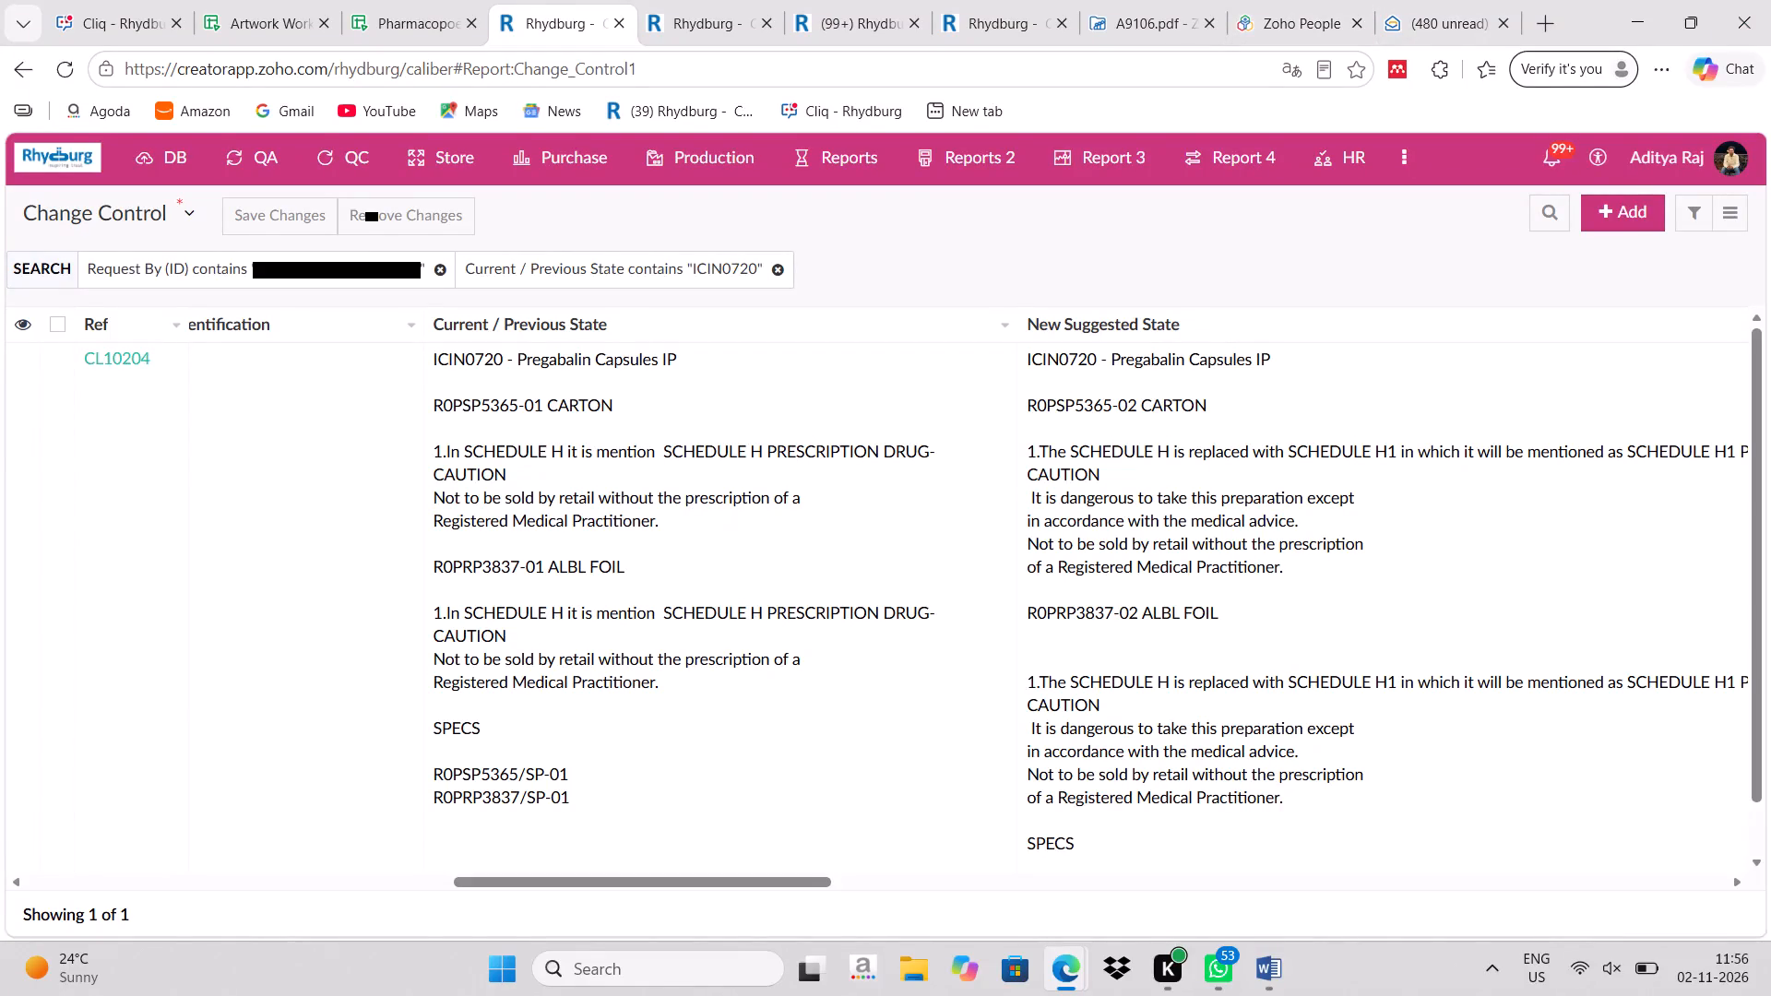
# Switch to Cliq and check the newest message in the colleague's chat containing the R0PSP5389-1 artwork PDF.
pyautogui.click(84, 12)
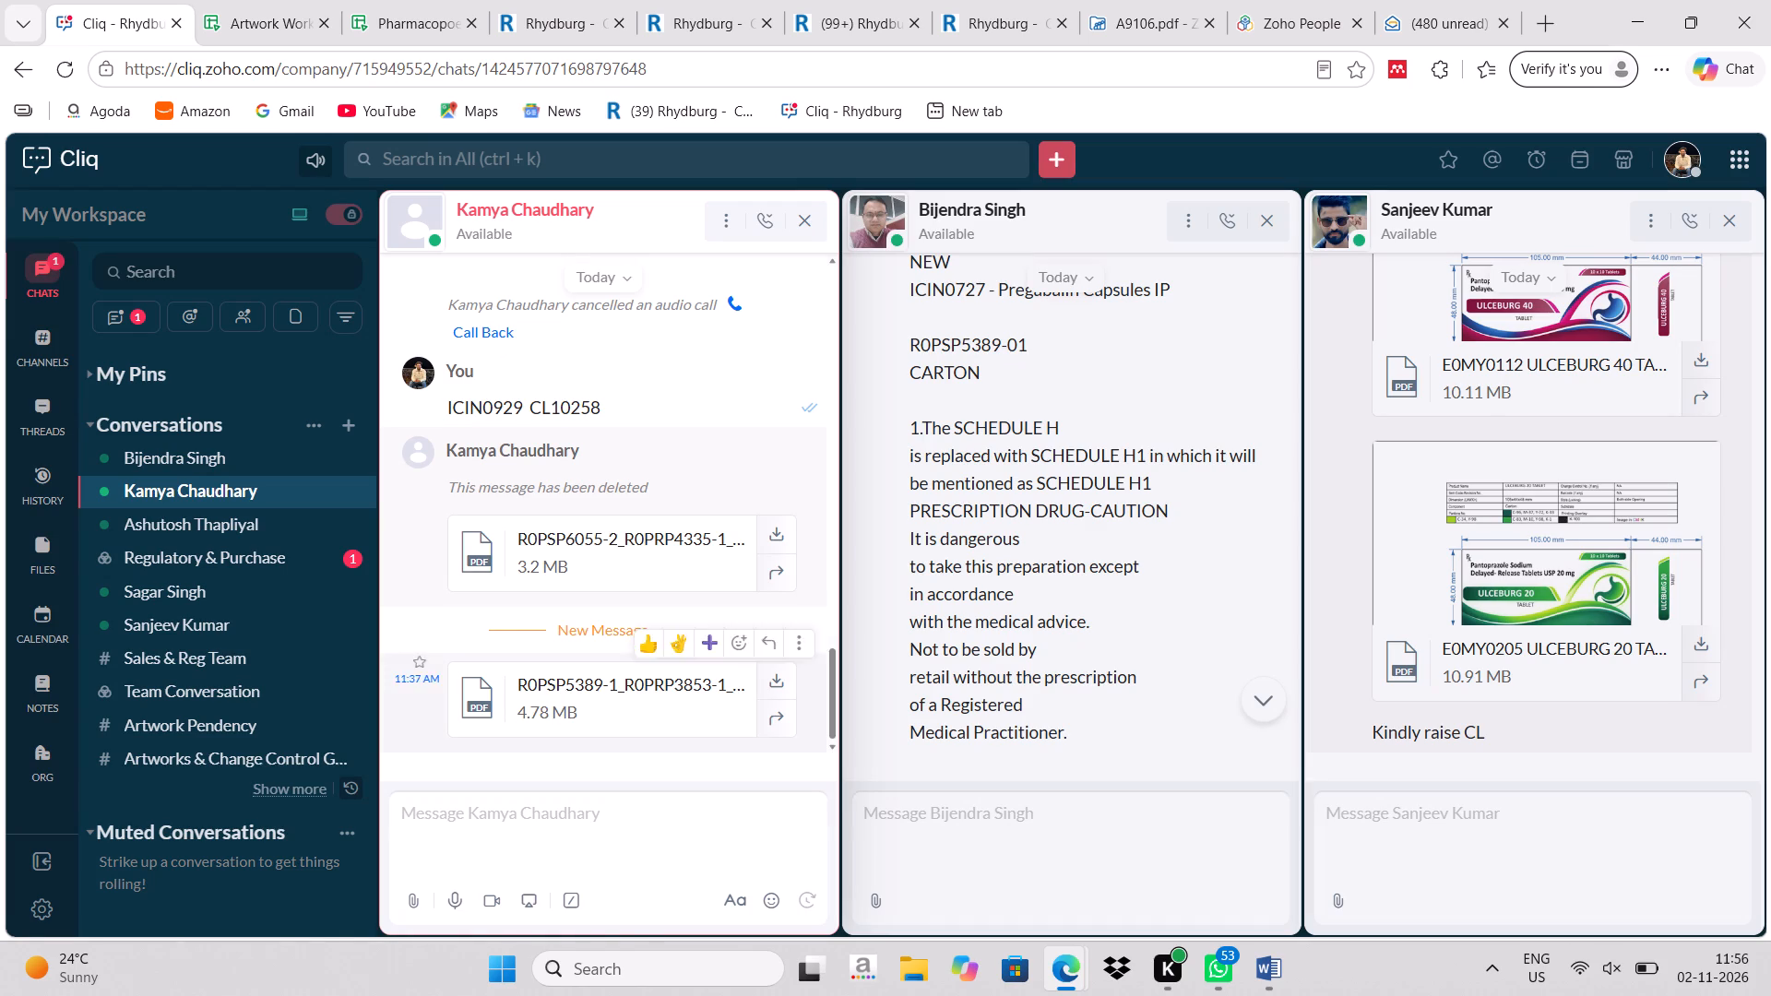
pyautogui.scroll(-4, 792, 568)
pyautogui.scroll(-6, 648, 559)
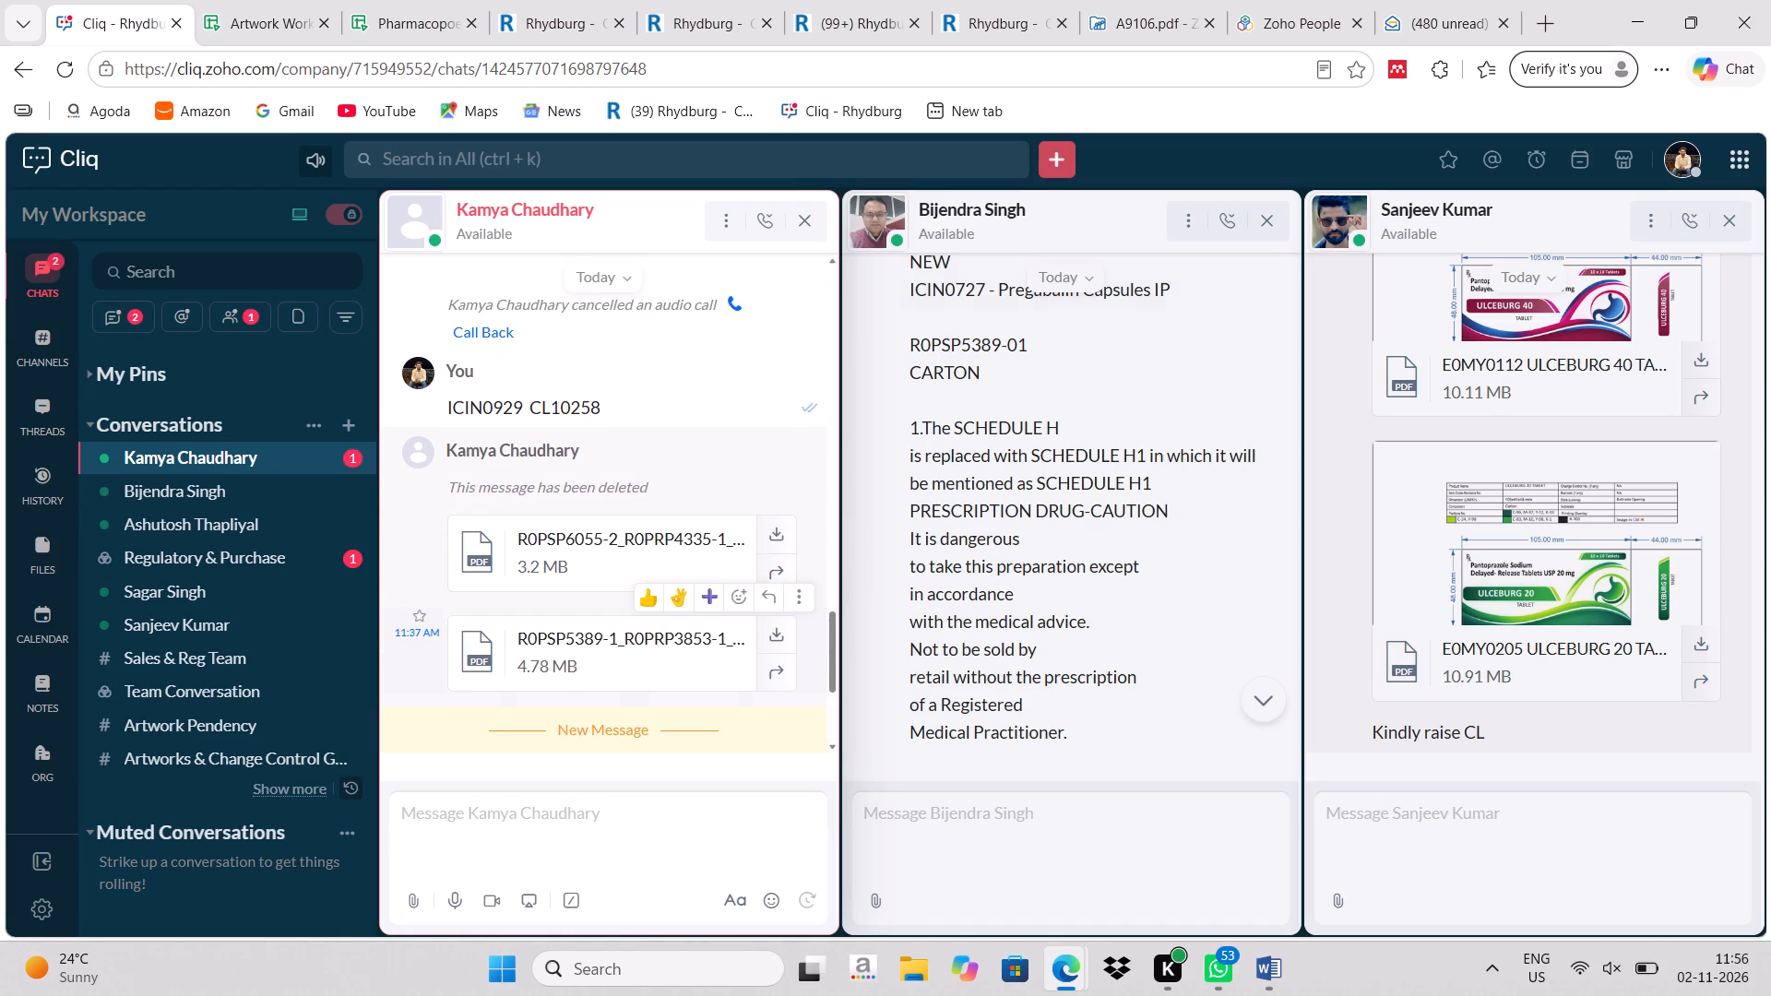
pyautogui.scroll(-4, 897, 195)
pyautogui.scroll(-12, 622, 489)
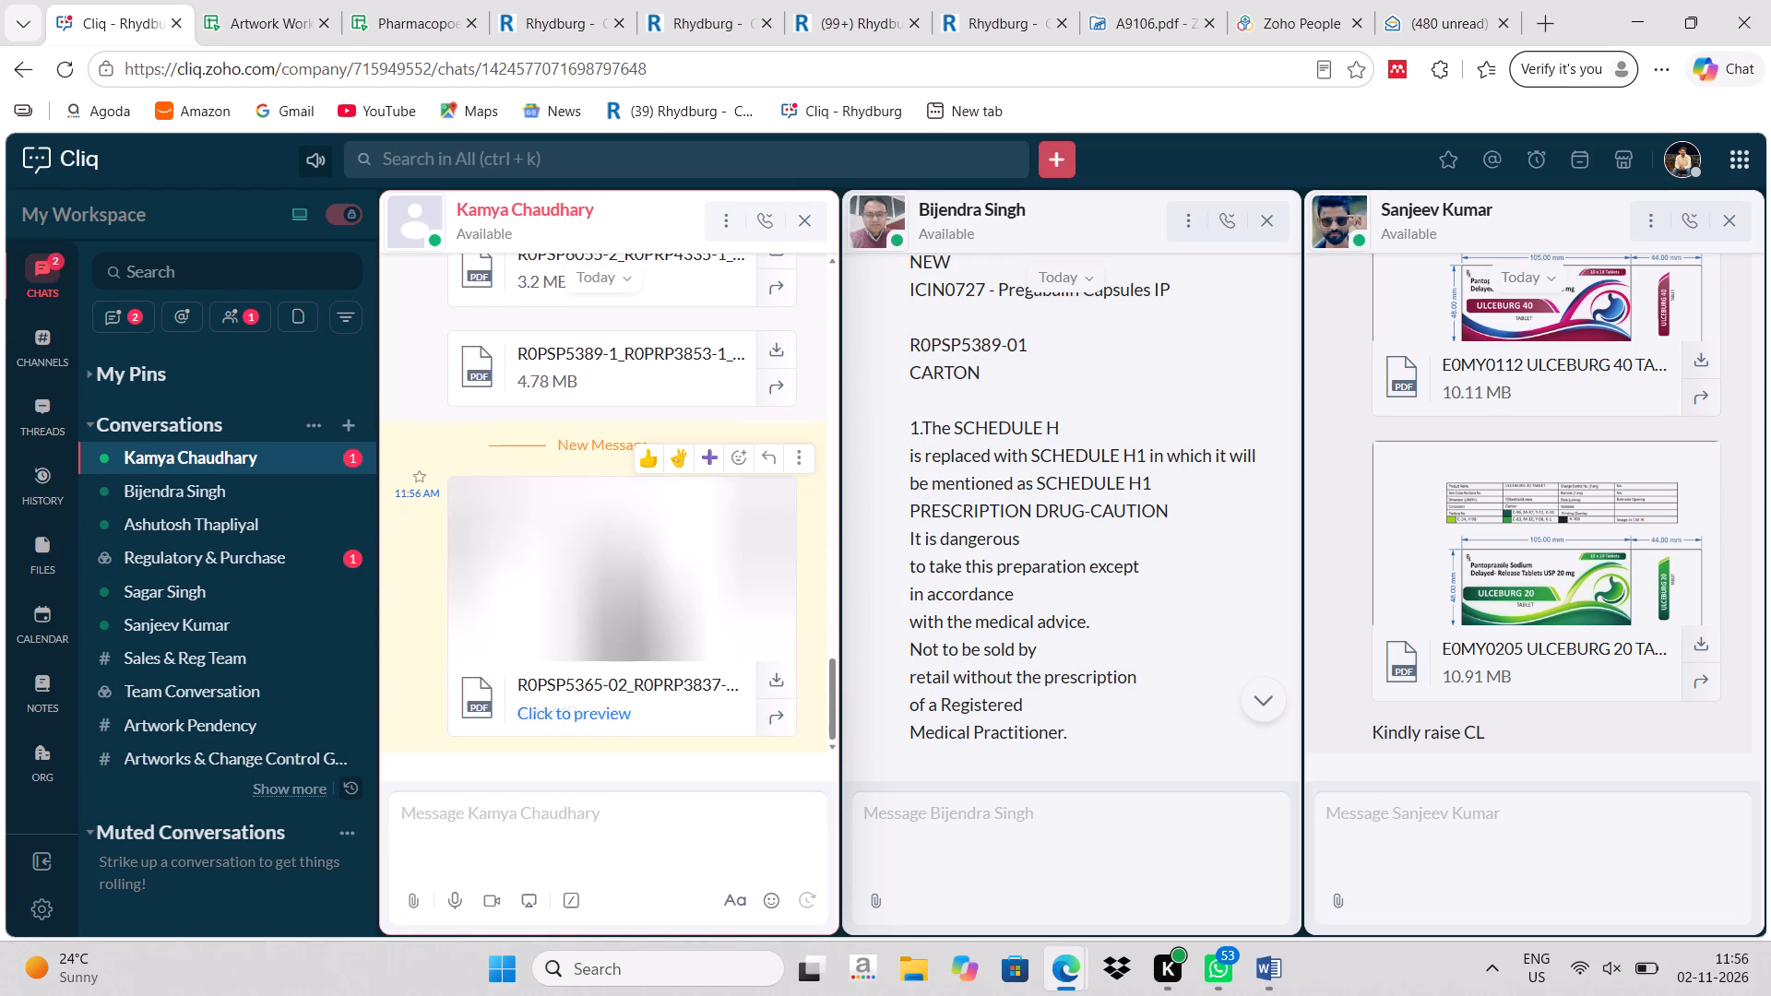
# Preview the newly received R0PSP5365-02 ICIN0720 Pregabalin Capsules IP artwork PDF and examine its carton panels, composition, warning text and back side.
pyautogui.click(562, 706)
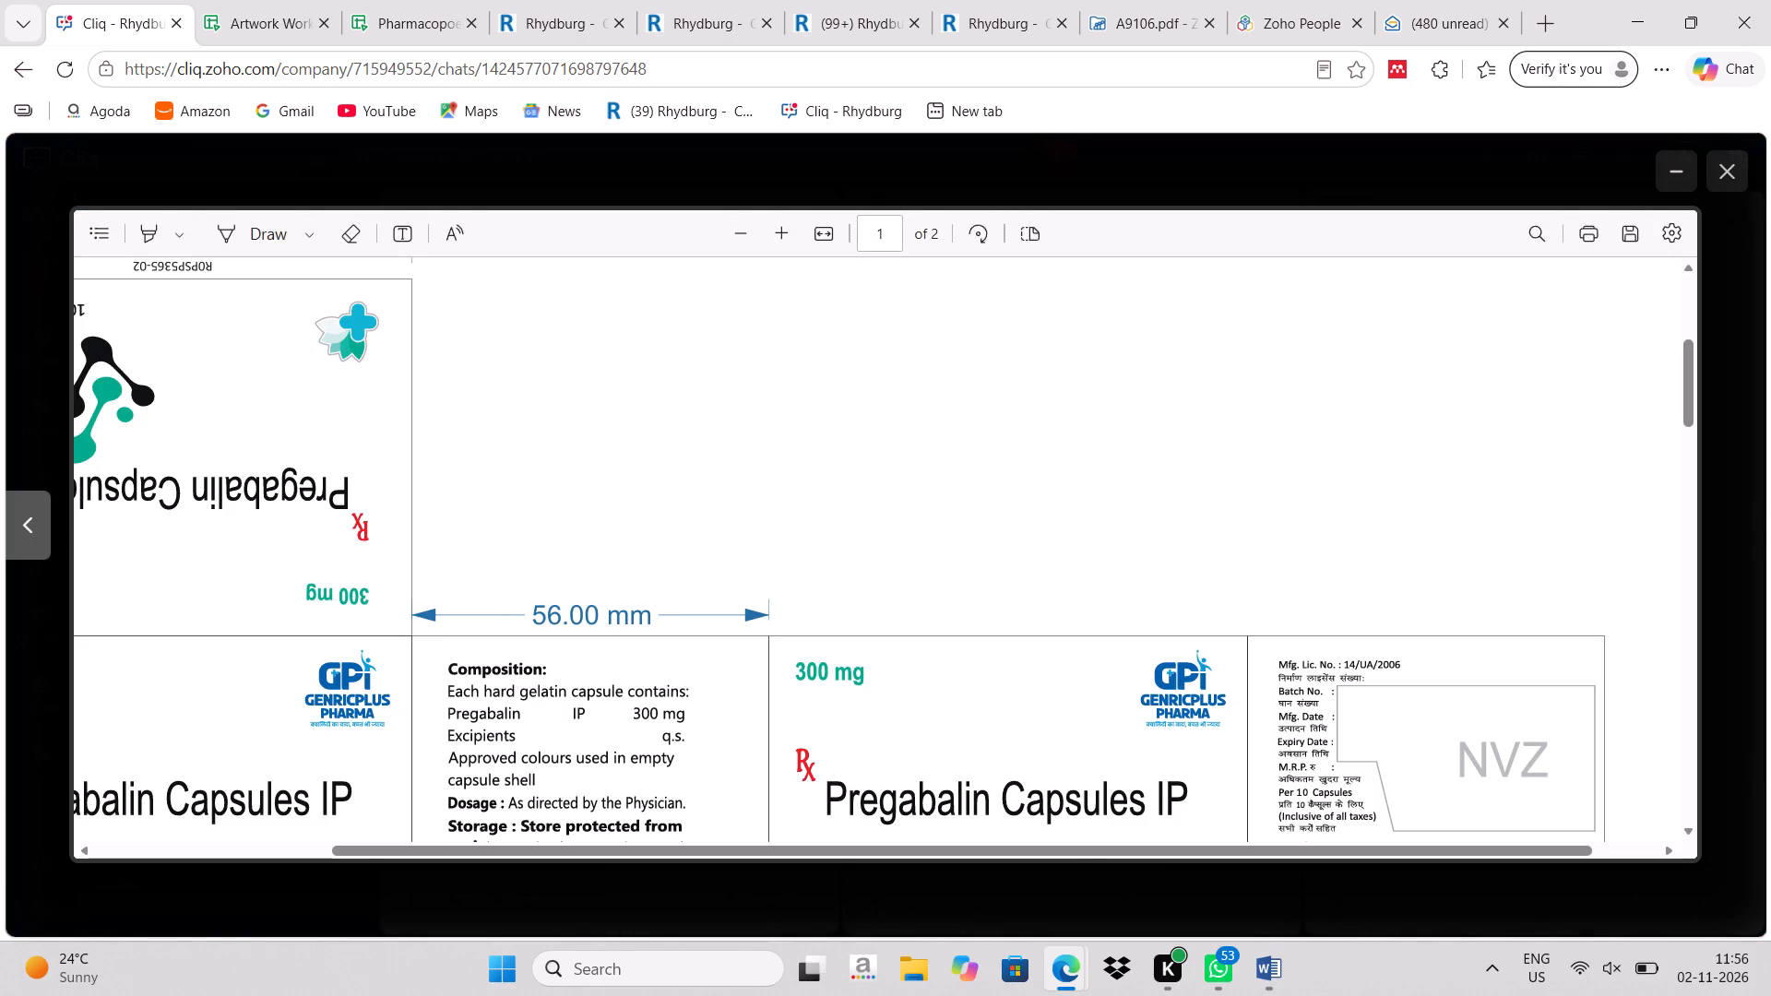
pyautogui.scroll(-3, 555, 646)
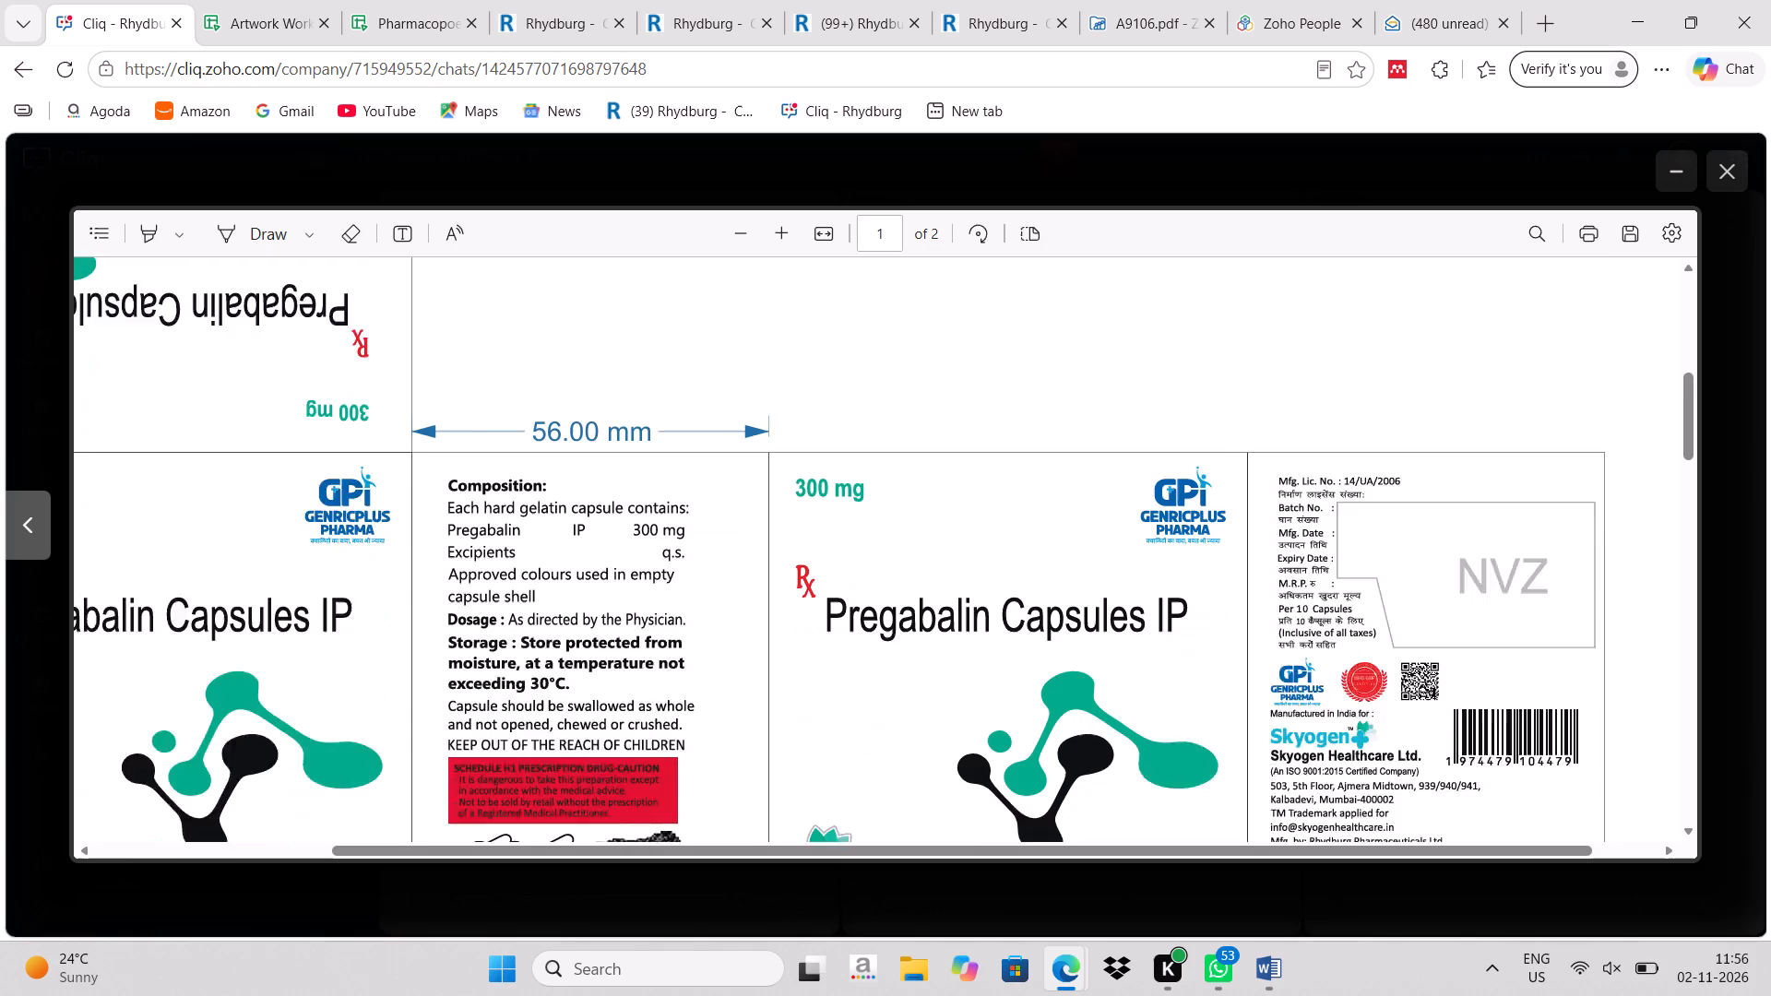
pyautogui.scroll(-2, 551, 646)
pyautogui.scroll(5, 528, 647)
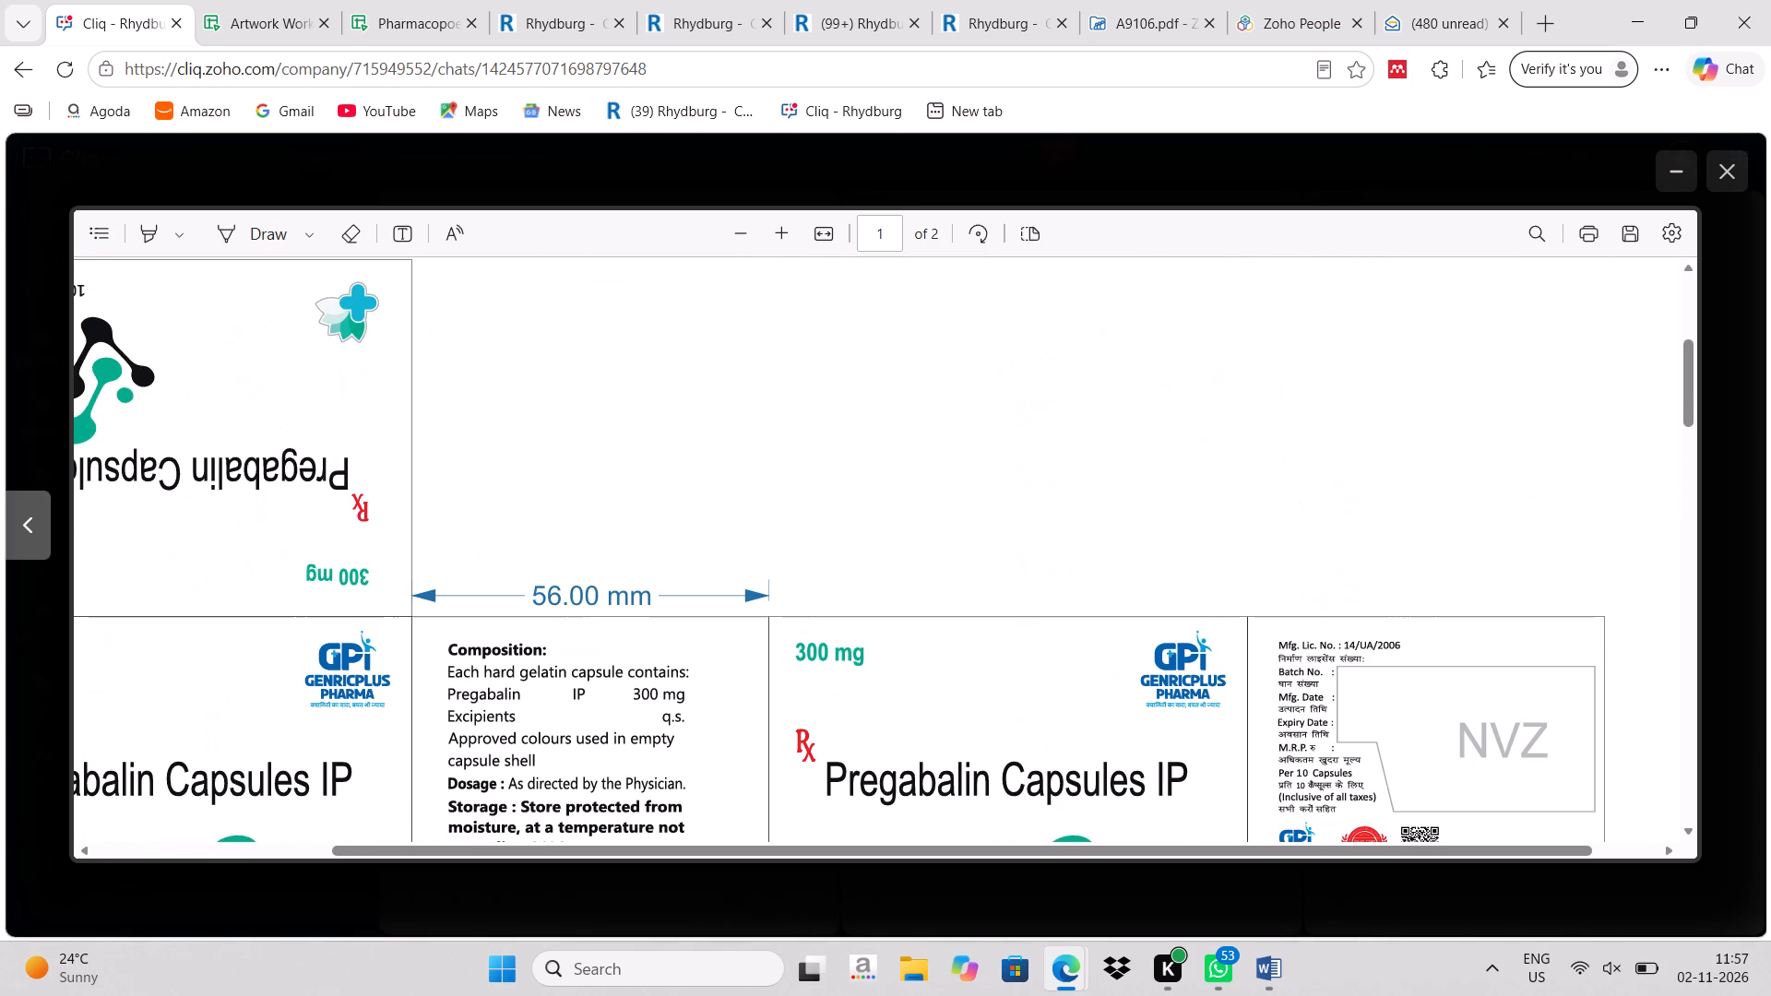
pyautogui.scroll(-1, 523, 651)
pyautogui.scroll(-7, 487, 948)
pyautogui.scroll(-6, 695, 715)
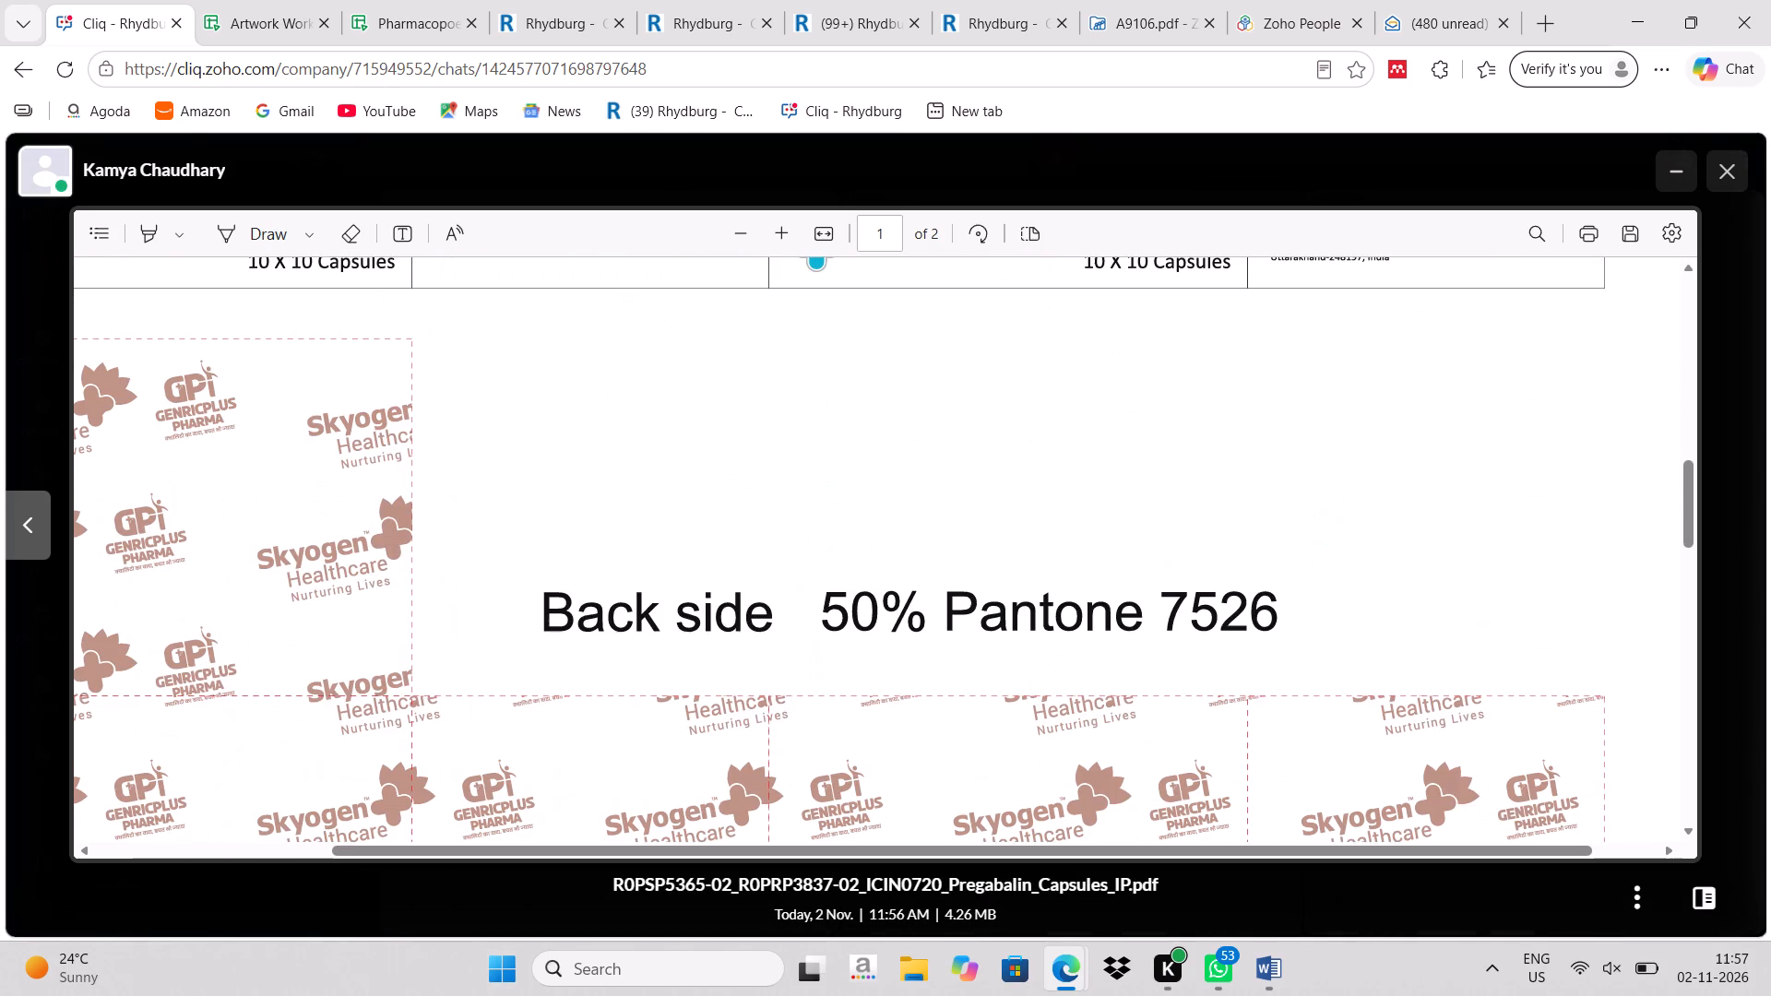
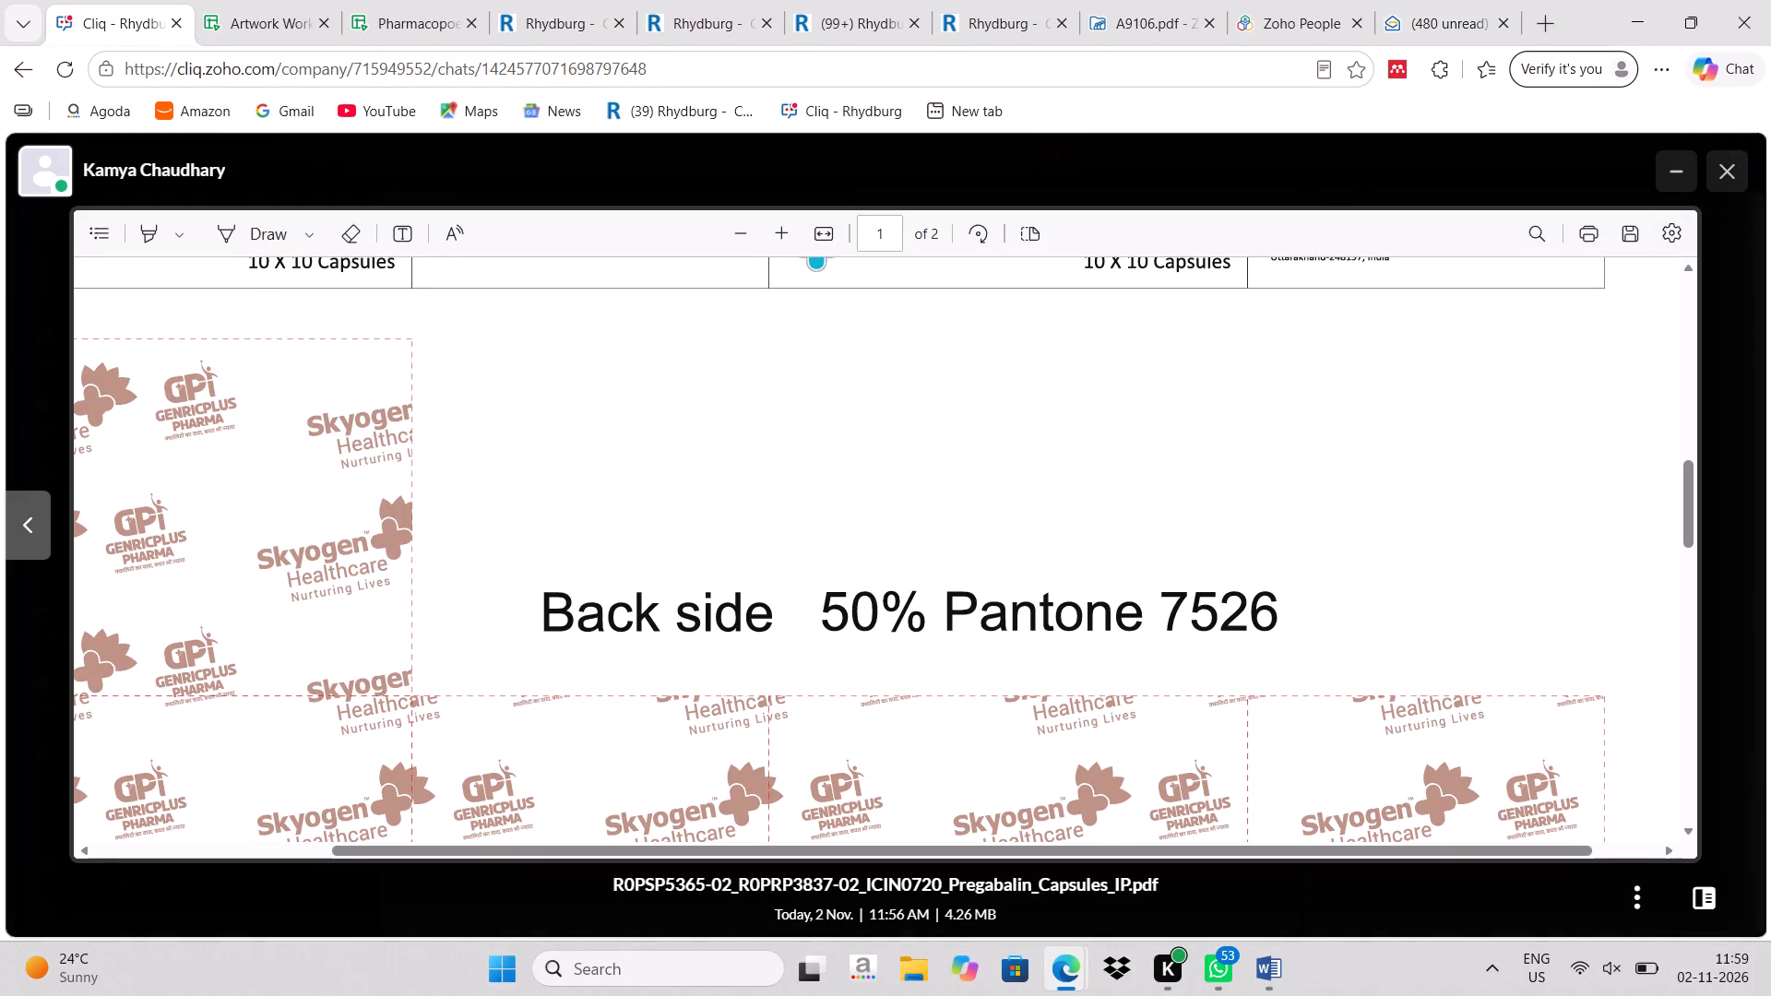
# Copy the code ICIN0720 from the artwork PDF's file name and filter the Change Control report's Current / Previous State by it.
pyautogui.moveTo(865, 884); pyautogui.dragTo(920, 883)
pyautogui.moveTo(920, 883); pyautogui.dragTo(941, 886)
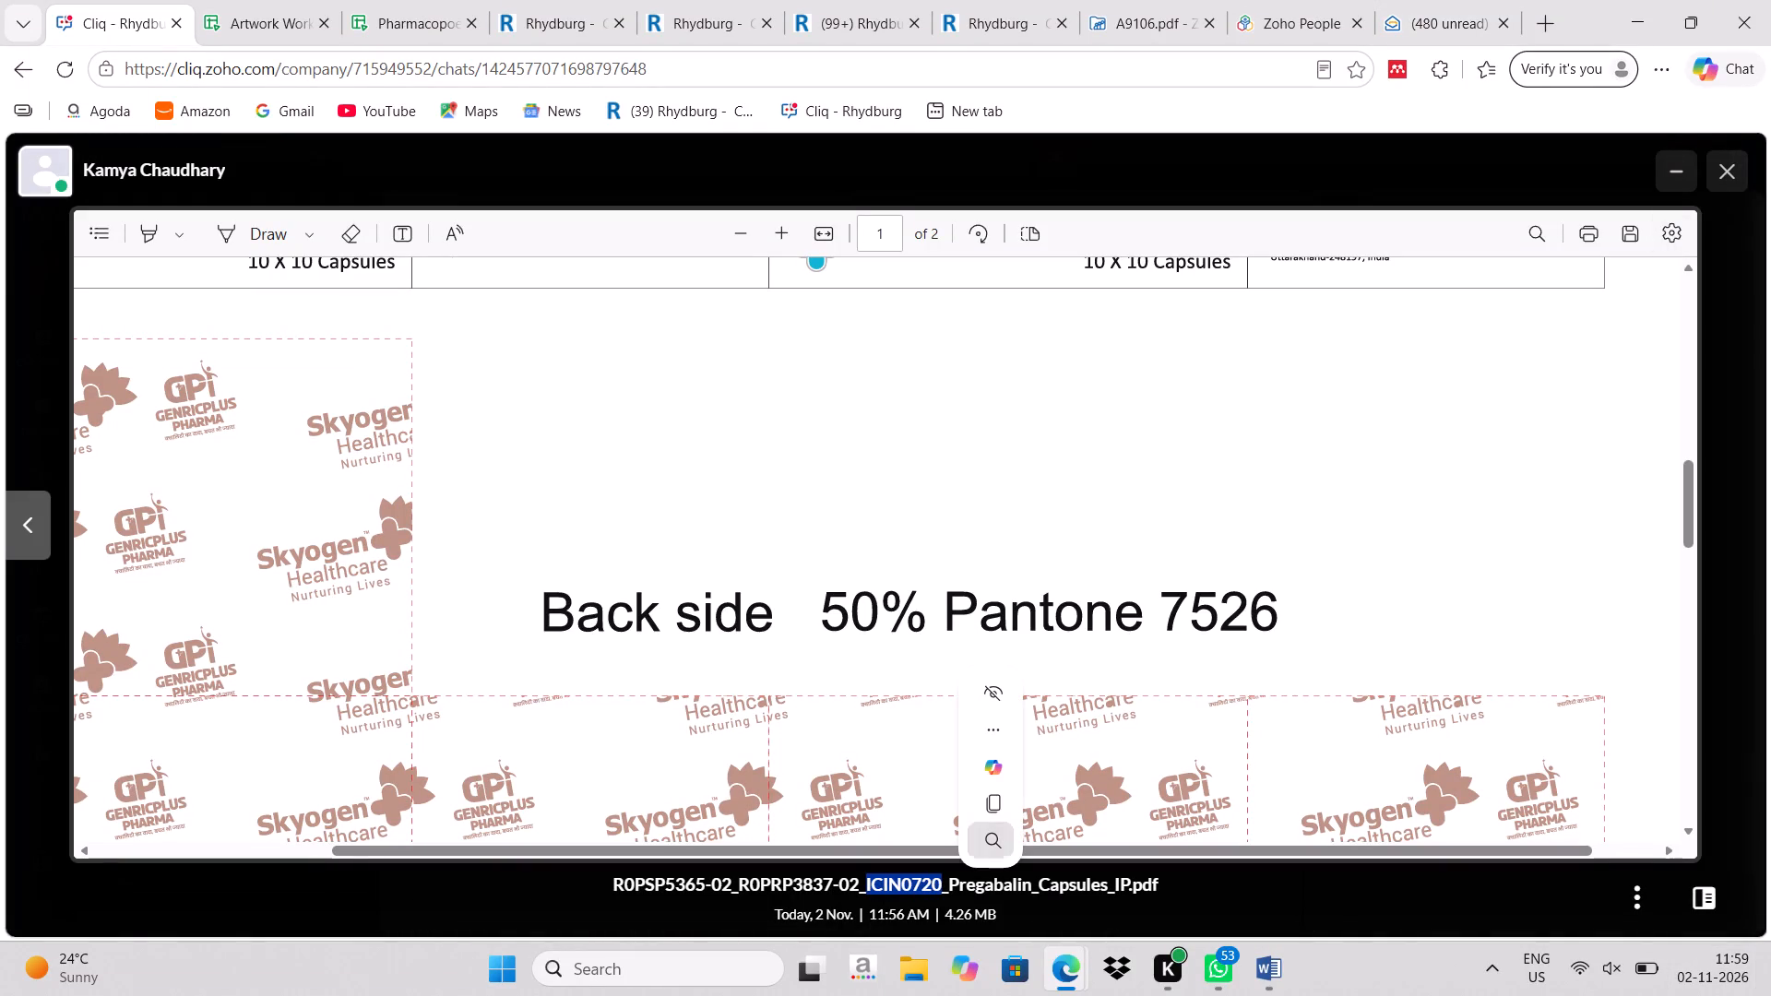
pyautogui.click(985, 800)
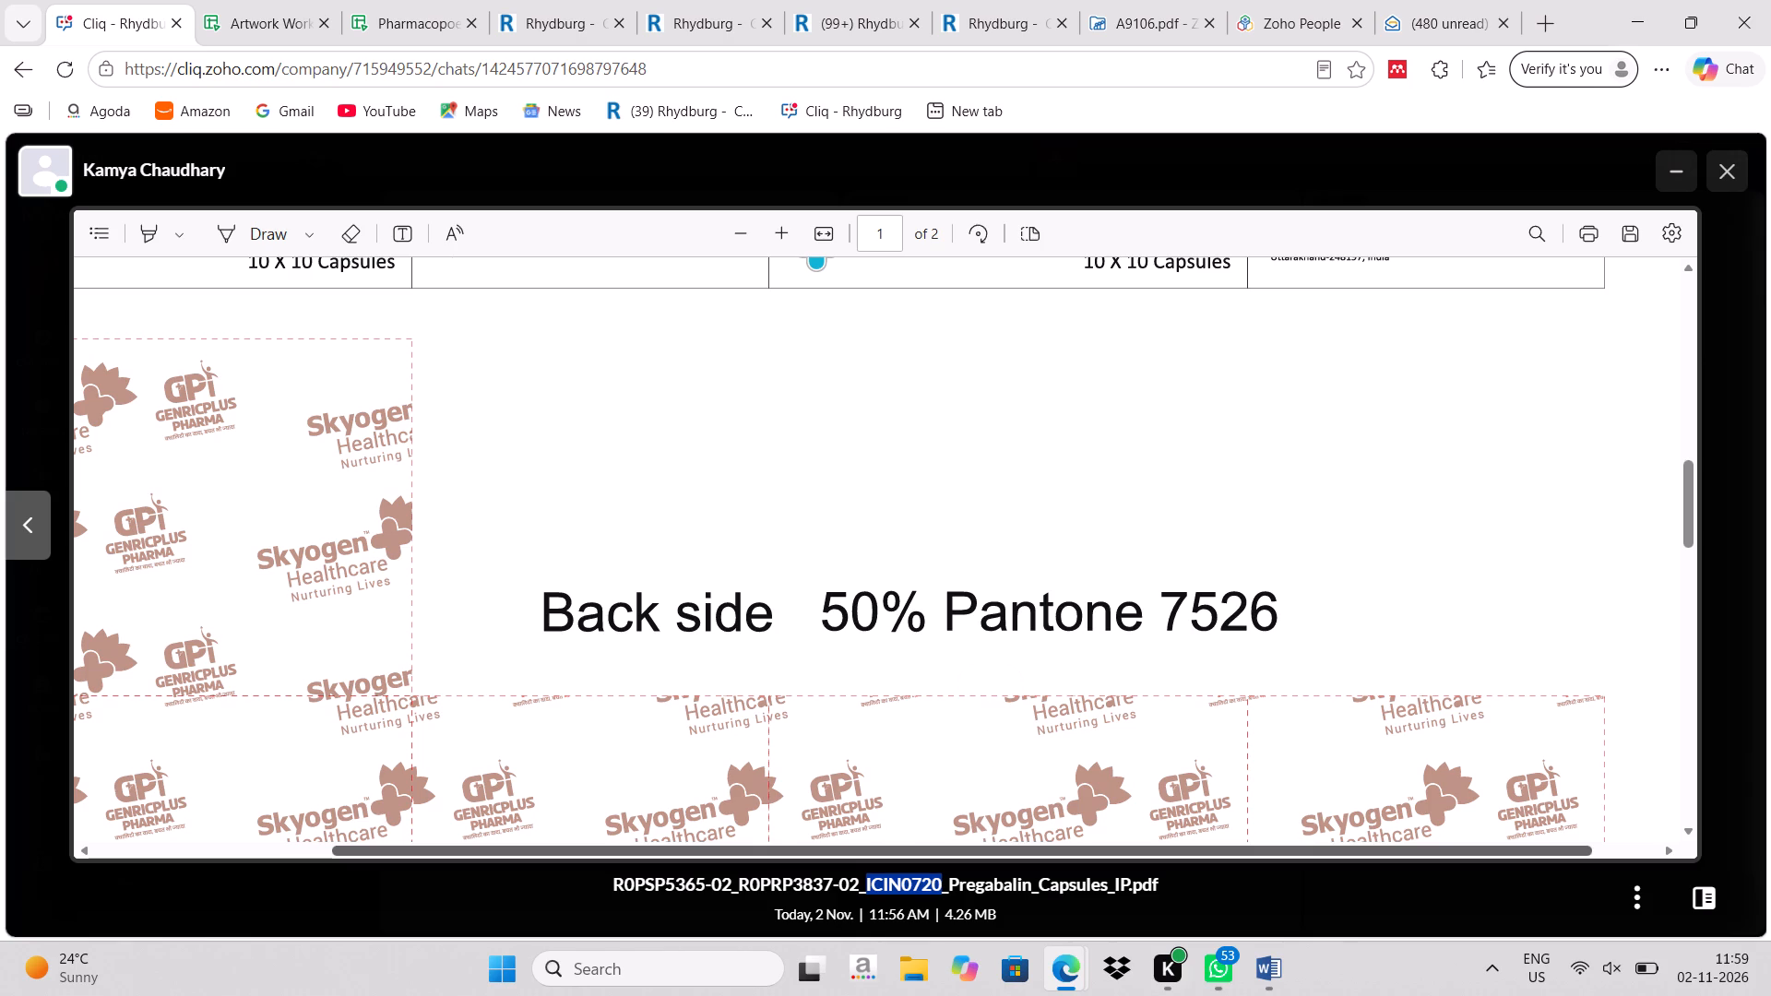
pyautogui.click(587, 2)
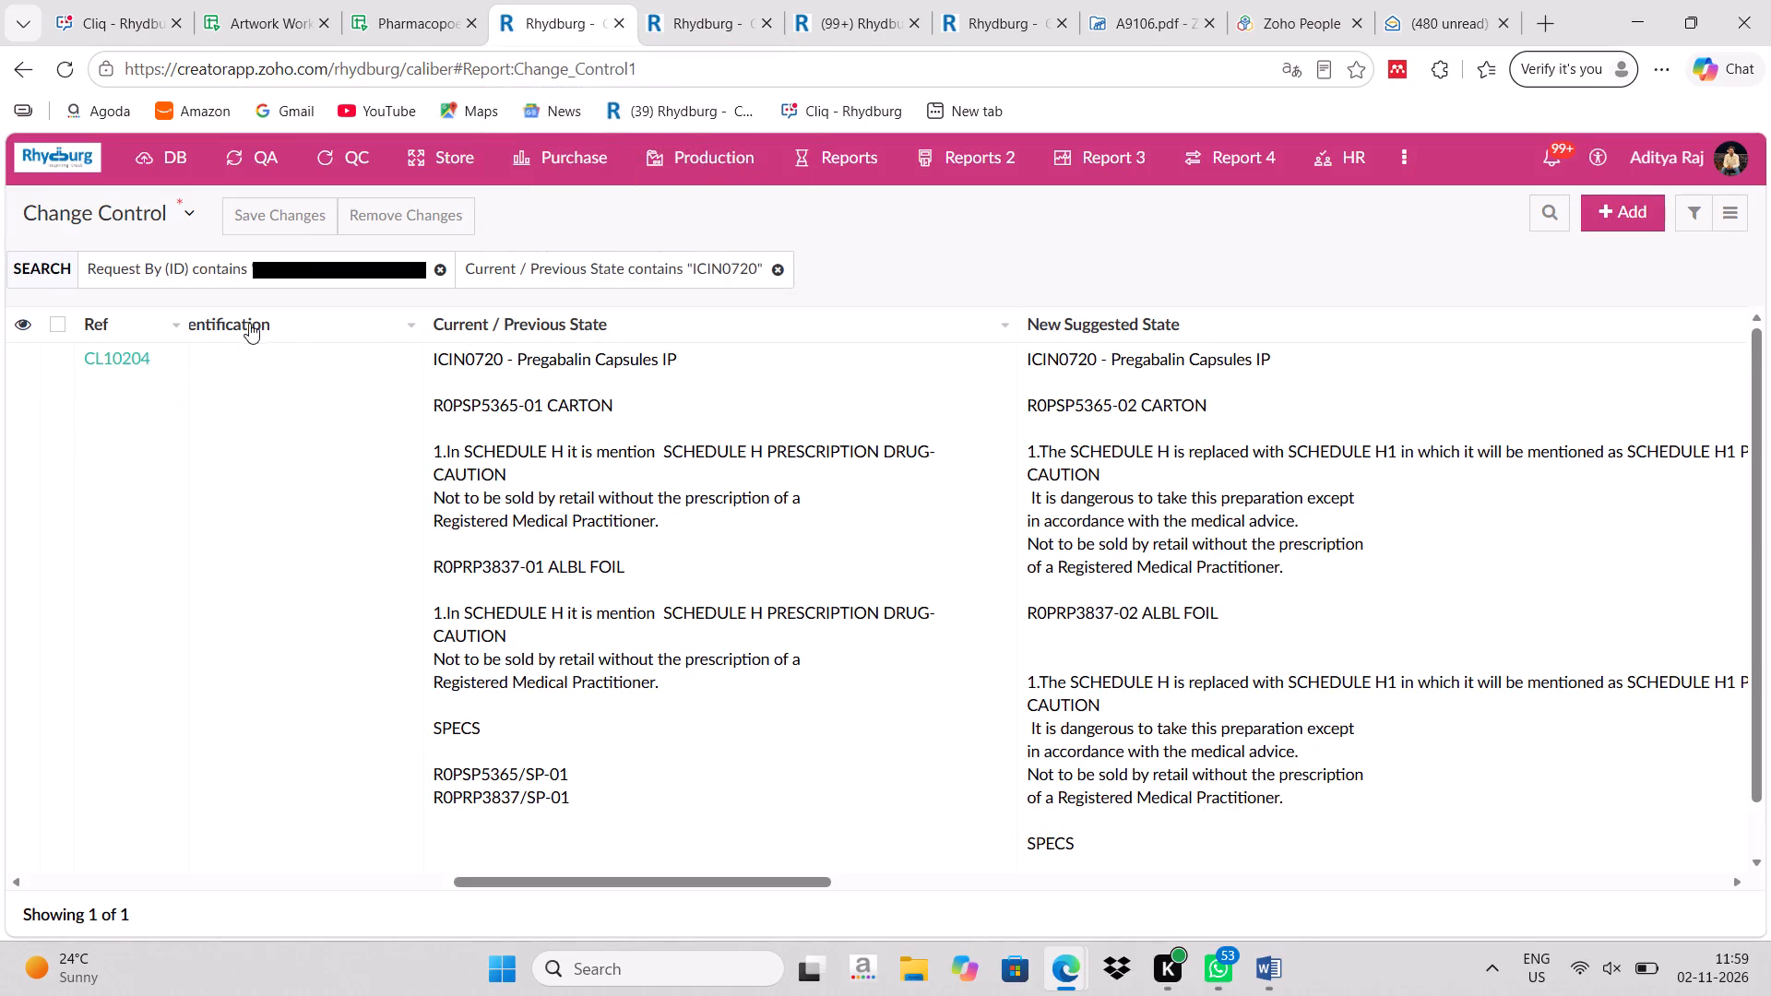
pyautogui.click(776, 269)
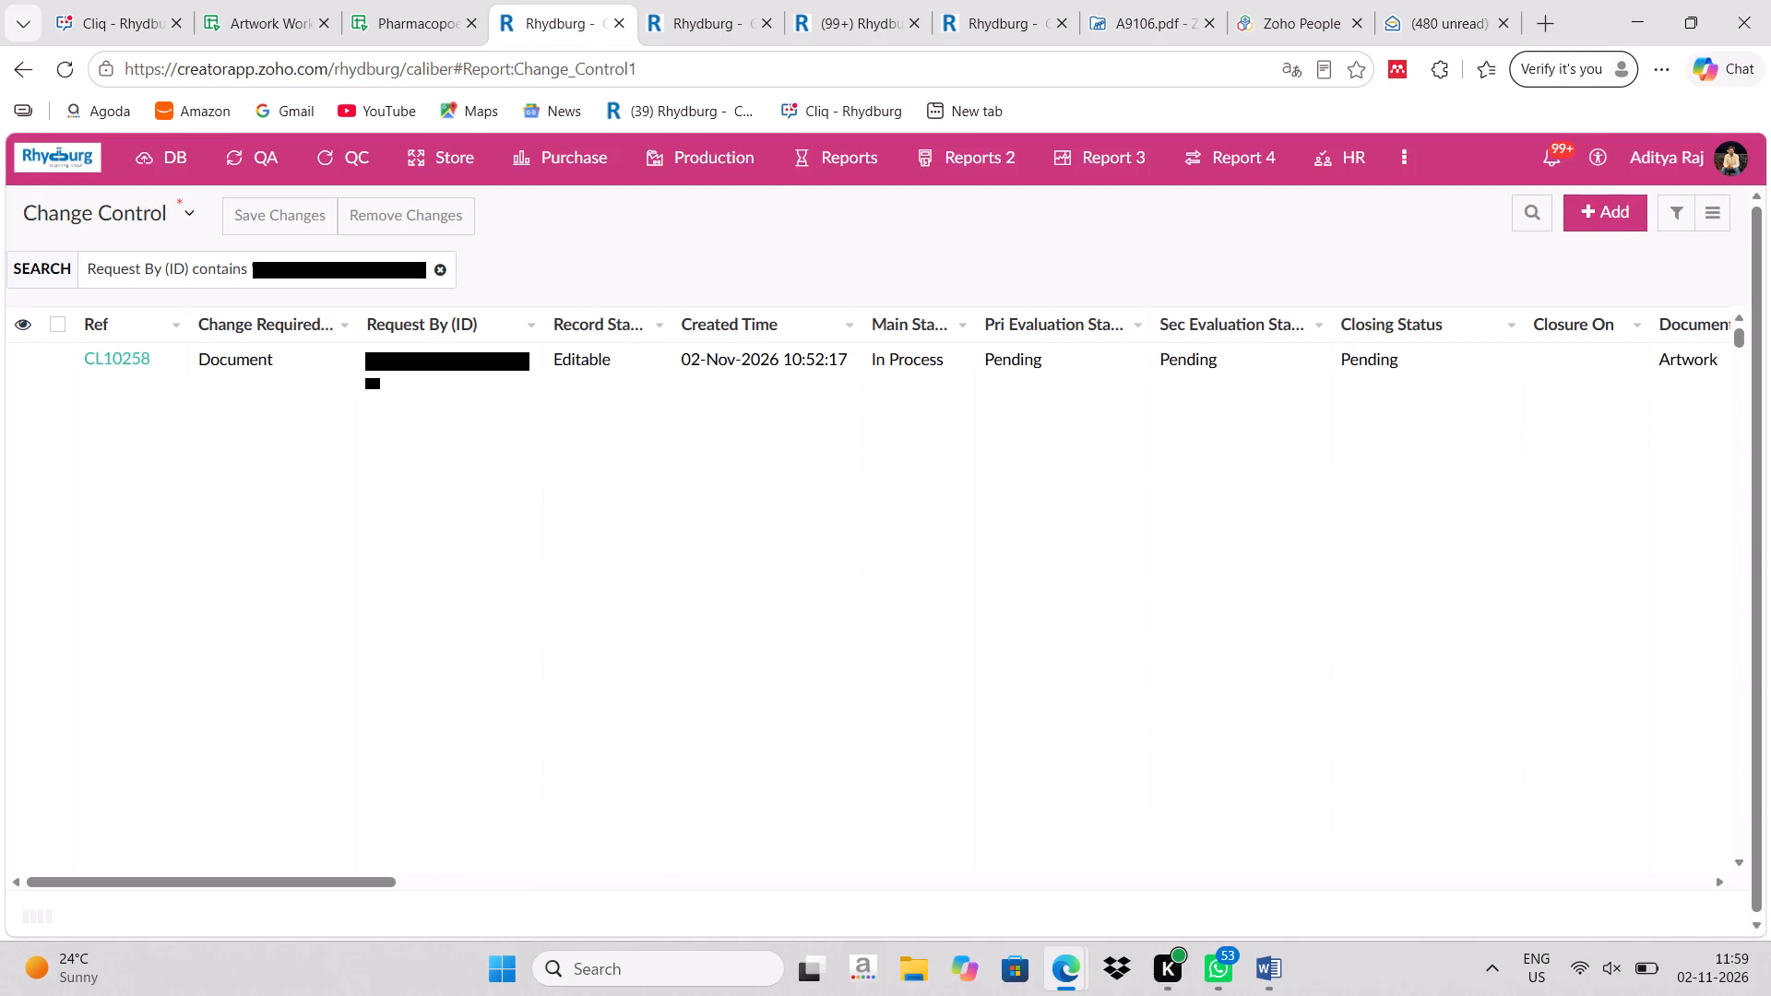
pyautogui.click(487, 878)
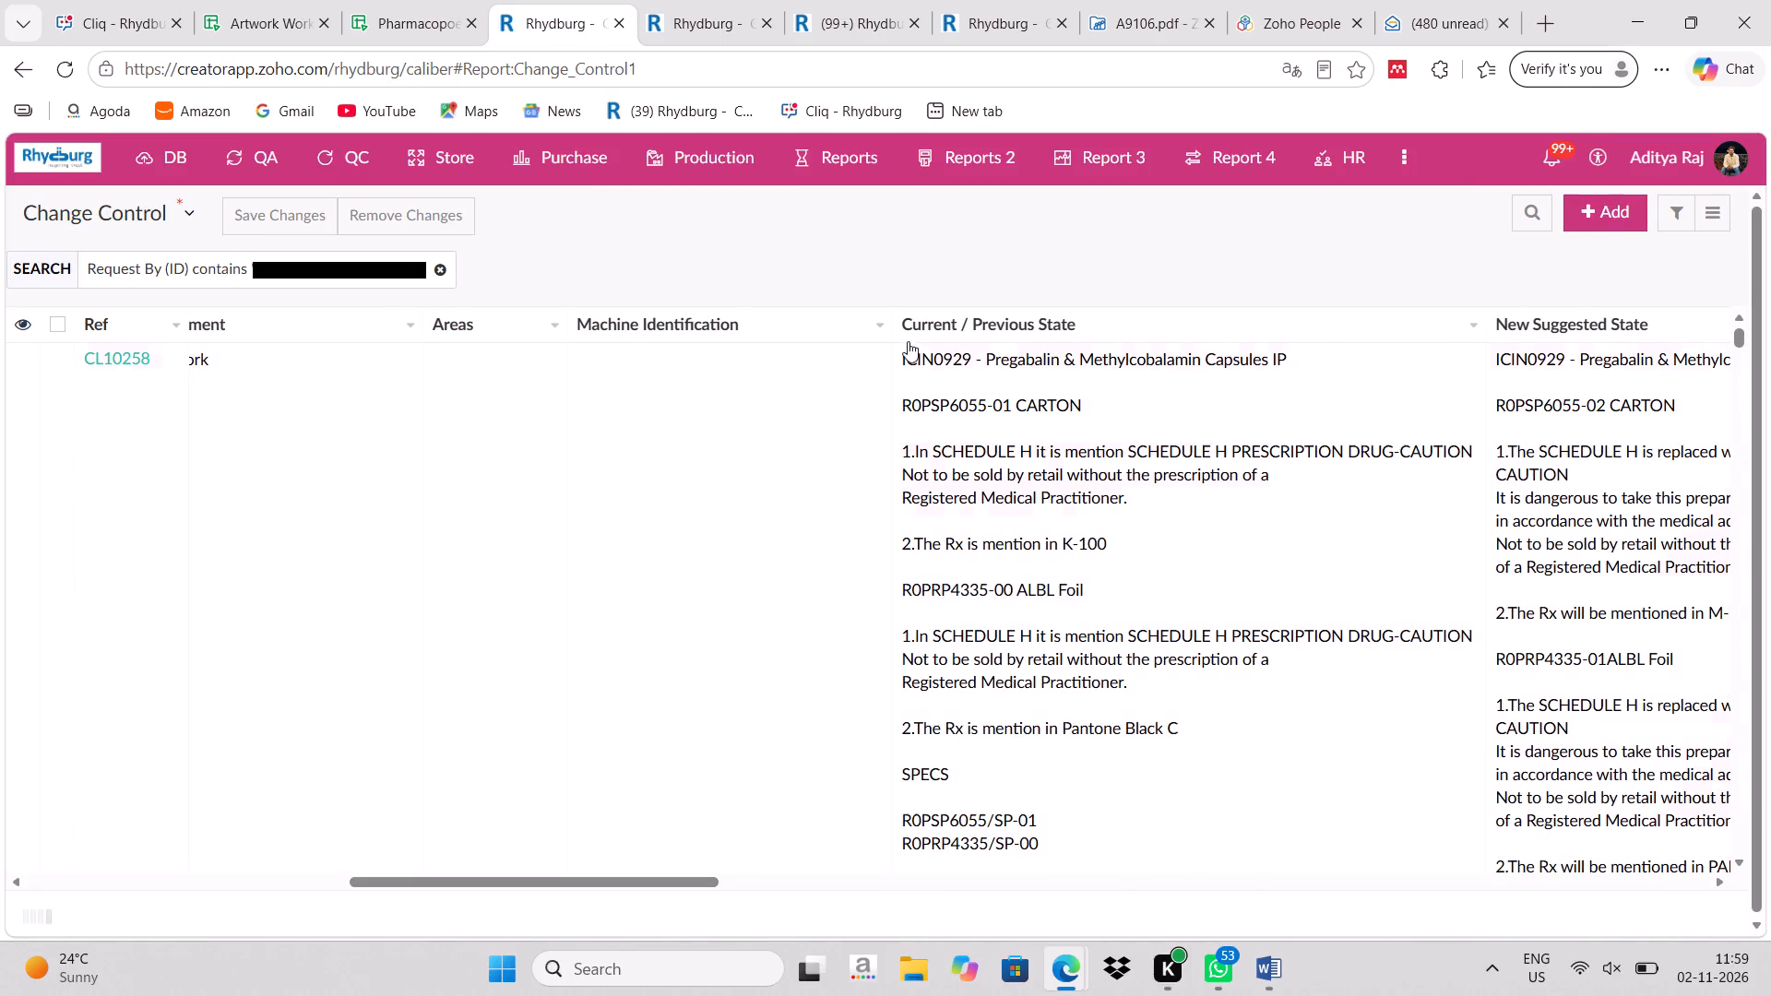
pyautogui.click(913, 330)
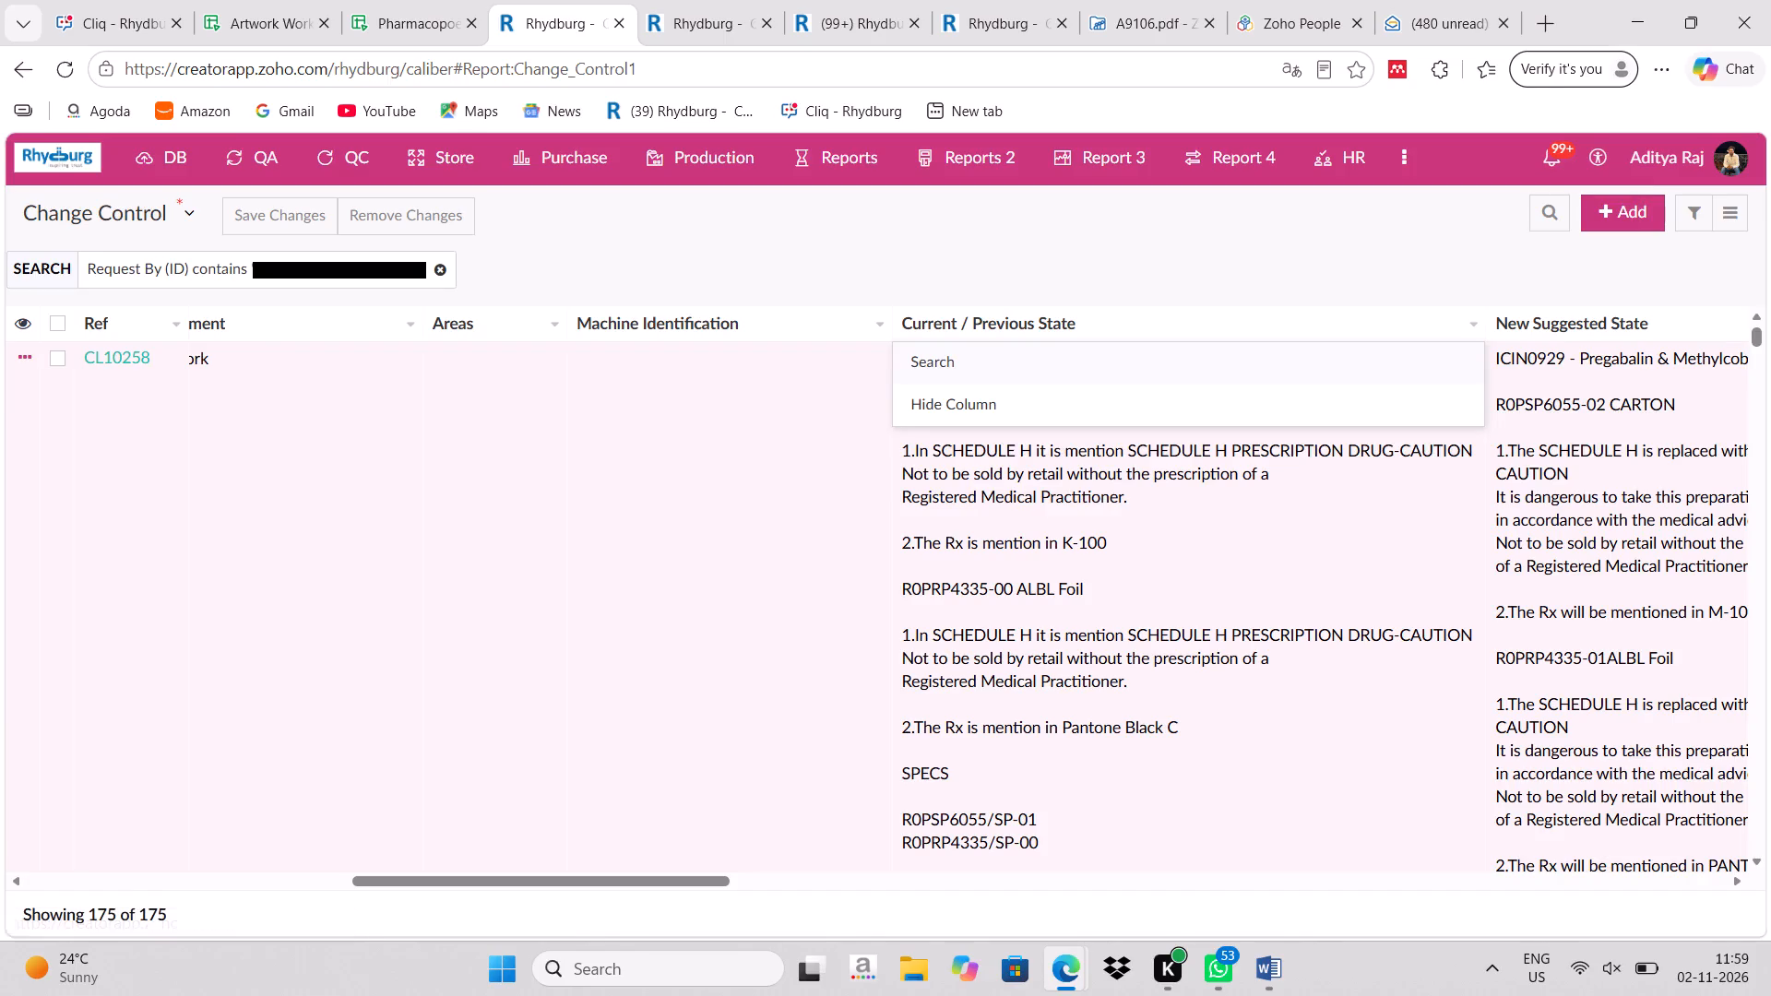
pyautogui.click(933, 362)
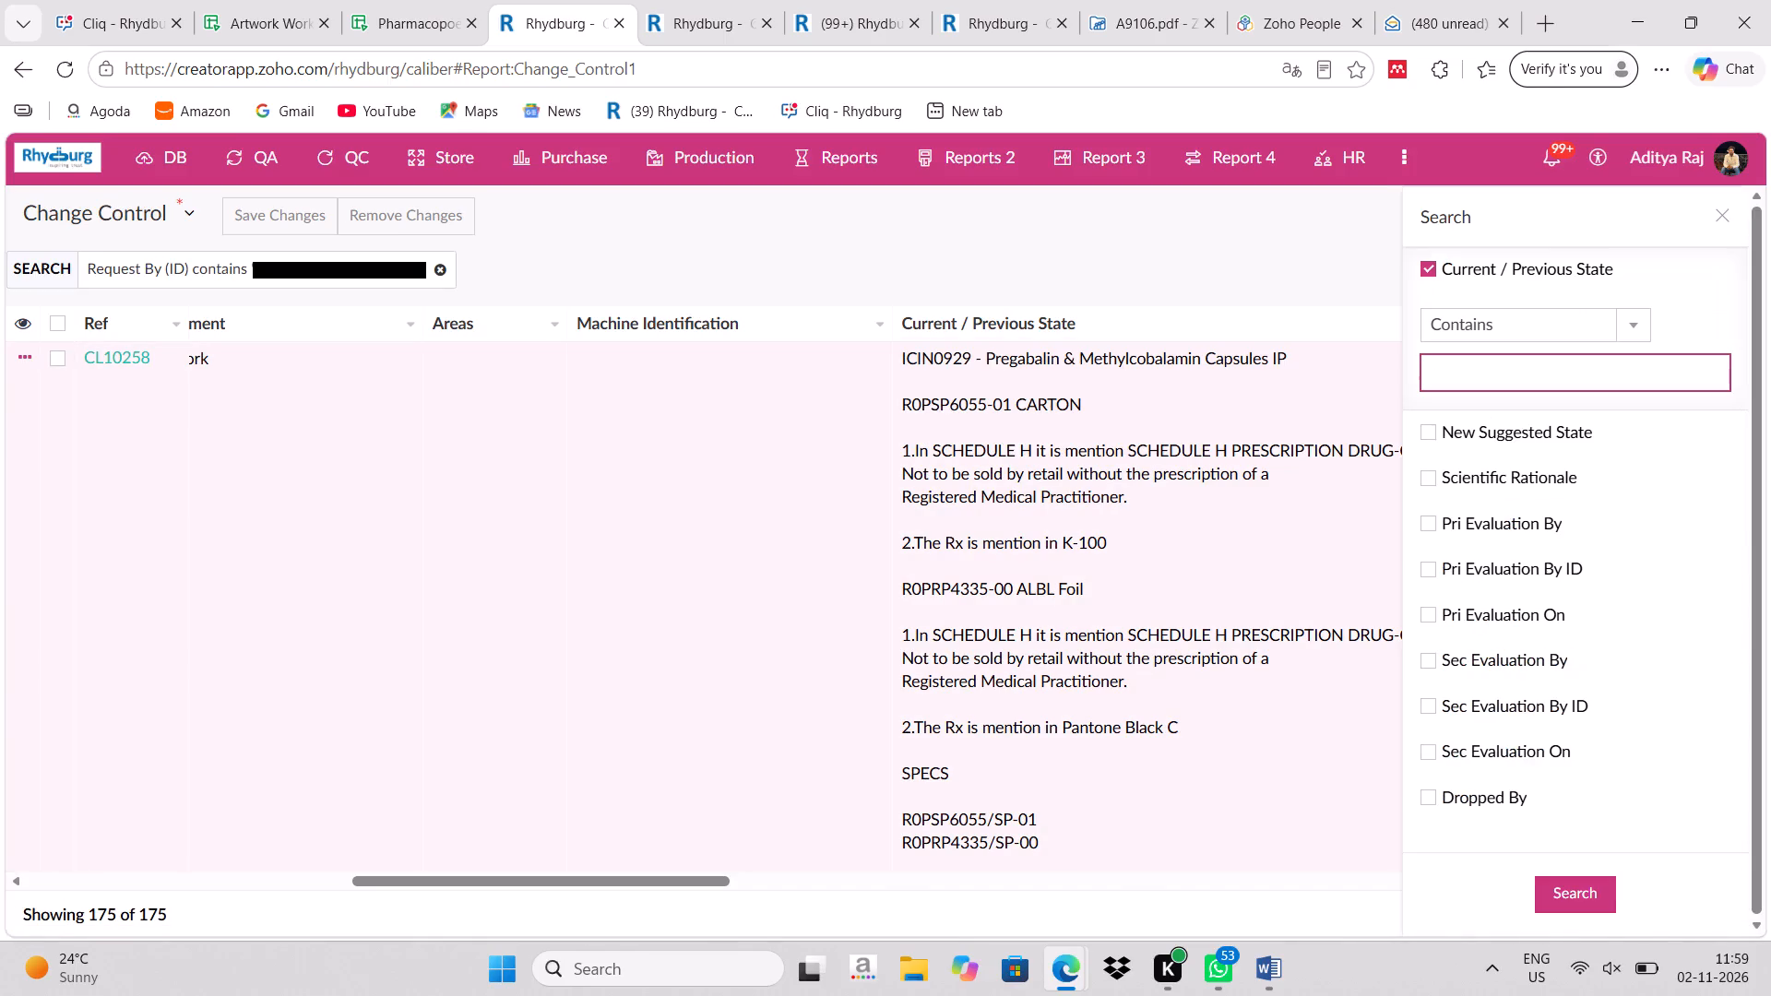
pyautogui.hotkey('ctrl', 'v')
pyautogui.press('Return')
pyautogui.press('Return')
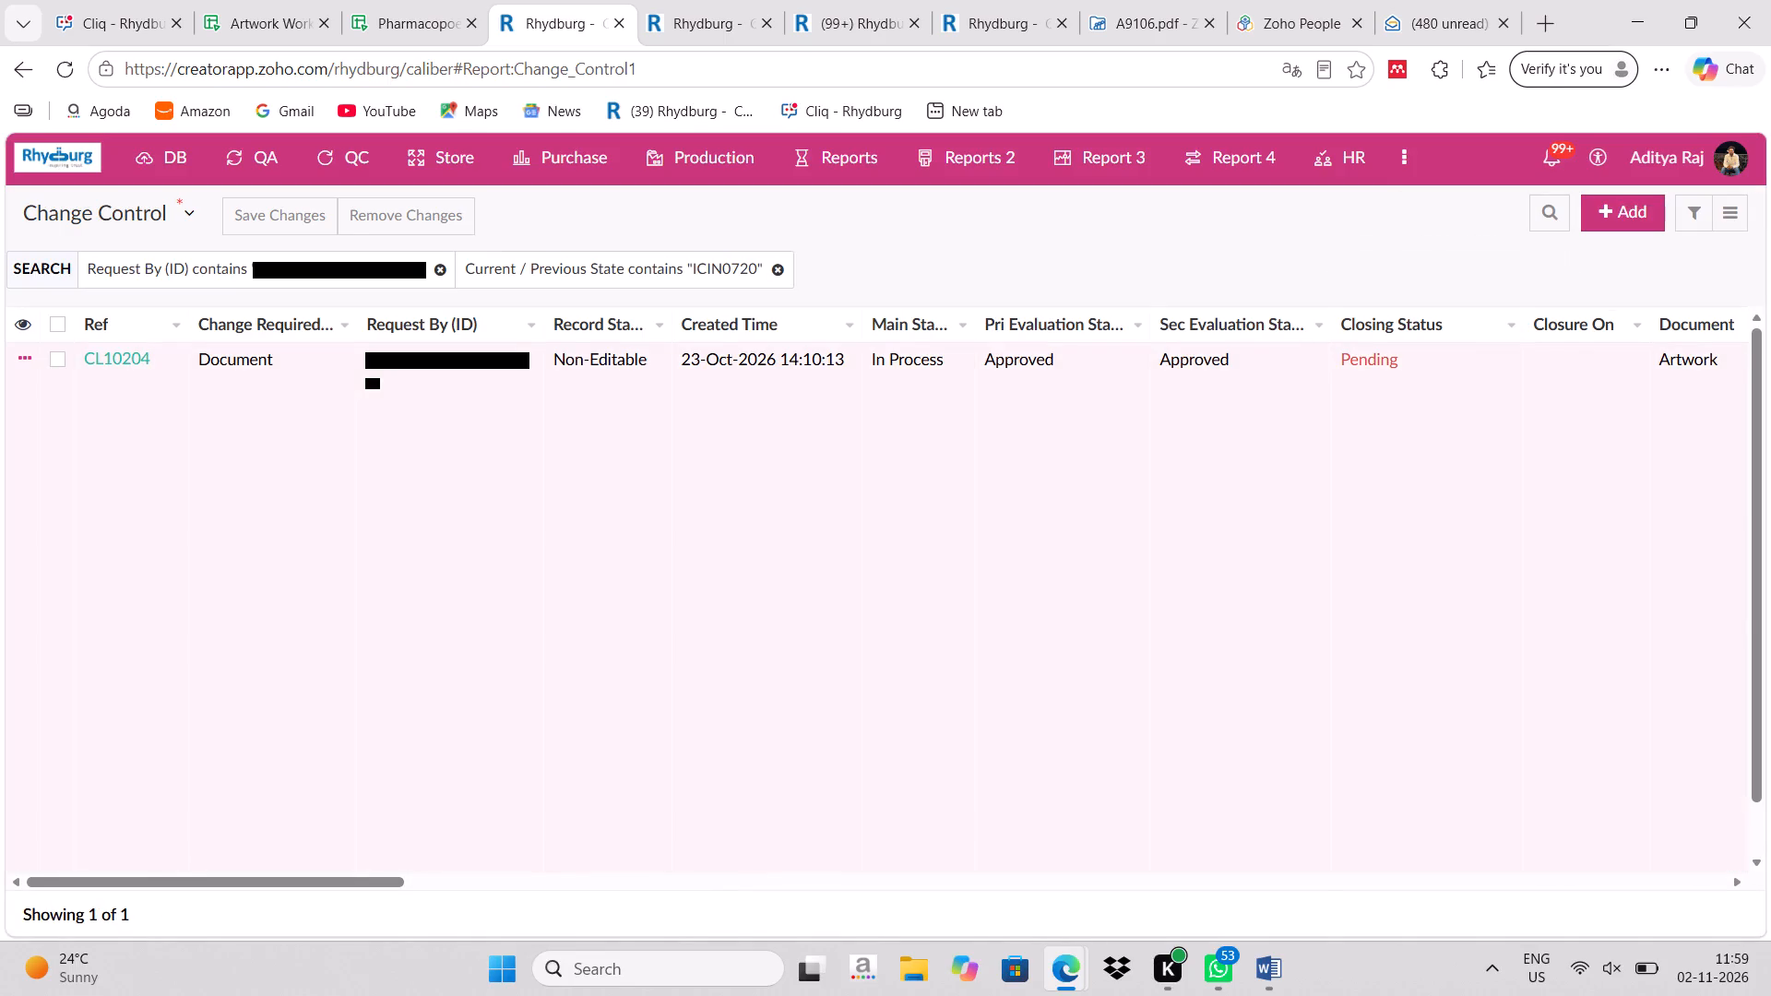
pyautogui.hscroll(-8, 814, 535)
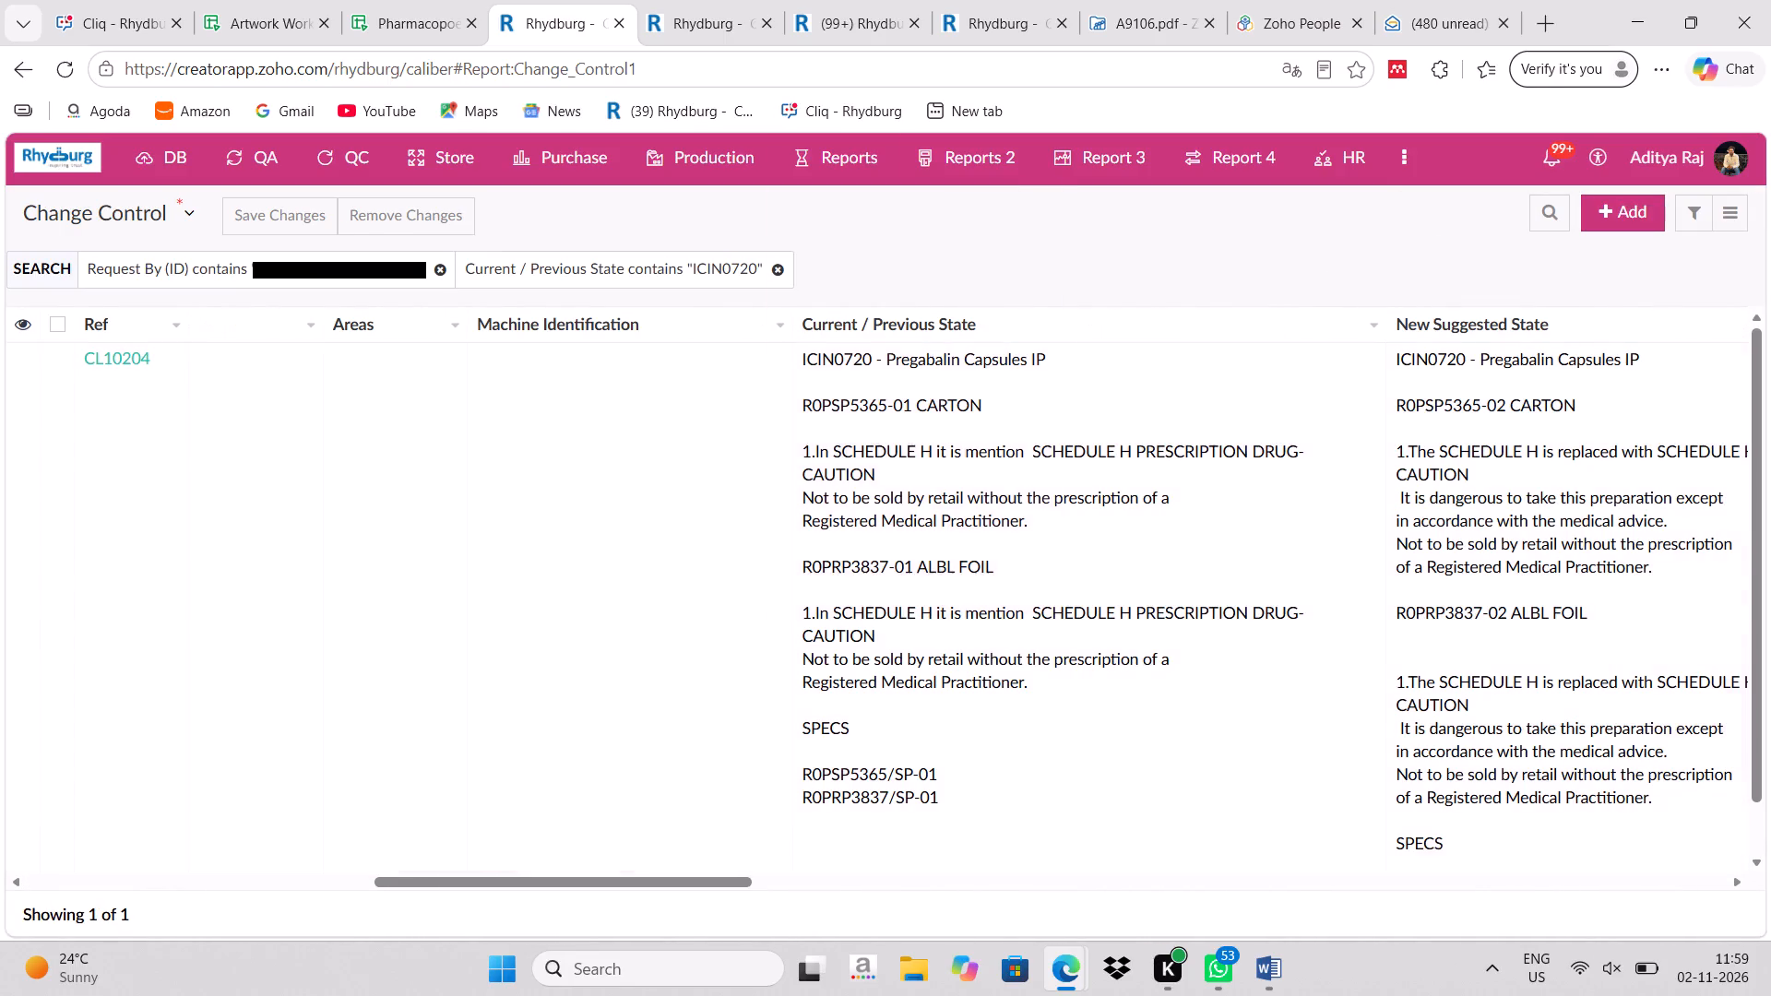
# Return to Cliq, close the PDF preview, and review the CL10202 current and new change details sent in the colleague's chat.
pyautogui.click(105, 0)
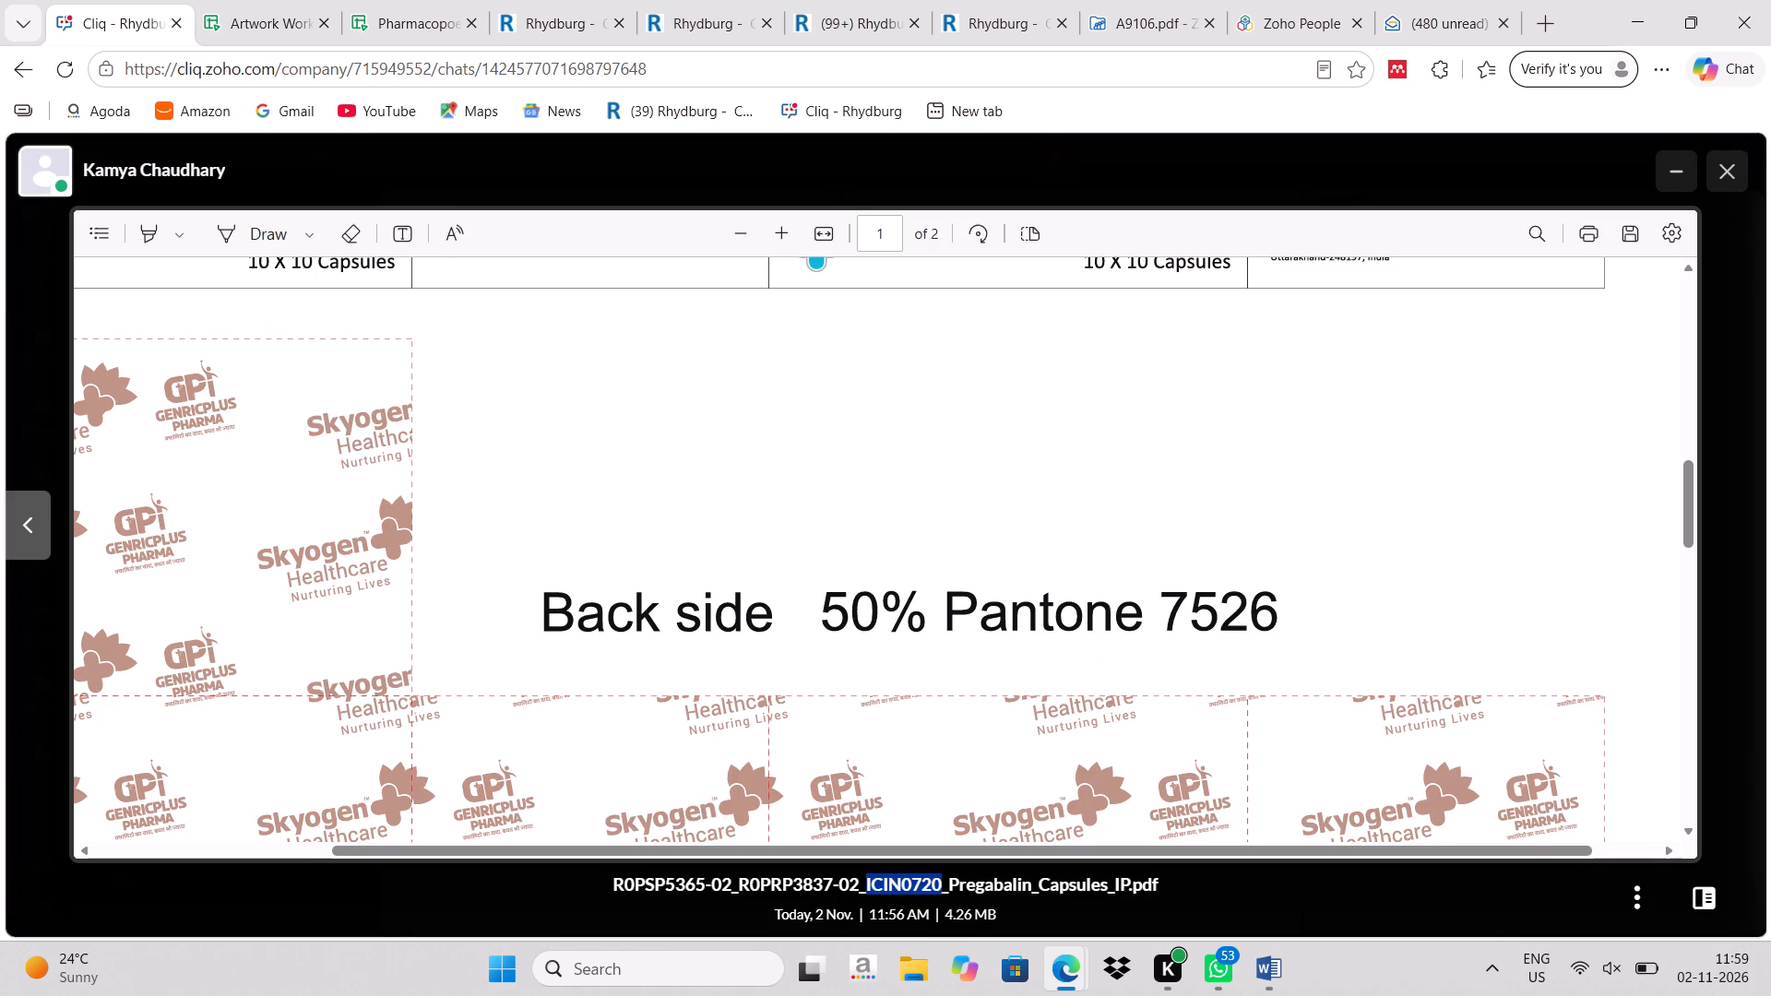
pyautogui.click(1726, 186)
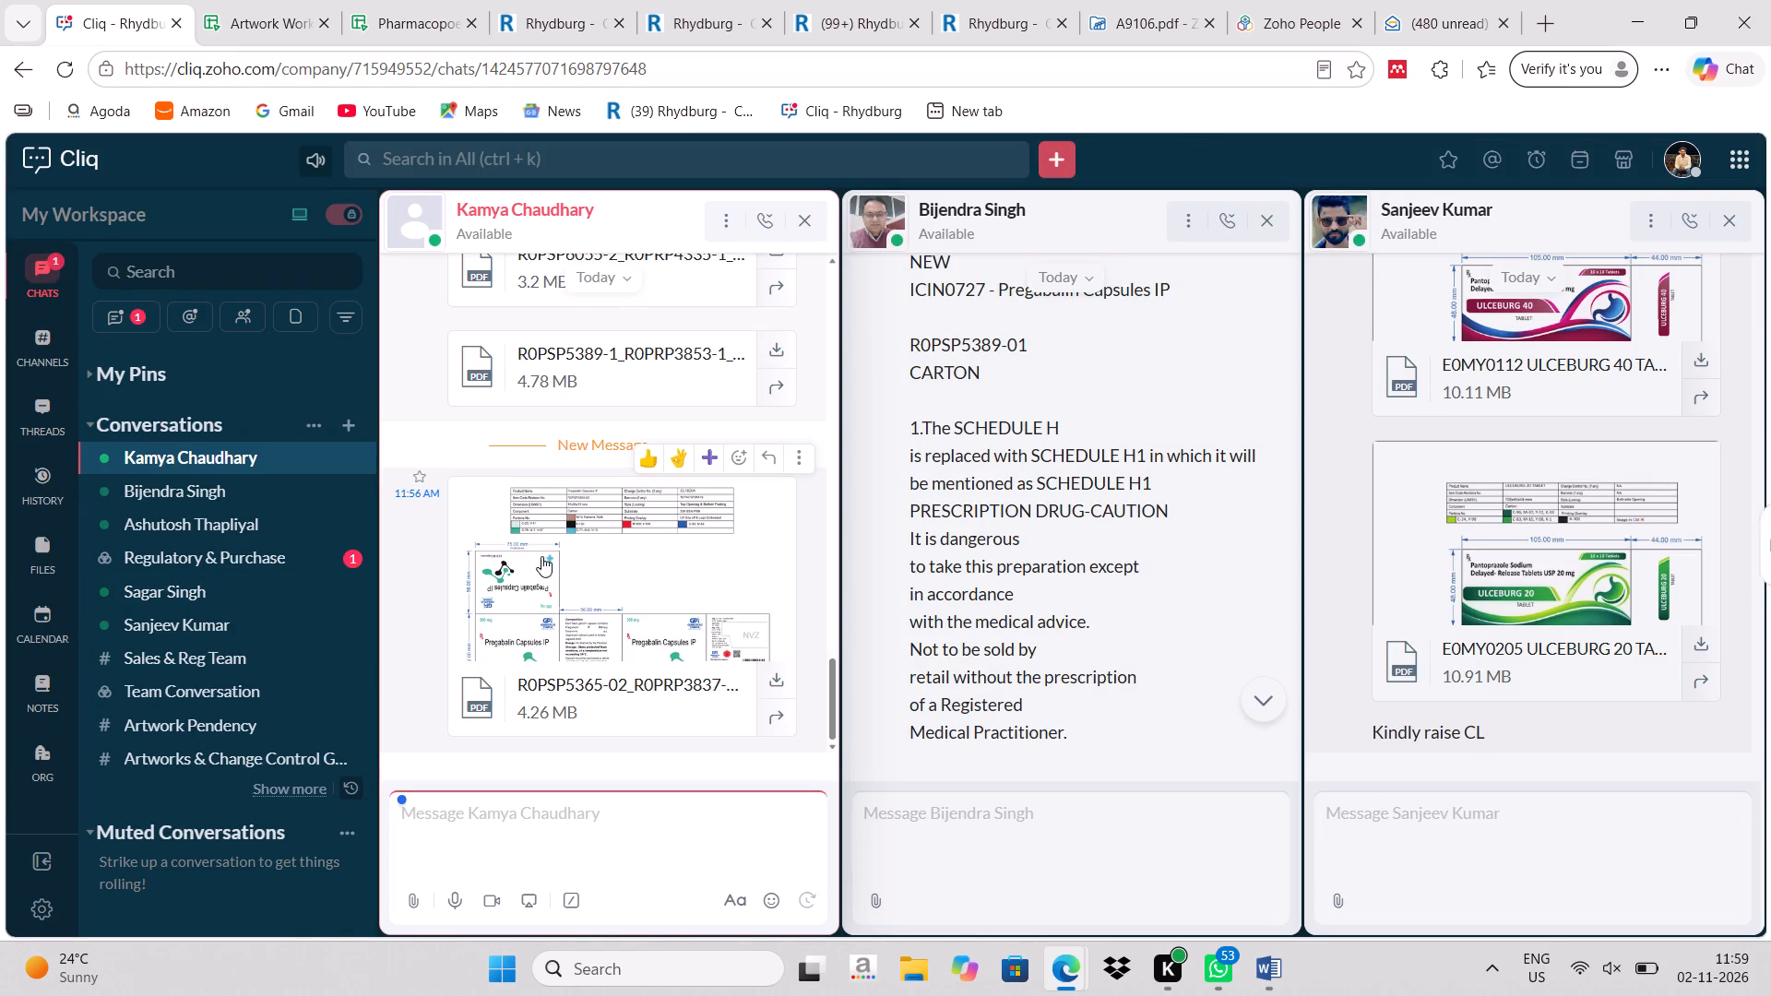
pyautogui.scroll(-6, 531, 553)
pyautogui.scroll(10, 1099, 567)
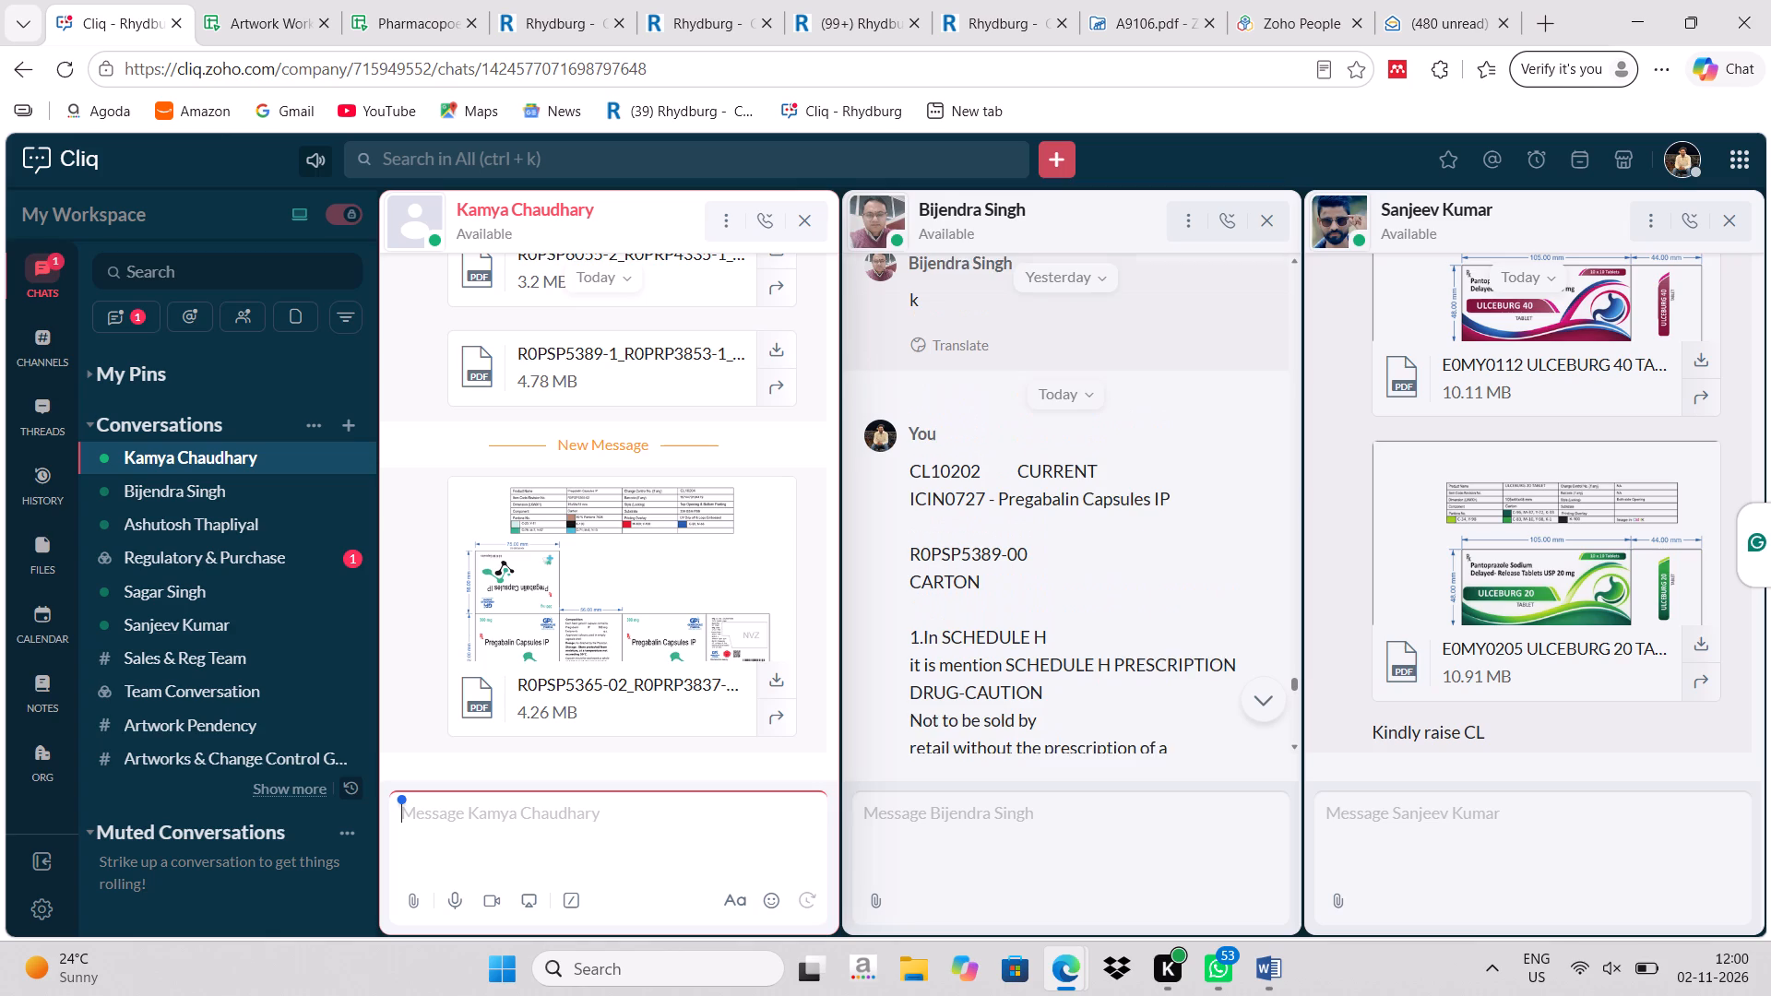
pyautogui.scroll(-13, 1091, 562)
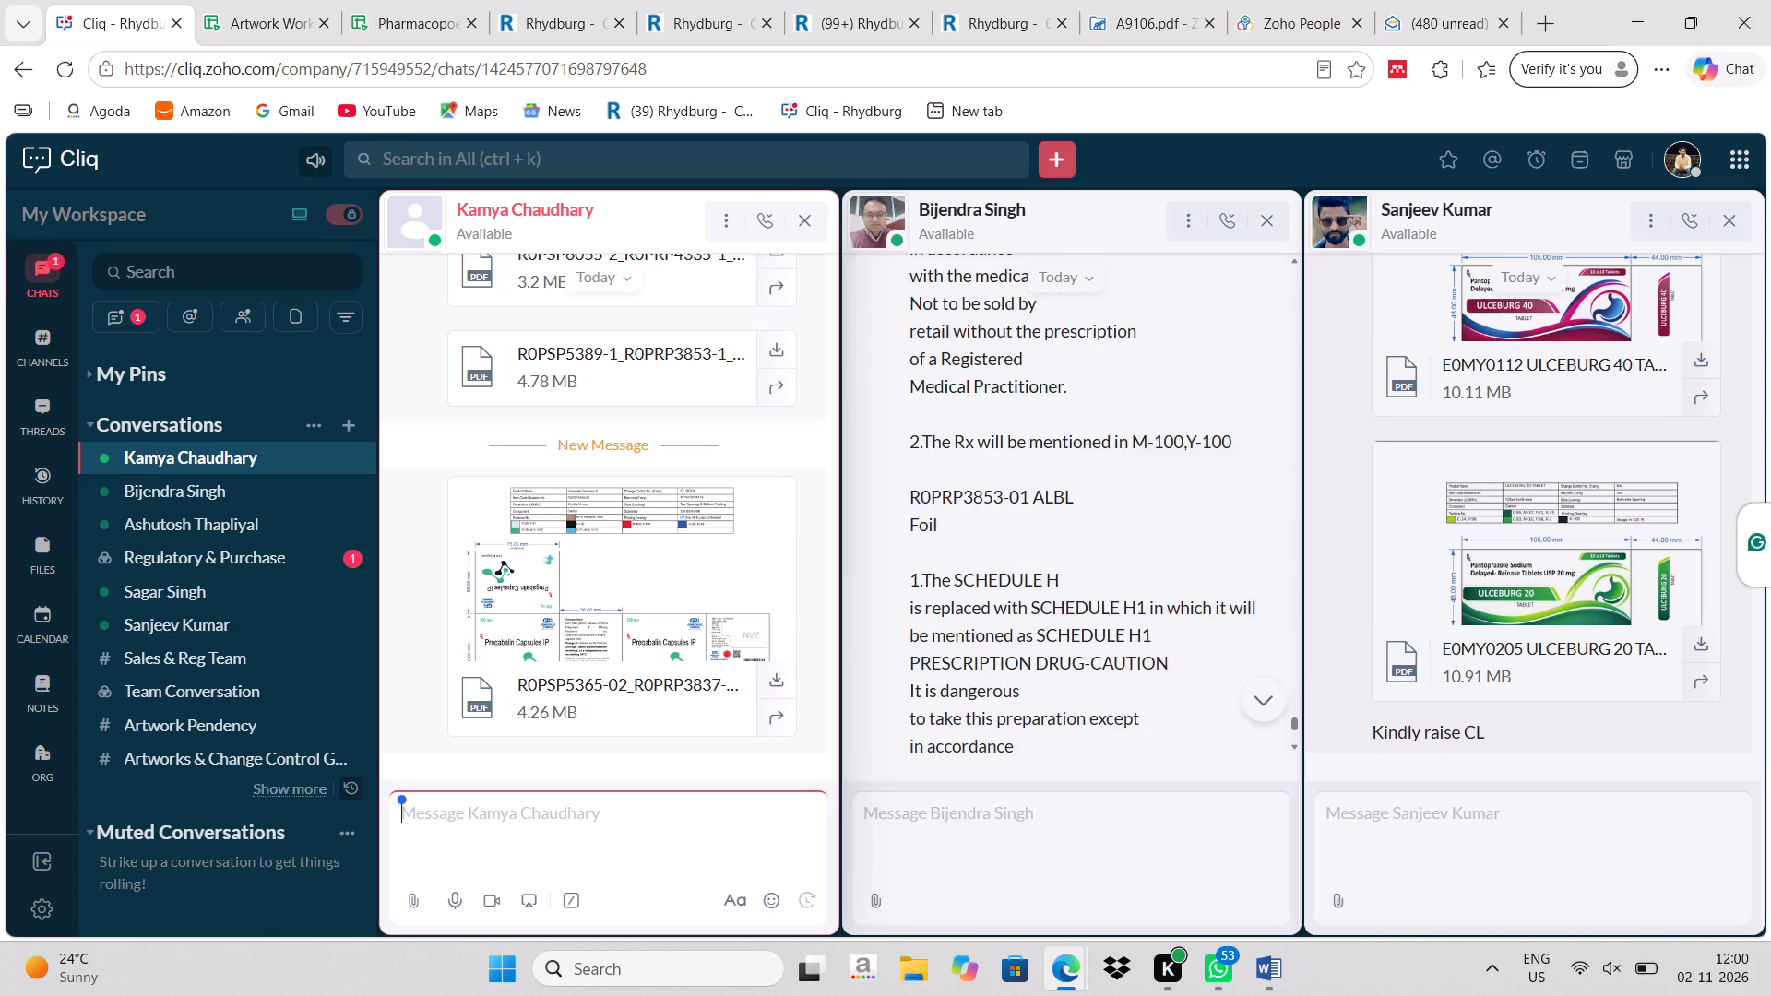
pyautogui.scroll(-7, 1052, 537)
pyautogui.scroll(-6, 1125, 244)
# Open the CL10204 record in the Change Control report and copy its full Current / Previous State text, including SPECS.
pyautogui.moveTo(487, 26); pyautogui.dragTo(500, 30)
pyautogui.click(579, 23)
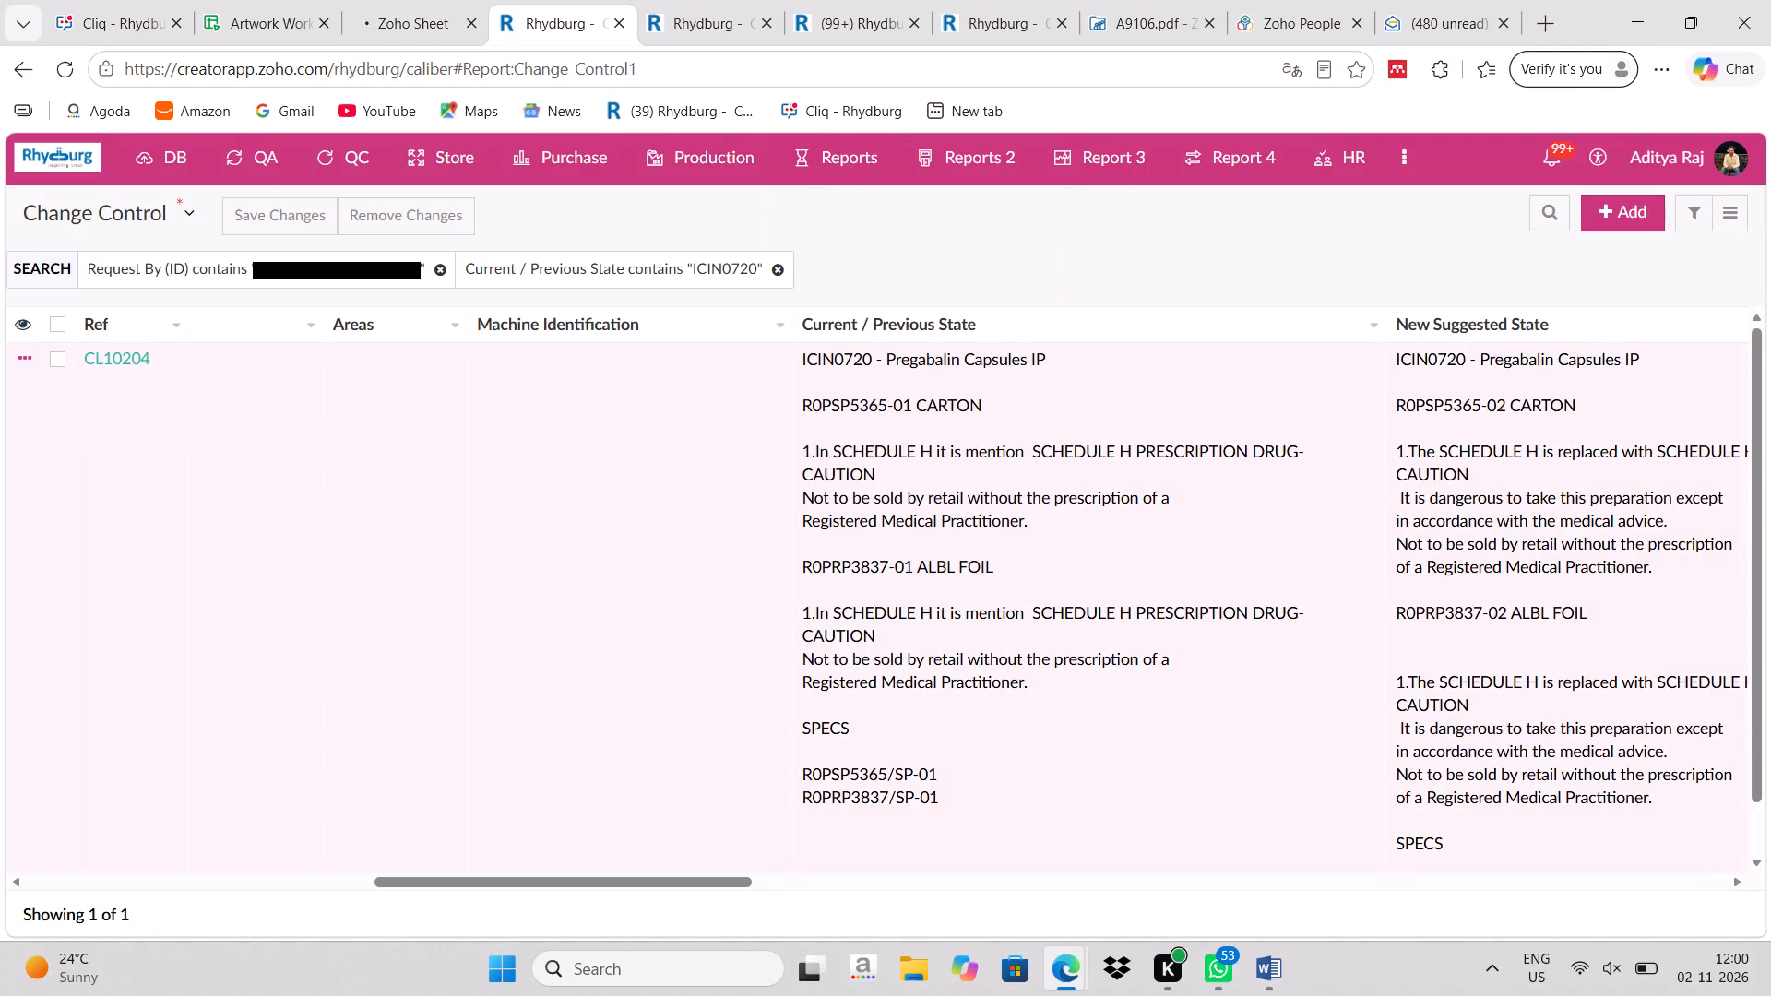
pyautogui.click(946, 517)
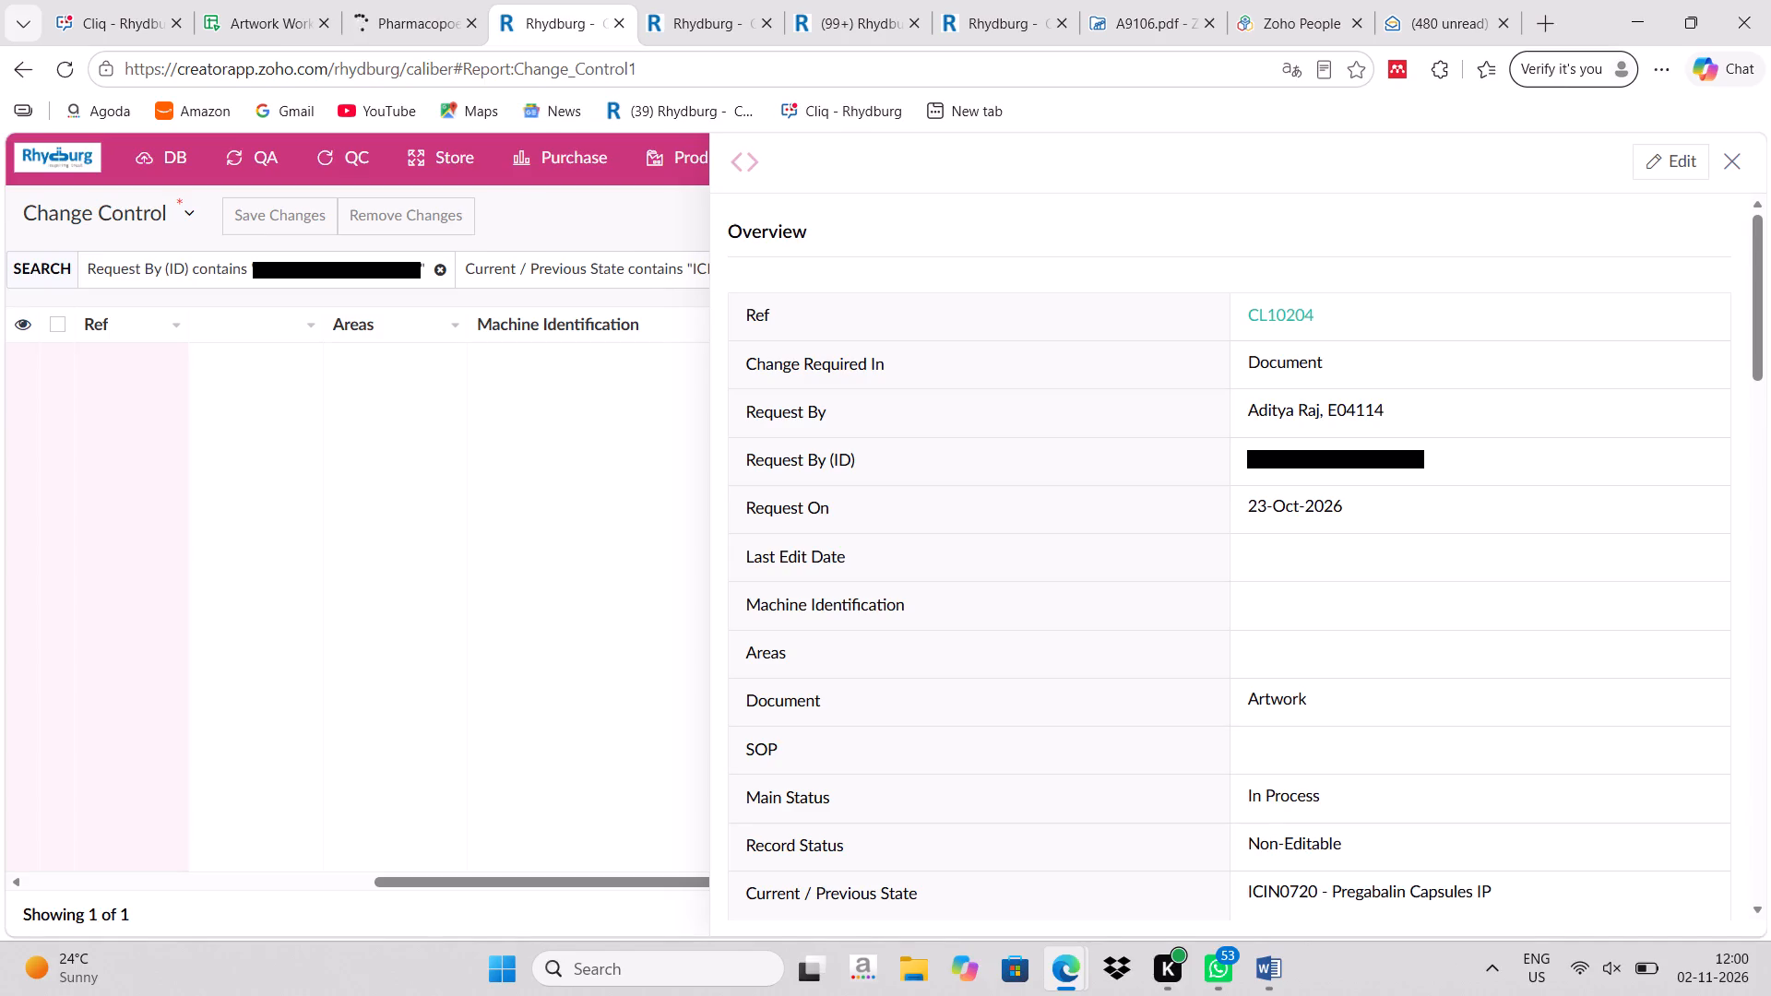
pyautogui.scroll(-4, 1286, 519)
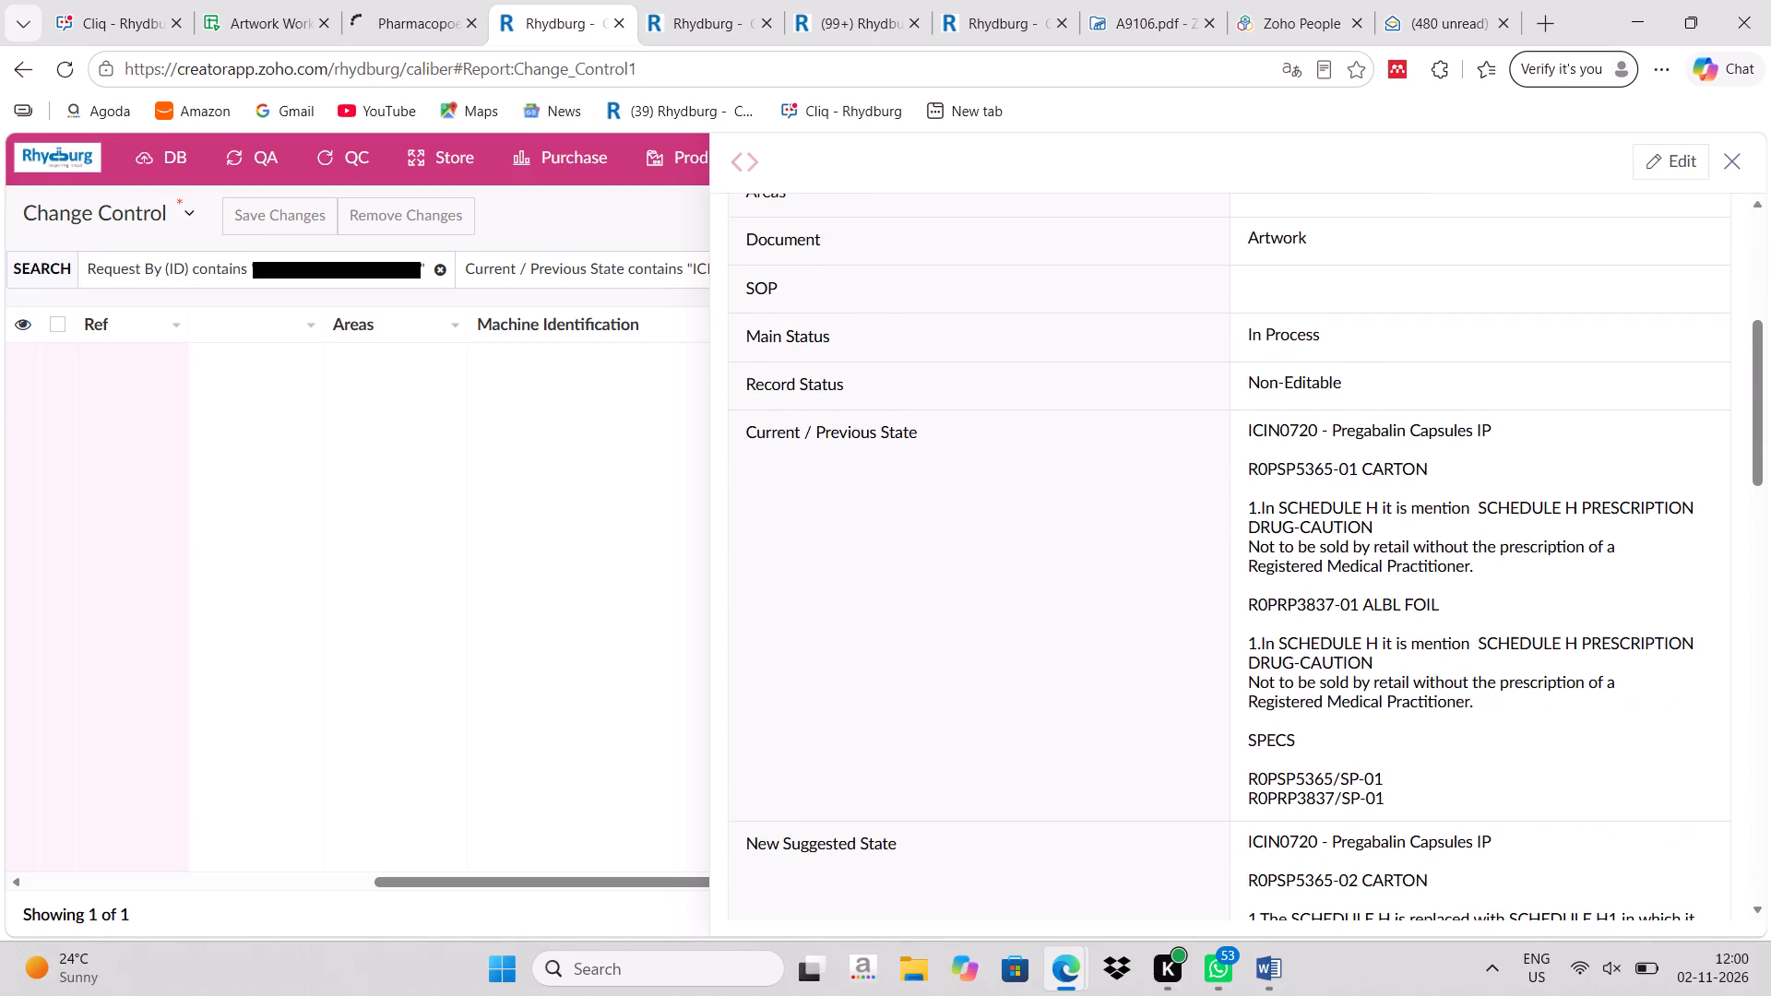
pyautogui.moveTo(1250, 425); pyautogui.dragTo(1347, 718)
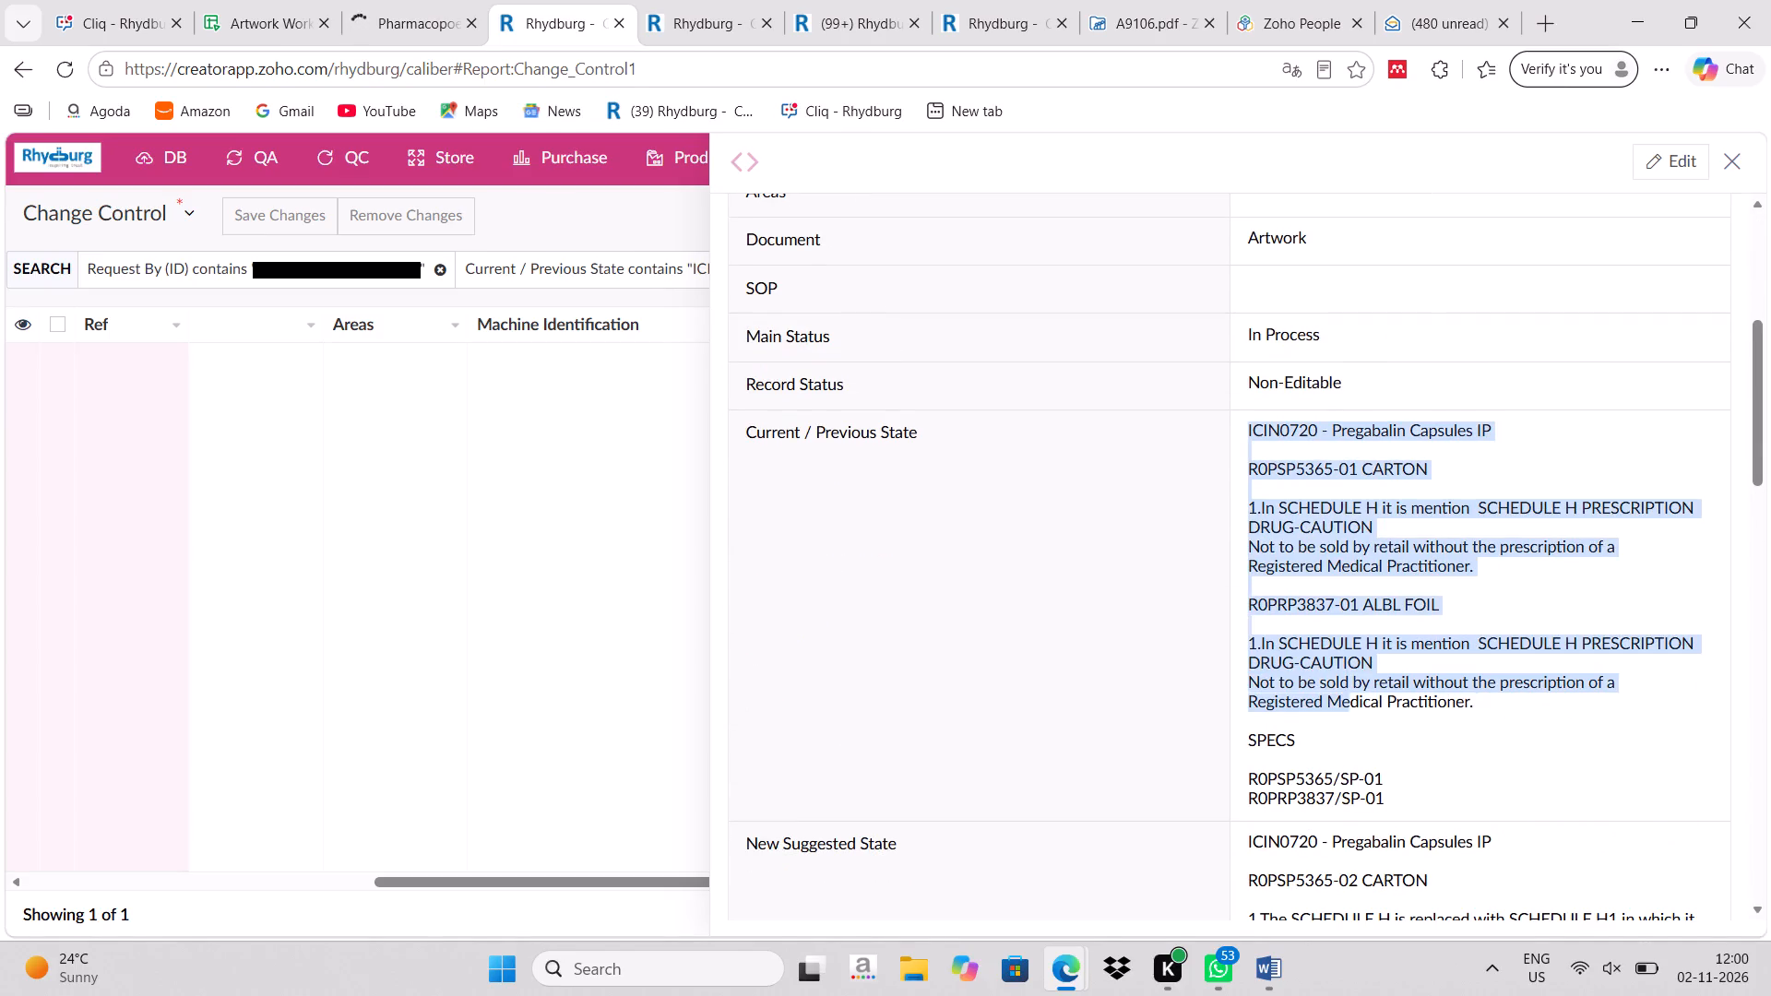
pyautogui.moveTo(1347, 718); pyautogui.dragTo(1384, 795)
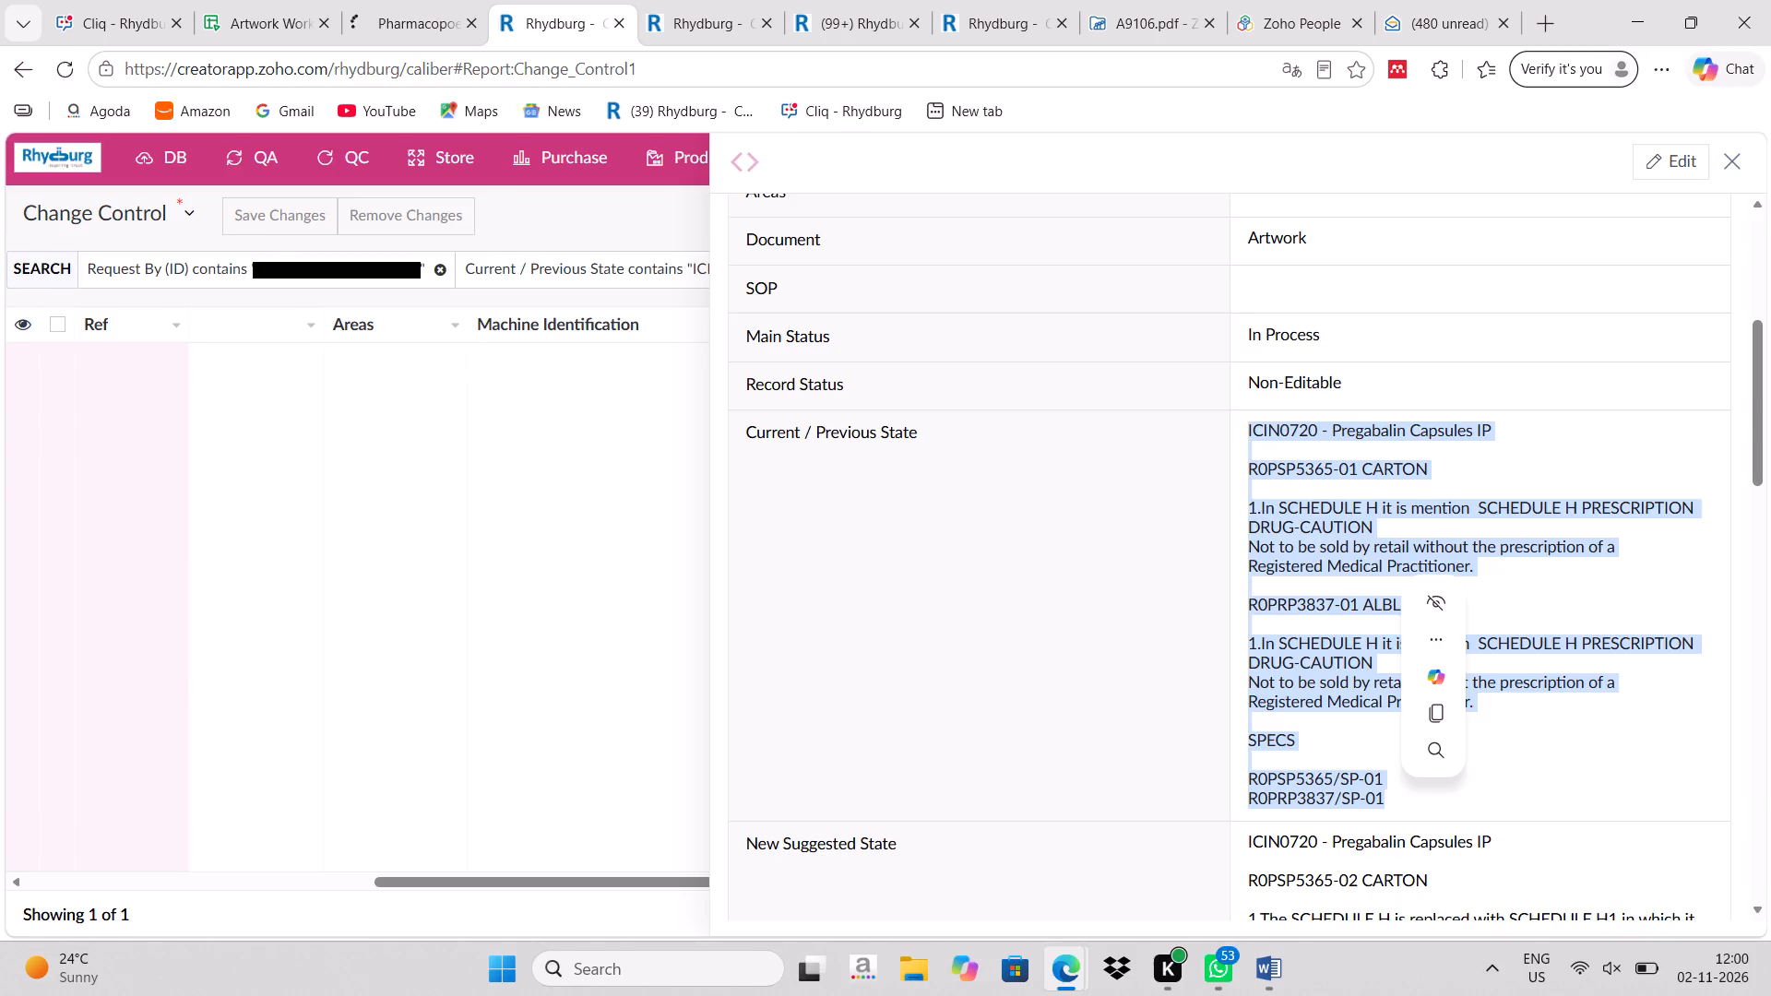
pyautogui.click(1432, 711)
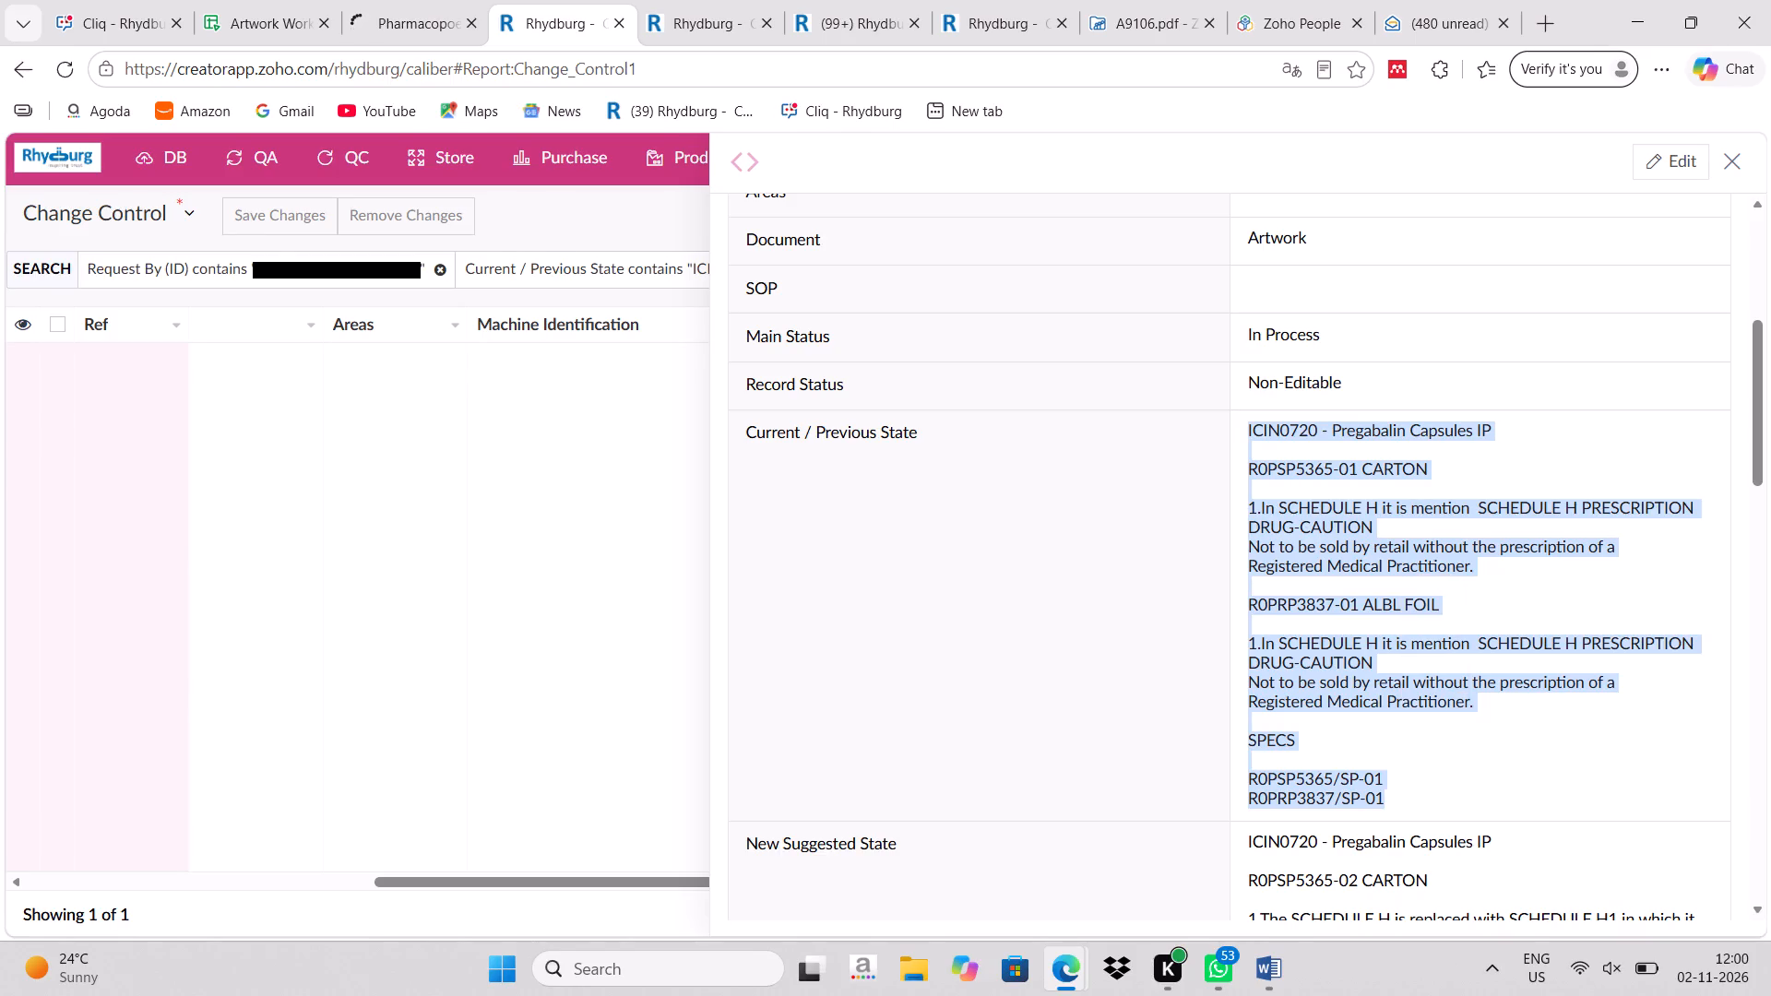
# Switch to the Word document and insert a table with 3 columns and 2 rows below the ICIN0727 table.
pyautogui.click(1249, 902)
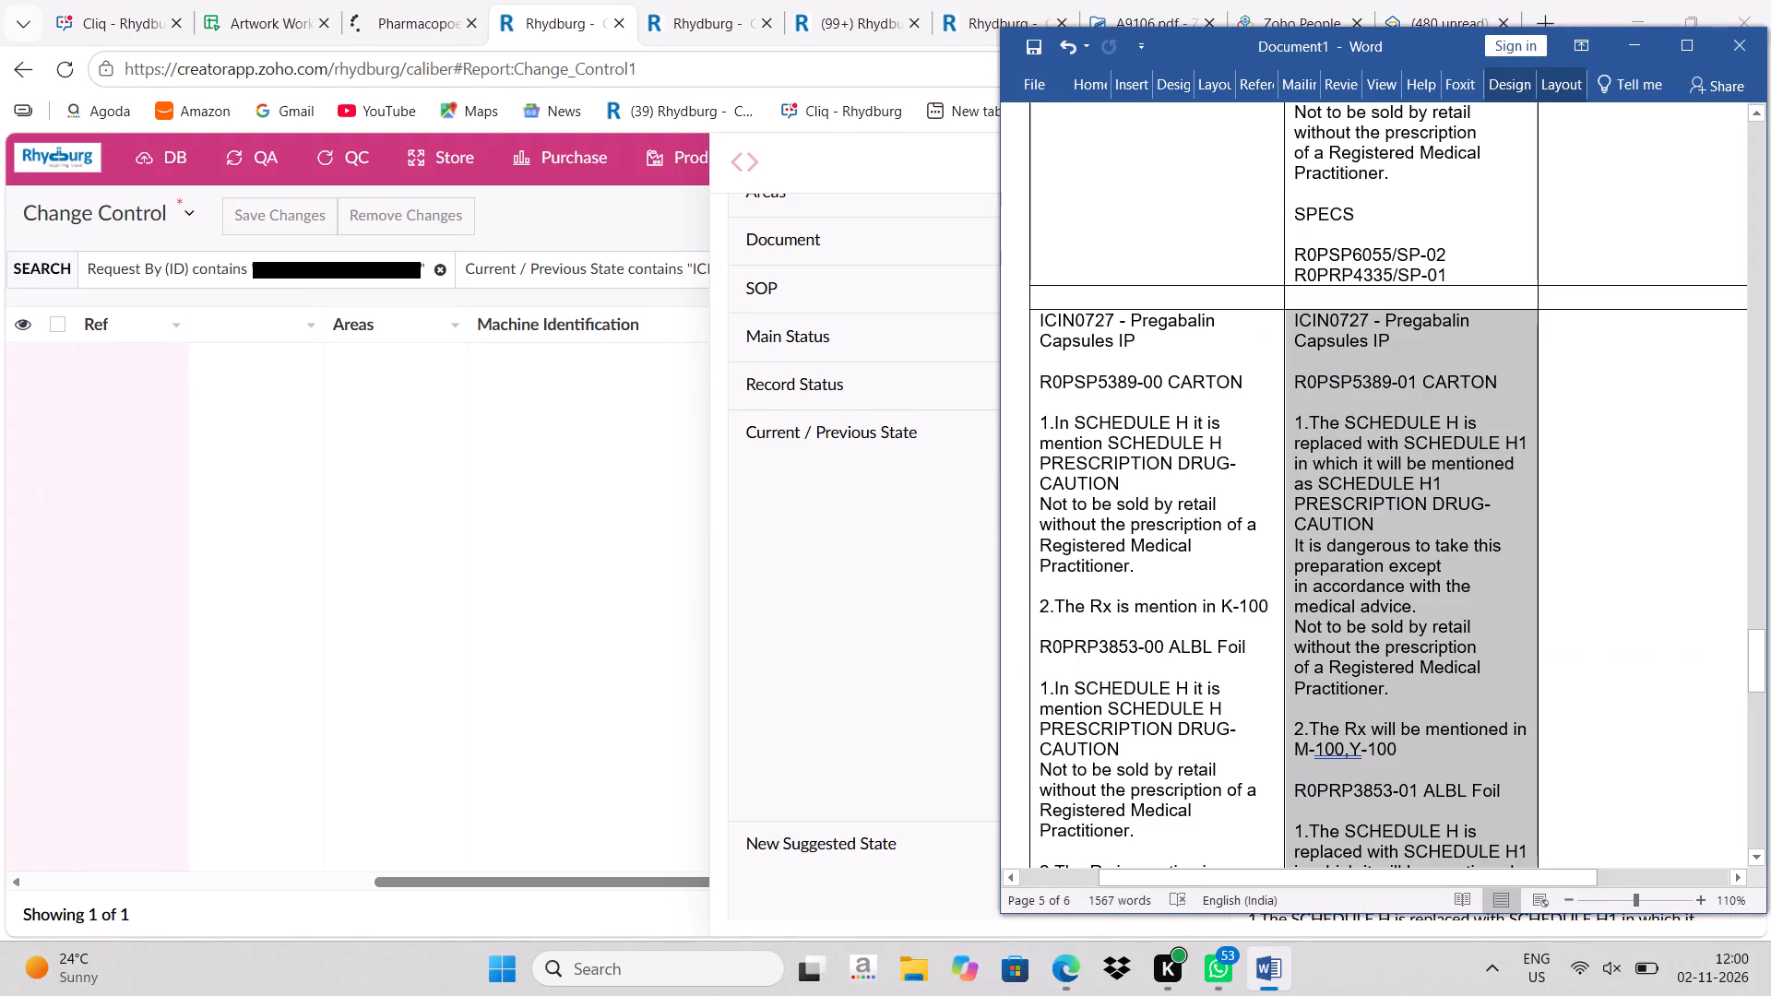
pyautogui.click(1145, 553)
pyautogui.scroll(-10, 1145, 553)
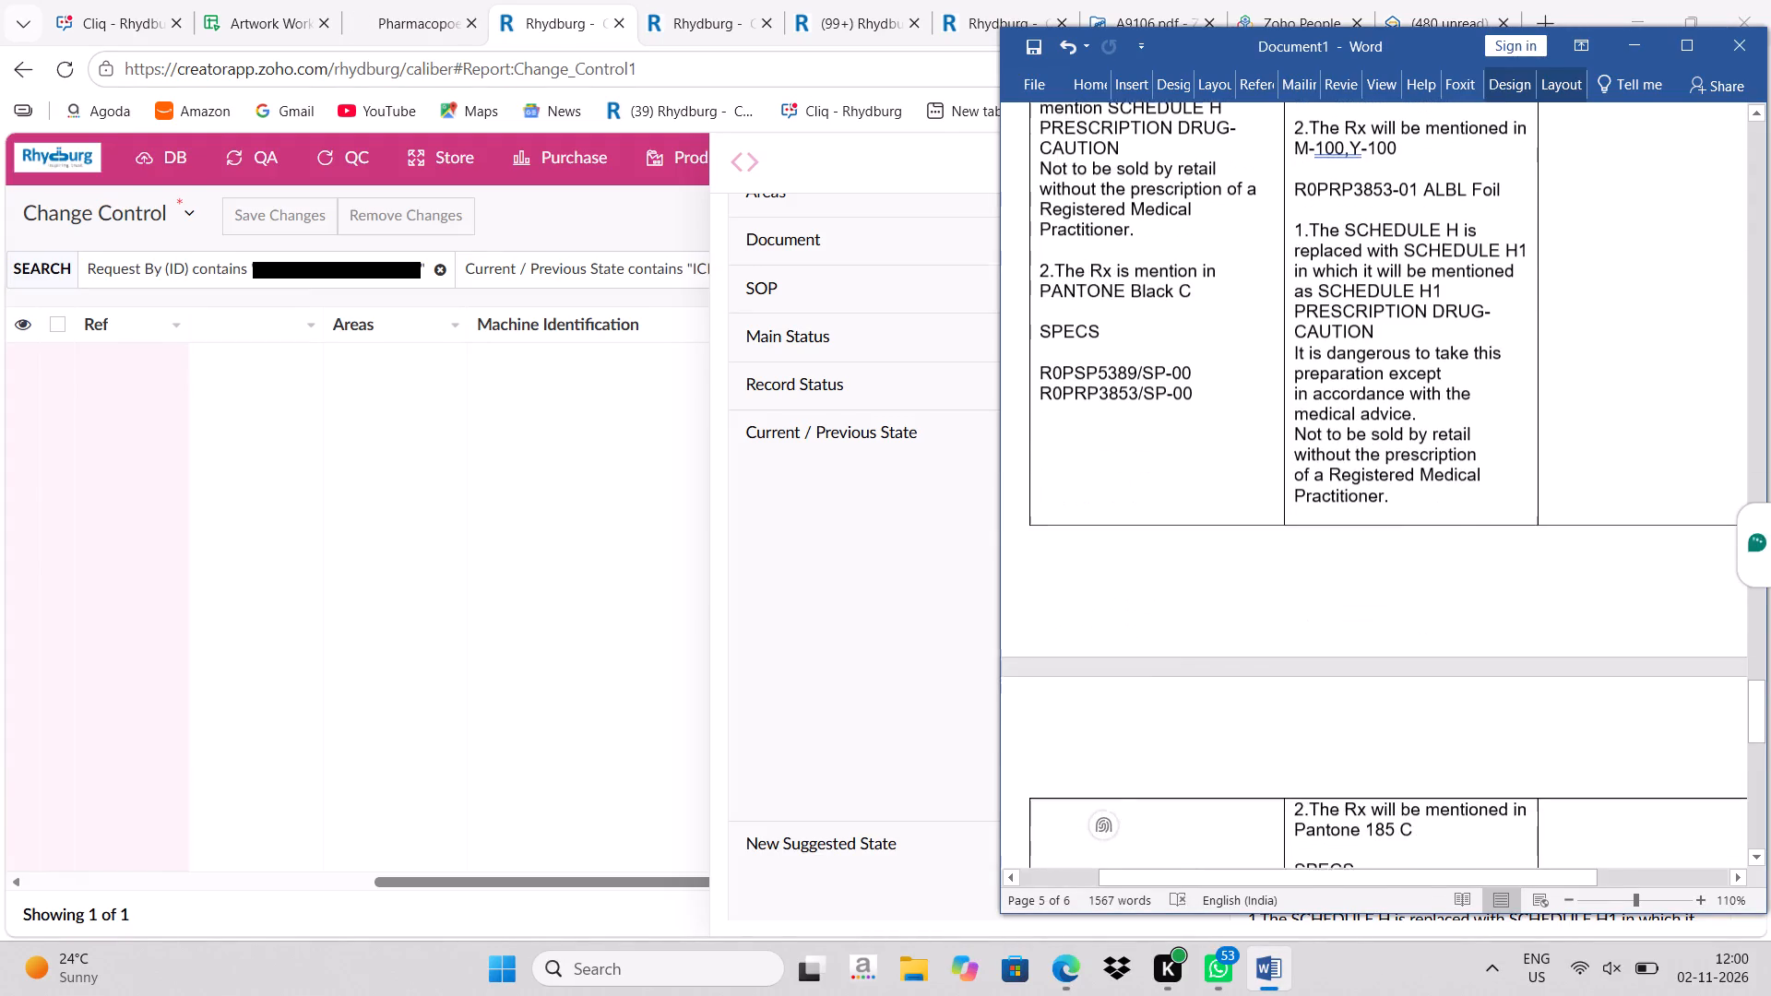
pyautogui.scroll(-8, 1111, 678)
pyautogui.click(1097, 595)
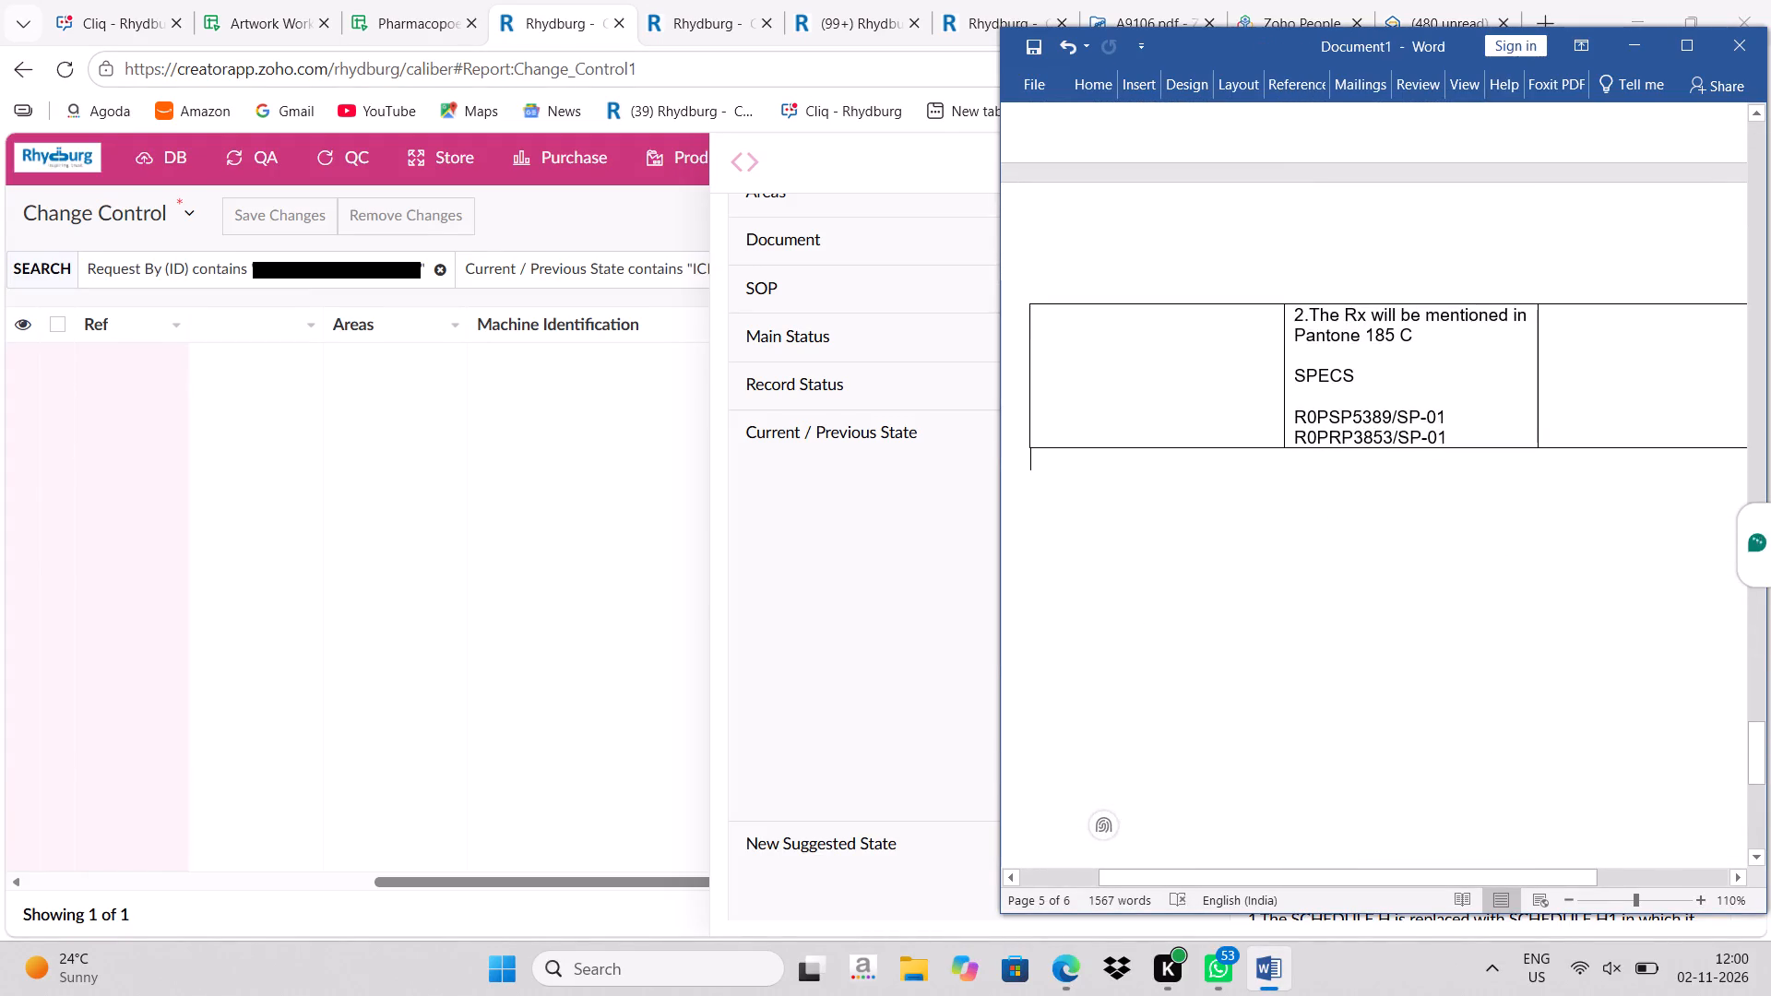
pyautogui.click(1134, 76)
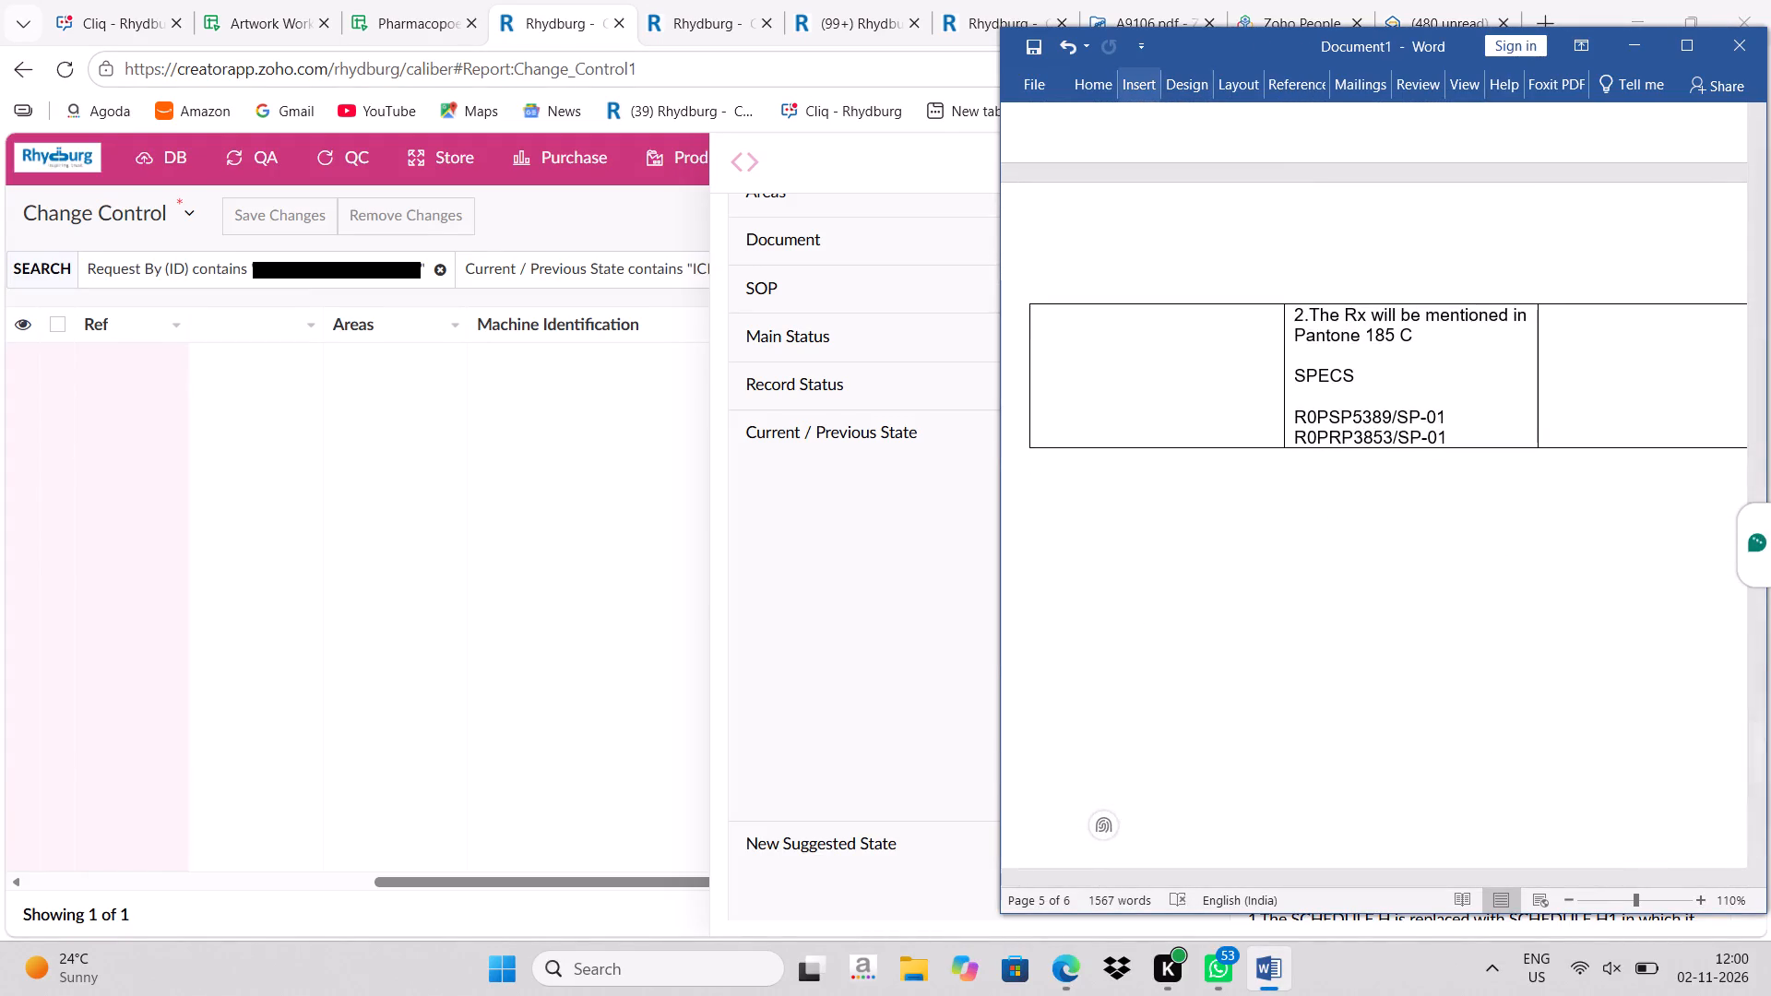
pyautogui.click(1084, 157)
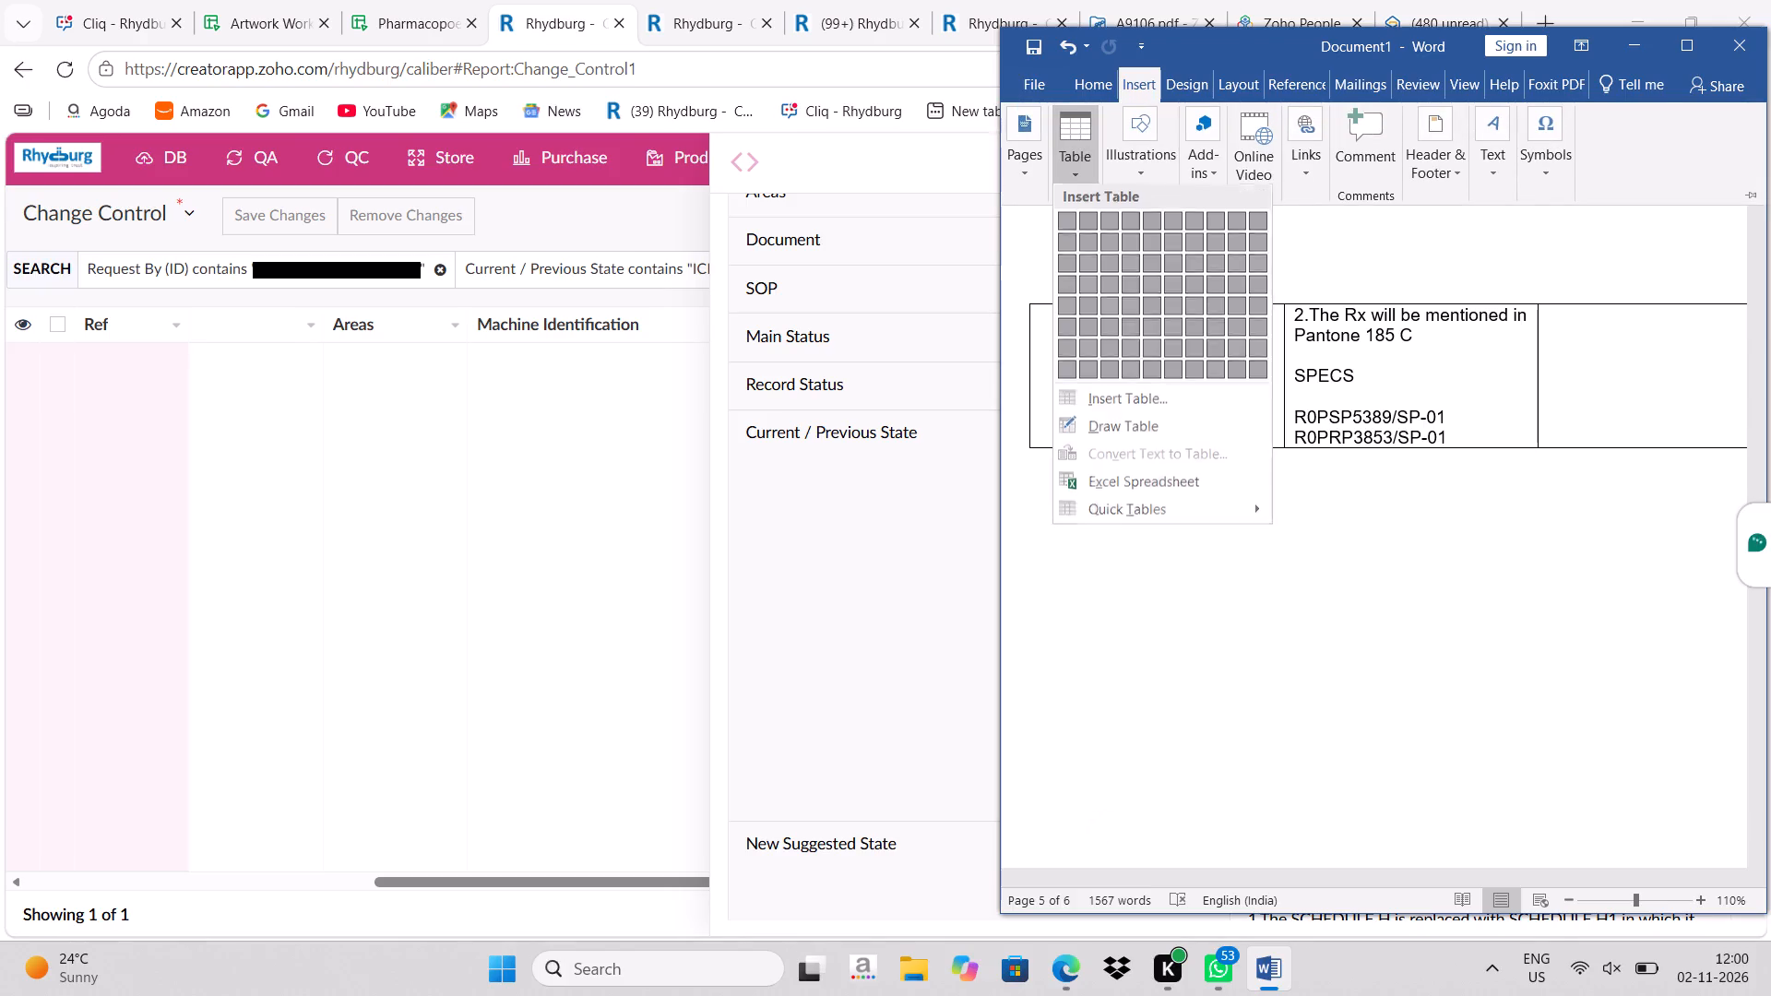
pyautogui.click(1101, 395)
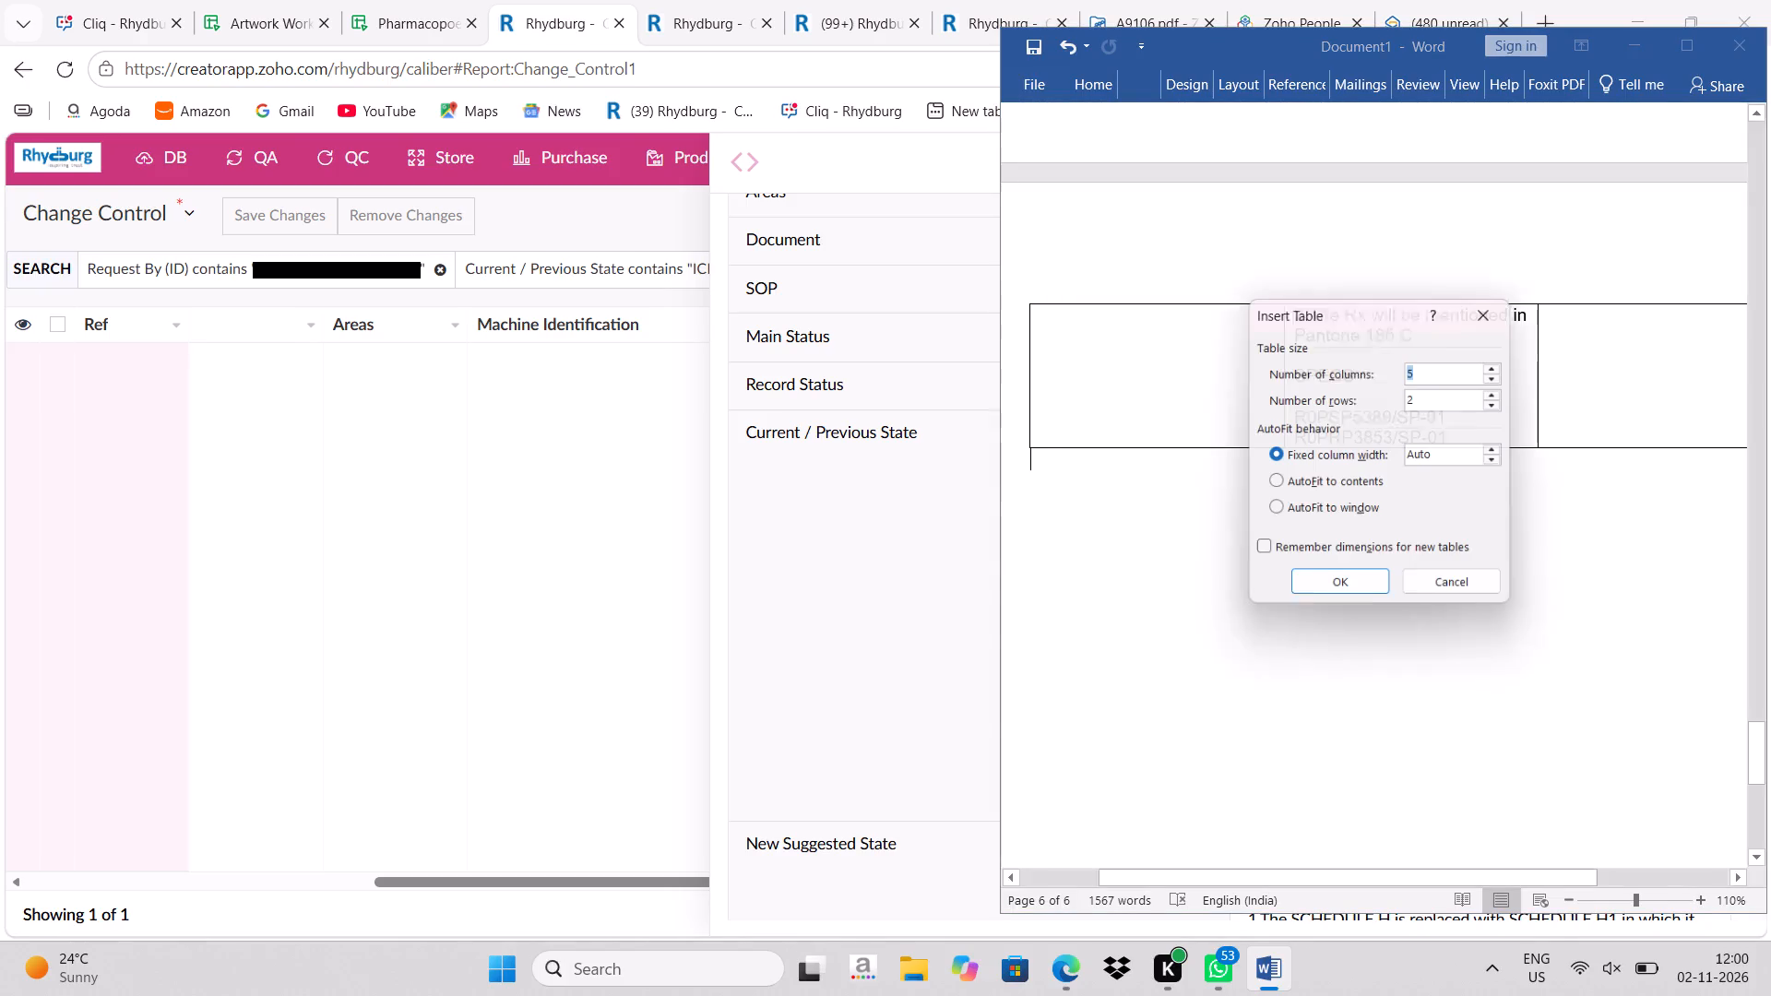
pyautogui.press('BackSpace')
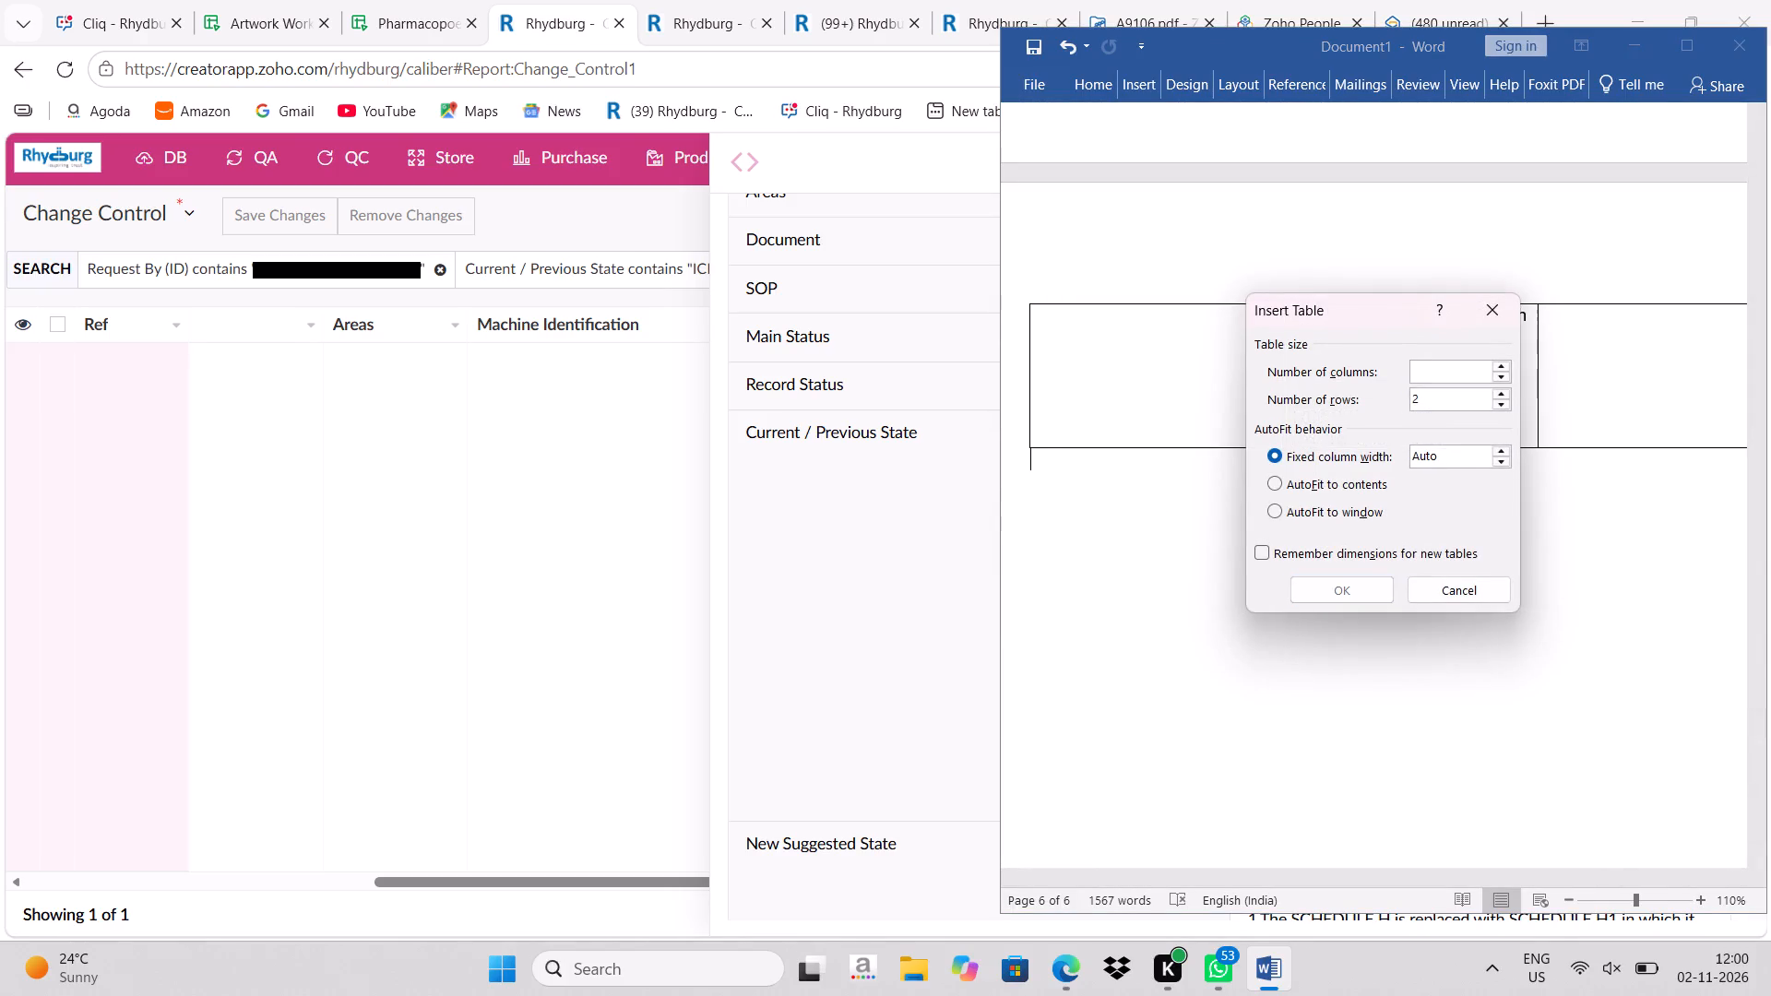
pyautogui.press('3')
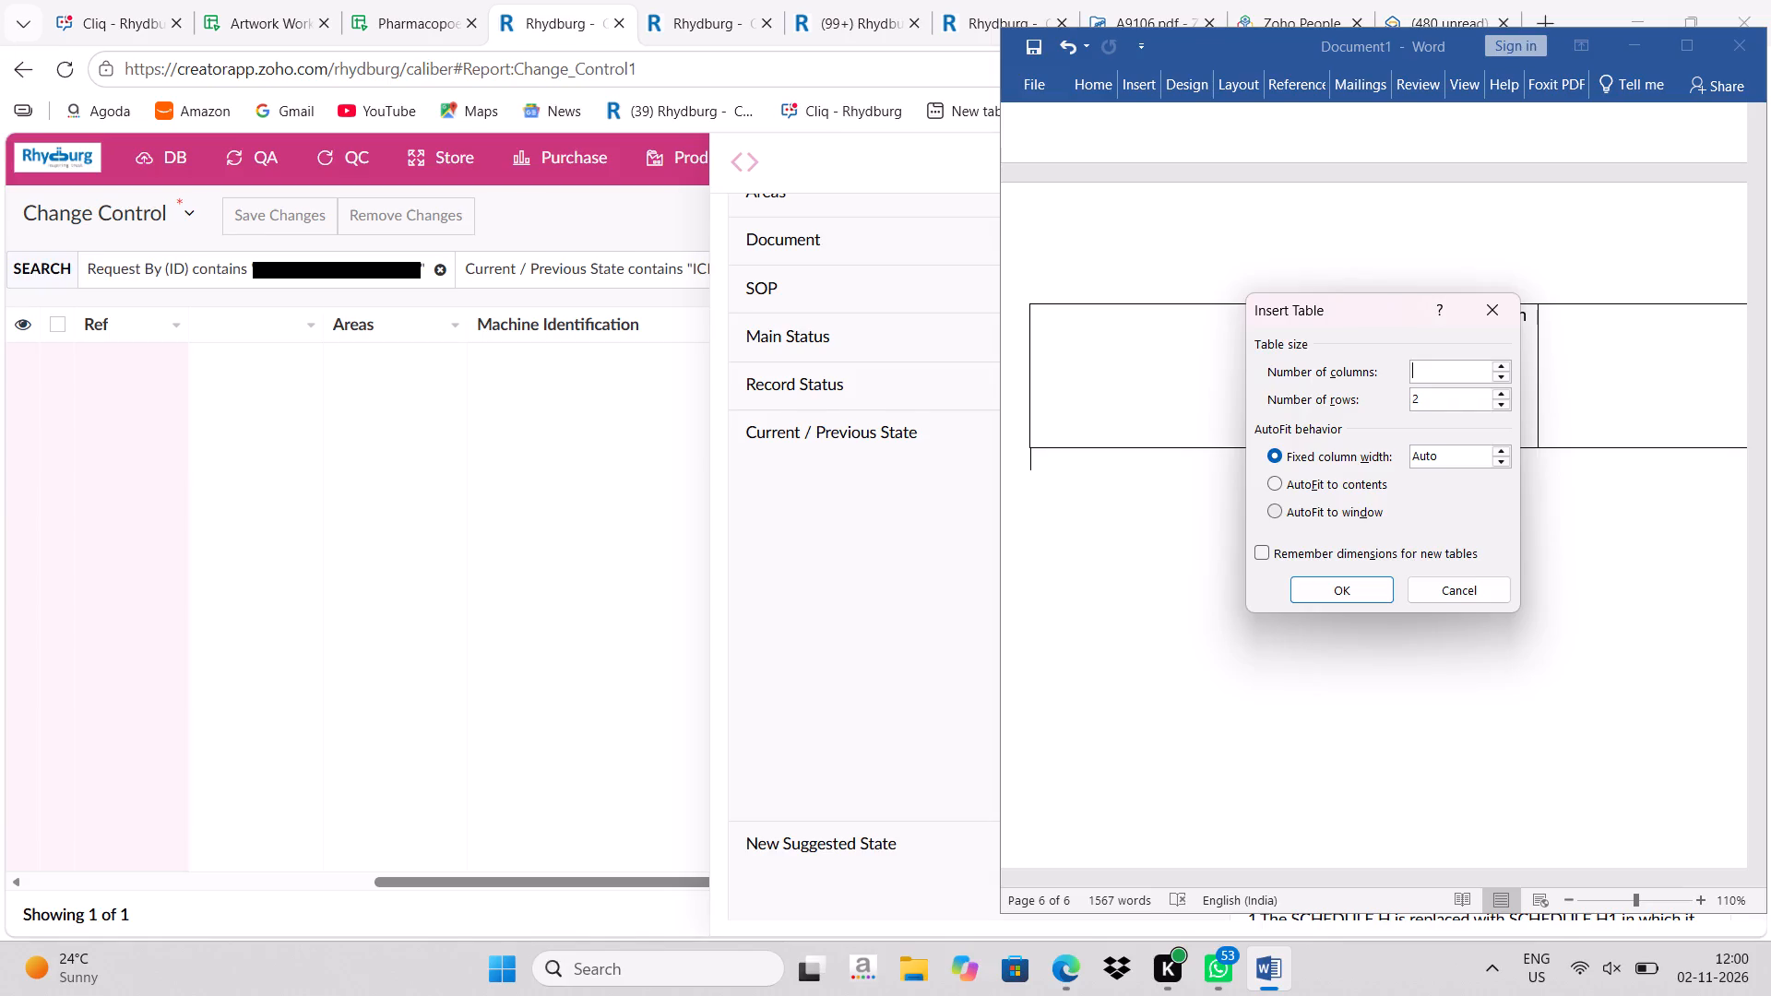
pyautogui.press('Return')
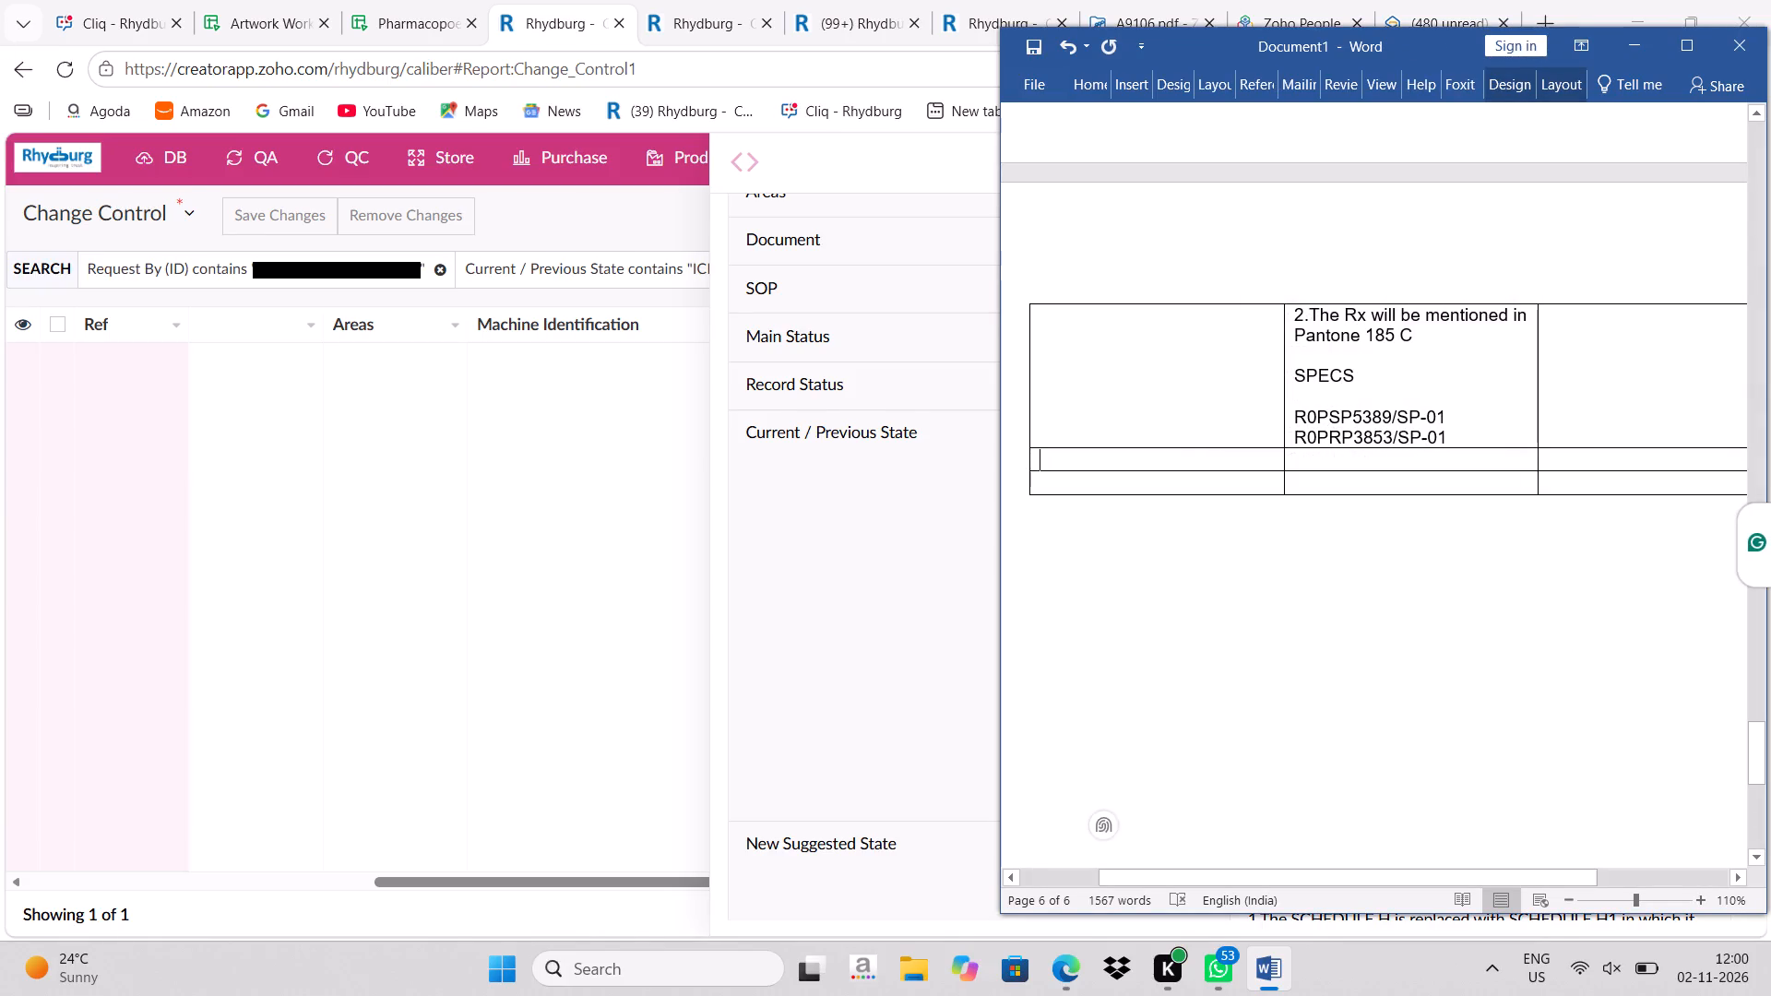
# Paste the copied ICIN0720 current state text into the first cell of the new table's second row.
pyautogui.click(1052, 487)
pyautogui.hotkey('ctrl', 'v')
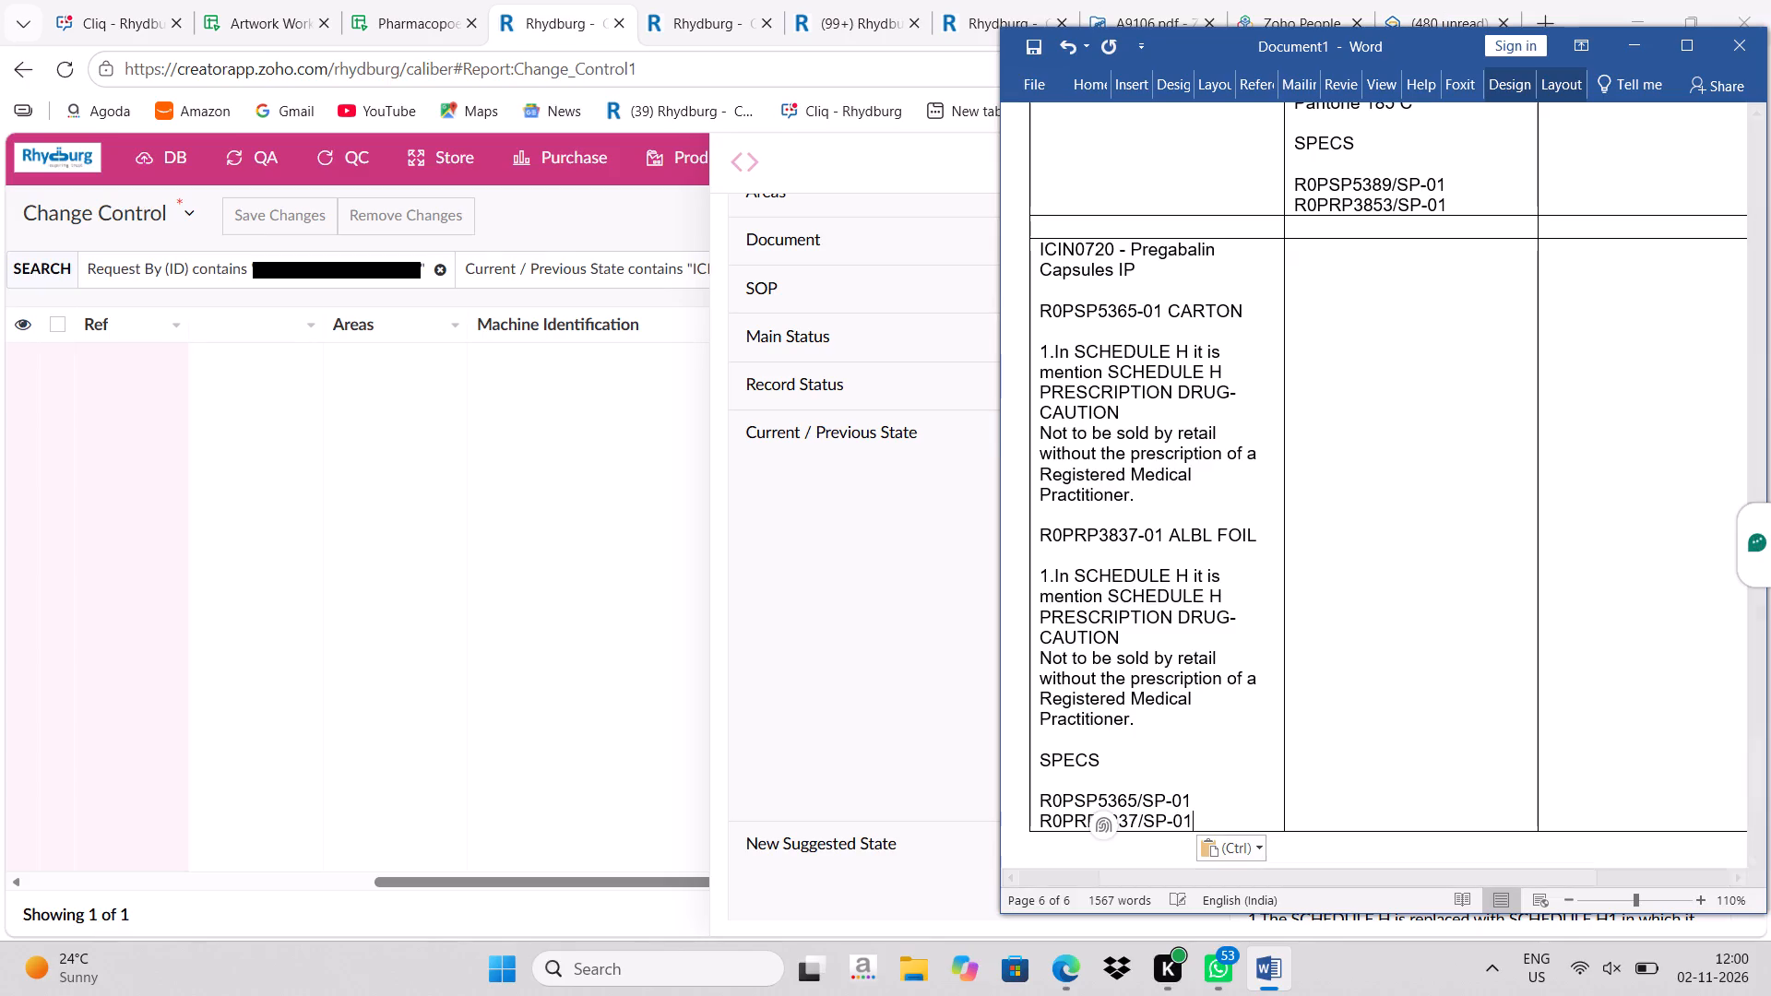
# Return to the CL10204 record in the browser and copy its full New Suggested State text, including SPECS.
pyautogui.click(1622, 43)
pyautogui.scroll(-5, 1308, 564)
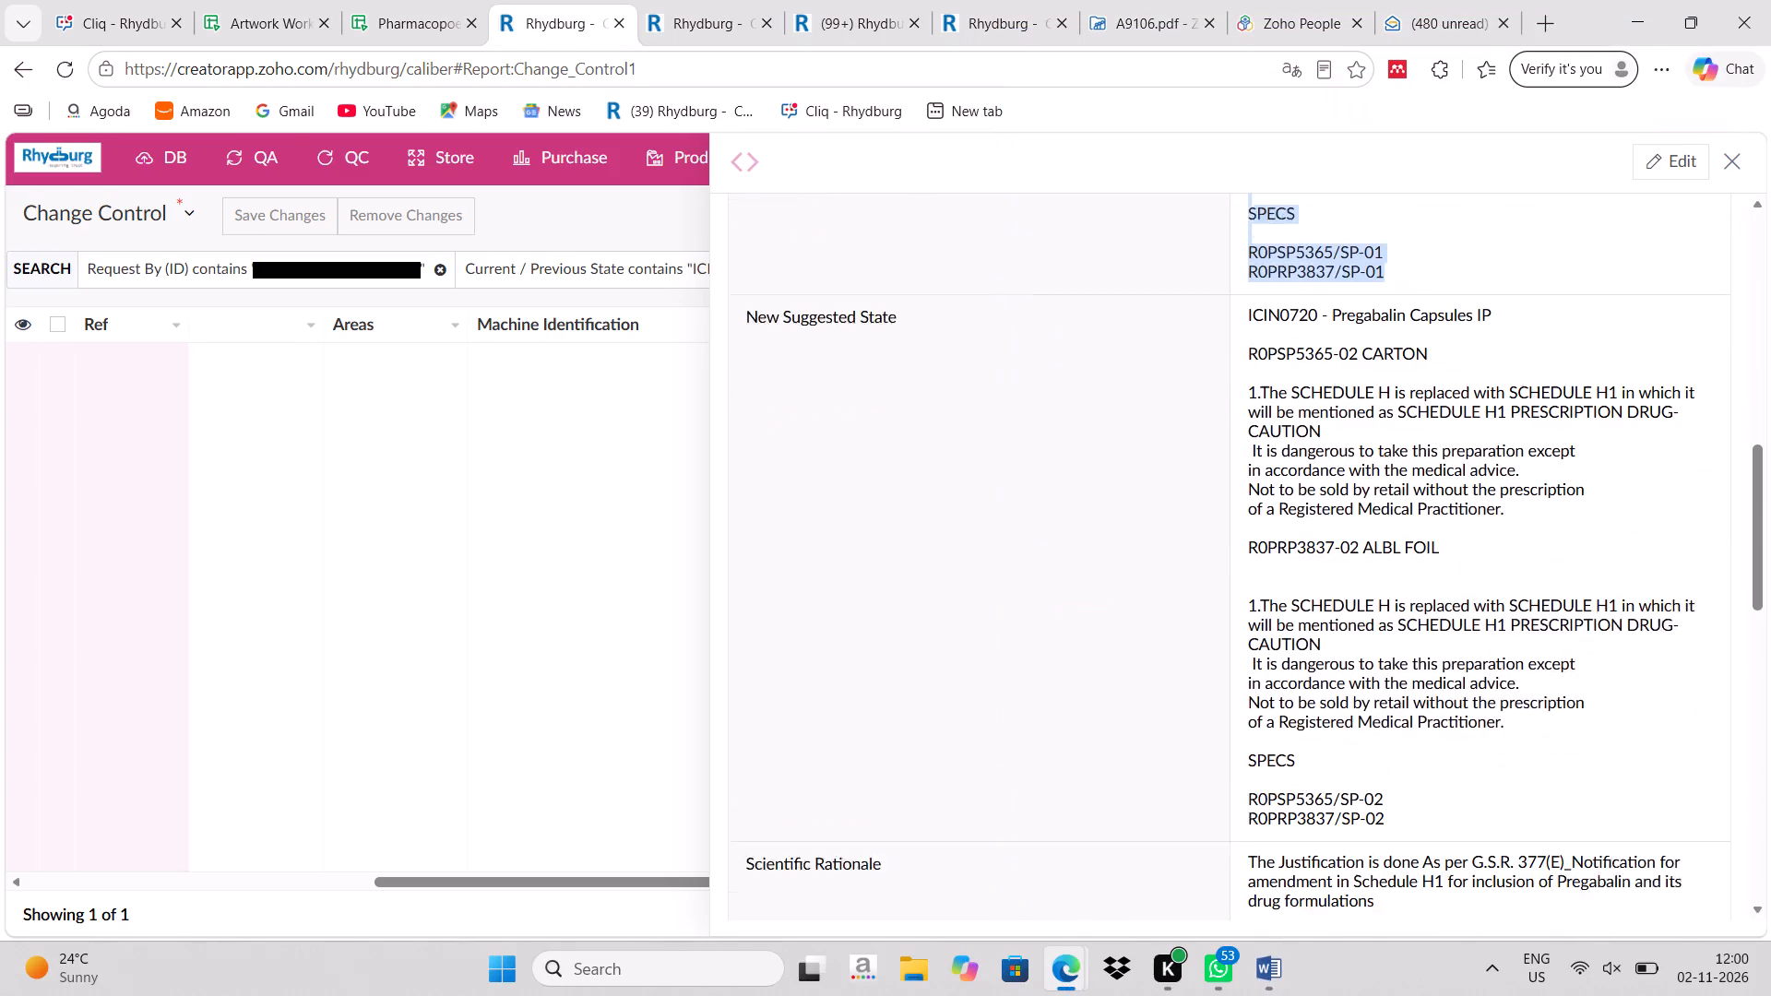
pyautogui.moveTo(1245, 265); pyautogui.dragTo(1311, 561)
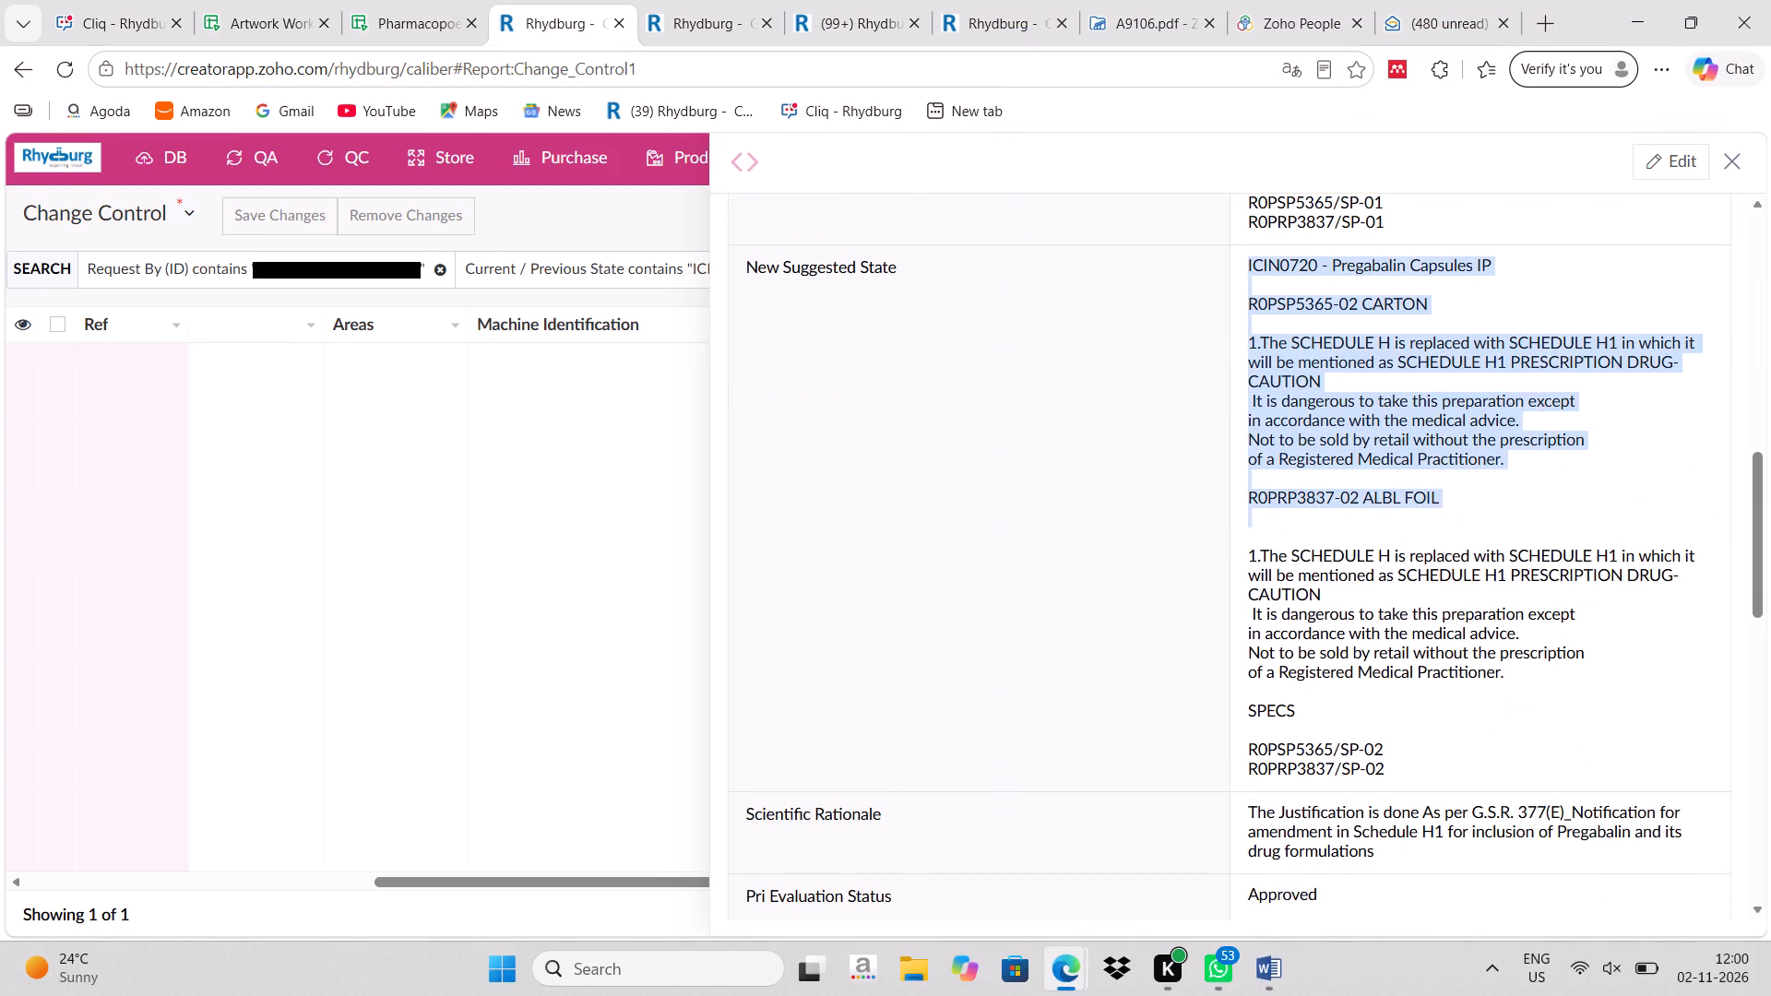
pyautogui.moveTo(1311, 561); pyautogui.dragTo(1383, 777)
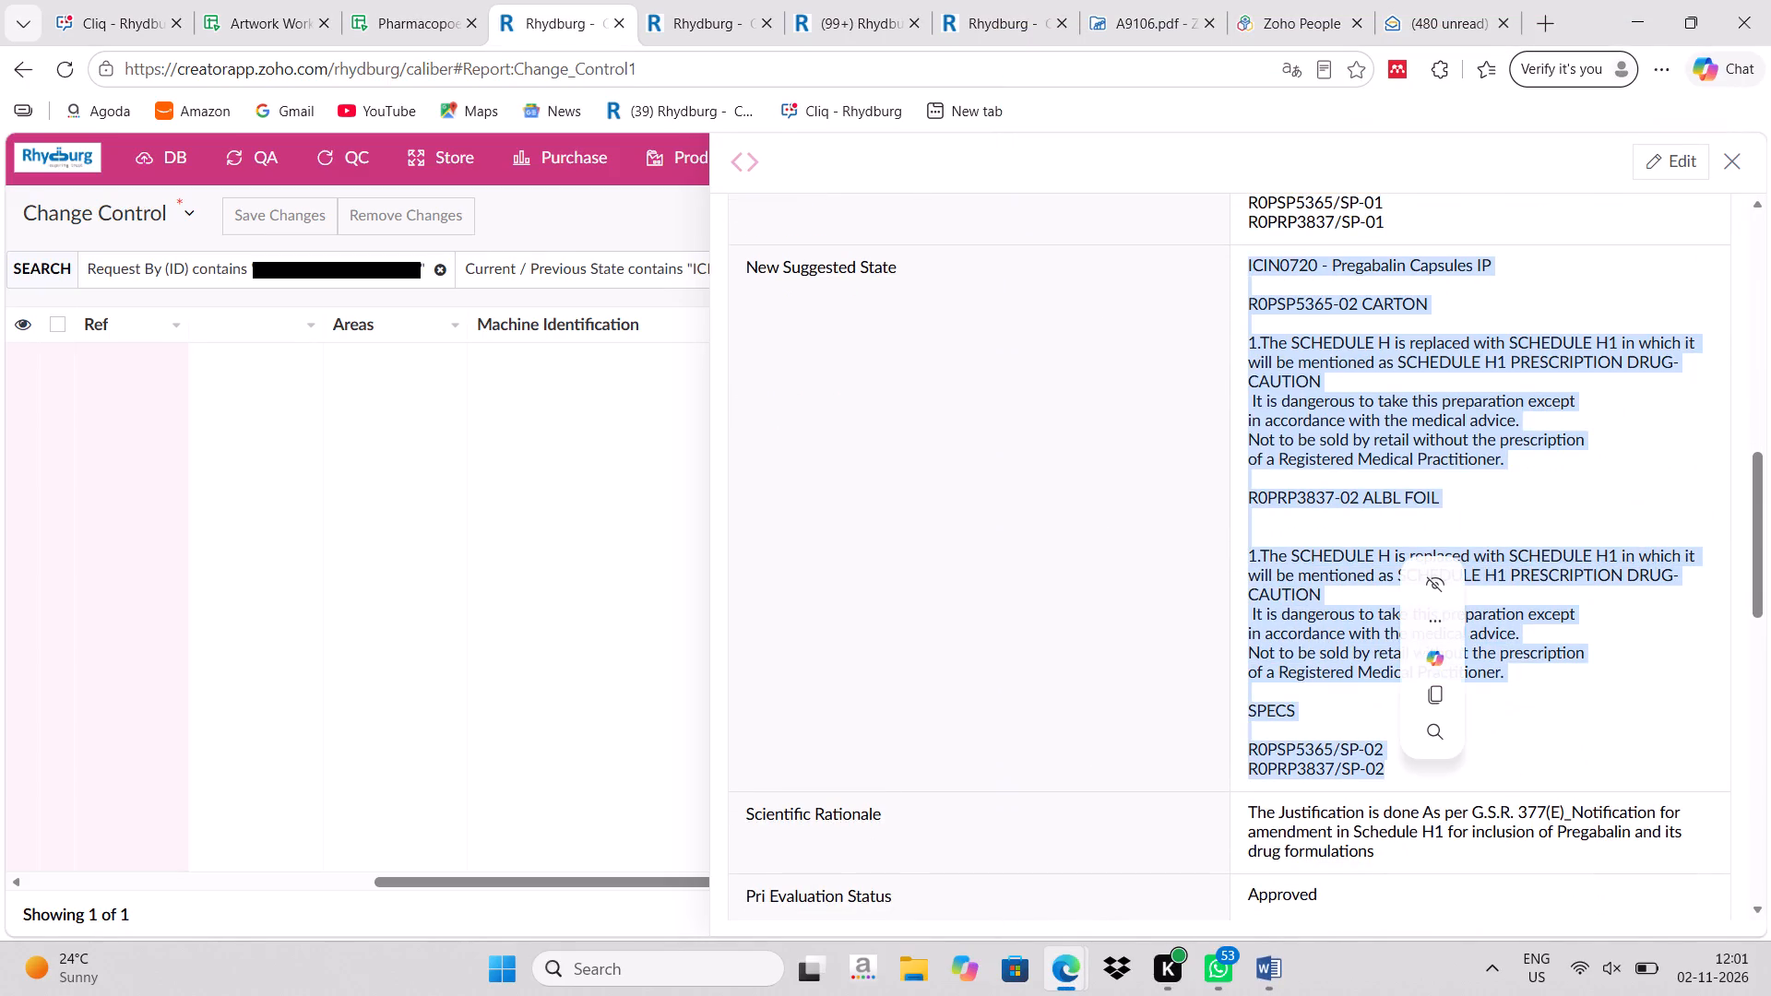
pyautogui.click(1428, 699)
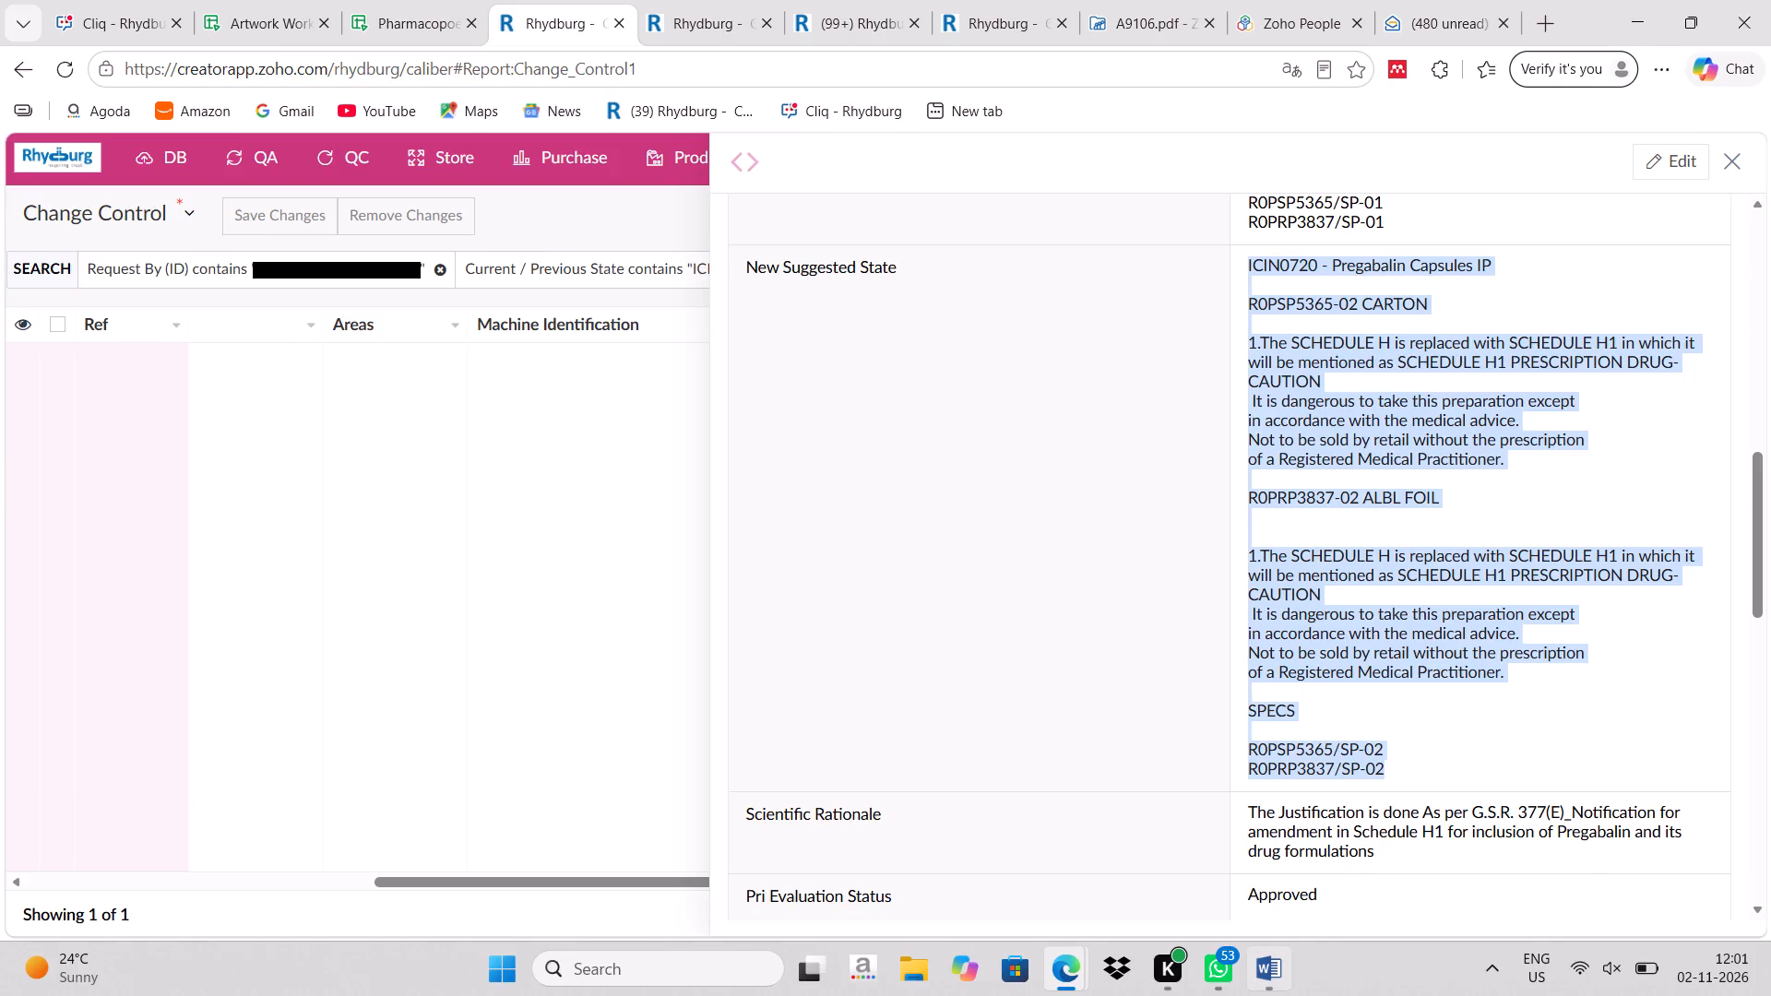
# Switch to the Word document and paste the copied ICIN0720 new suggested state text into the middle cell beside the current state text.
pyautogui.click(1243, 850)
pyautogui.click(1325, 273)
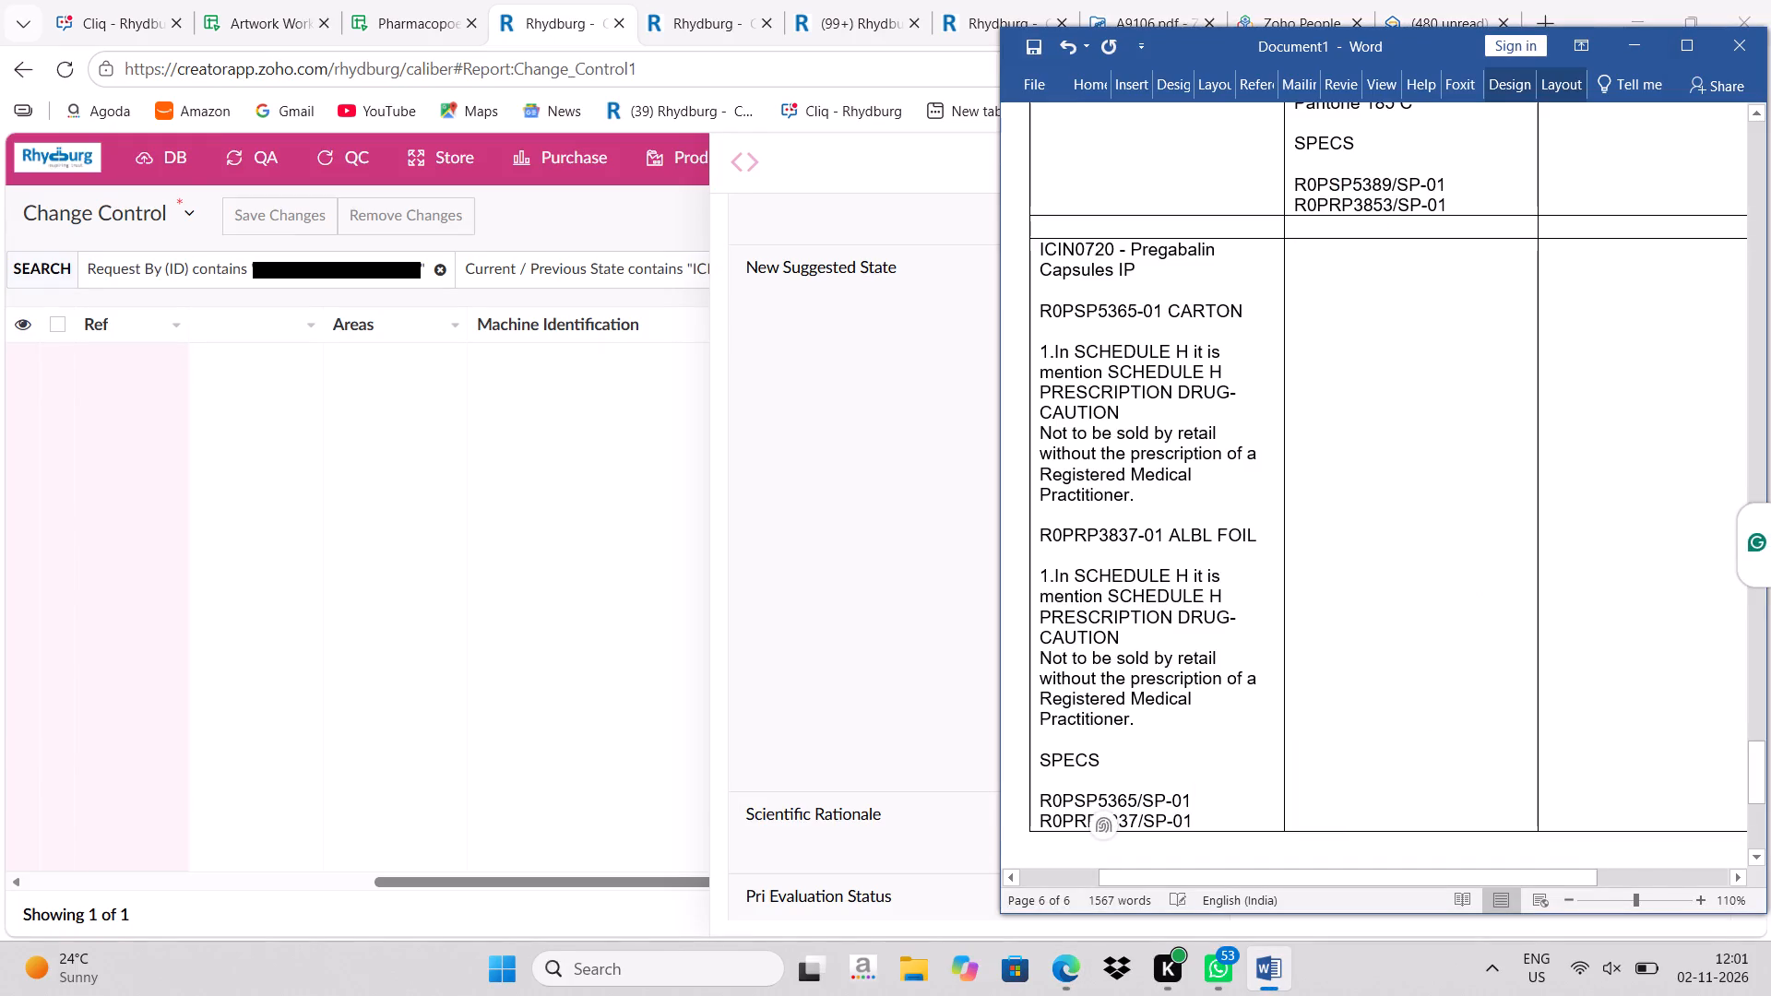
pyautogui.hotkey('ctrl', 'v')
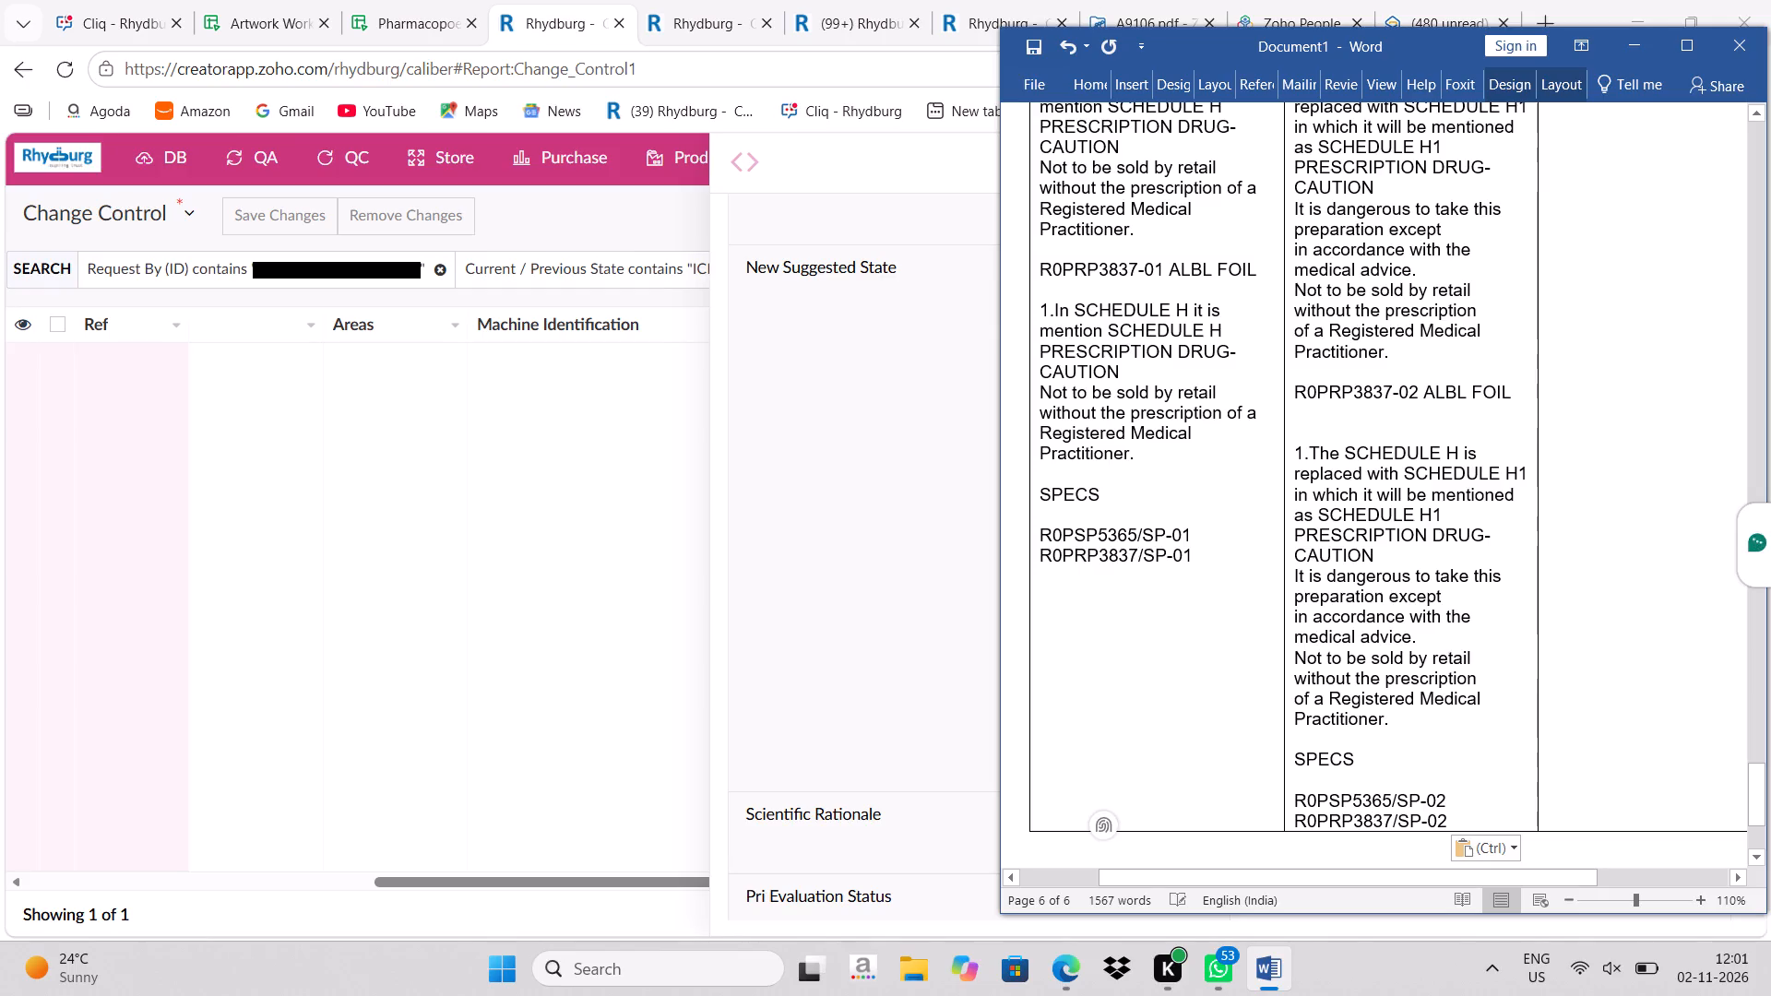
pyautogui.scroll(1, 1499, 326)
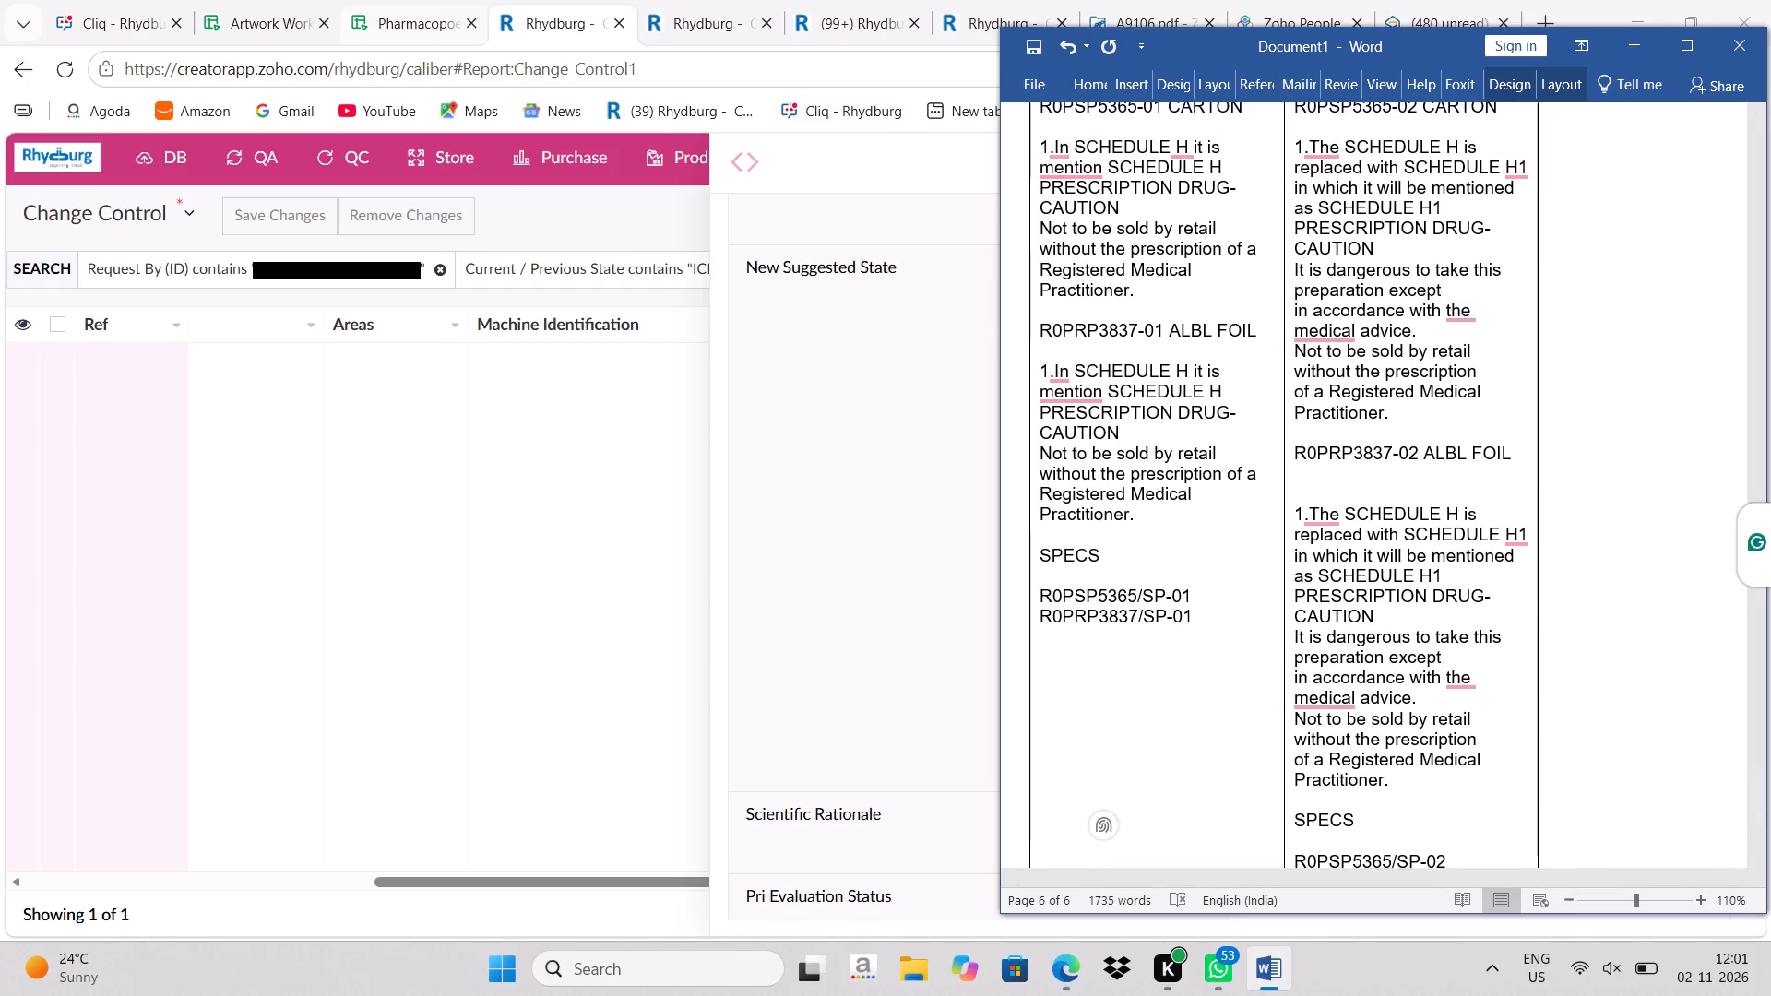
pyautogui.scroll(2, 1067, 408)
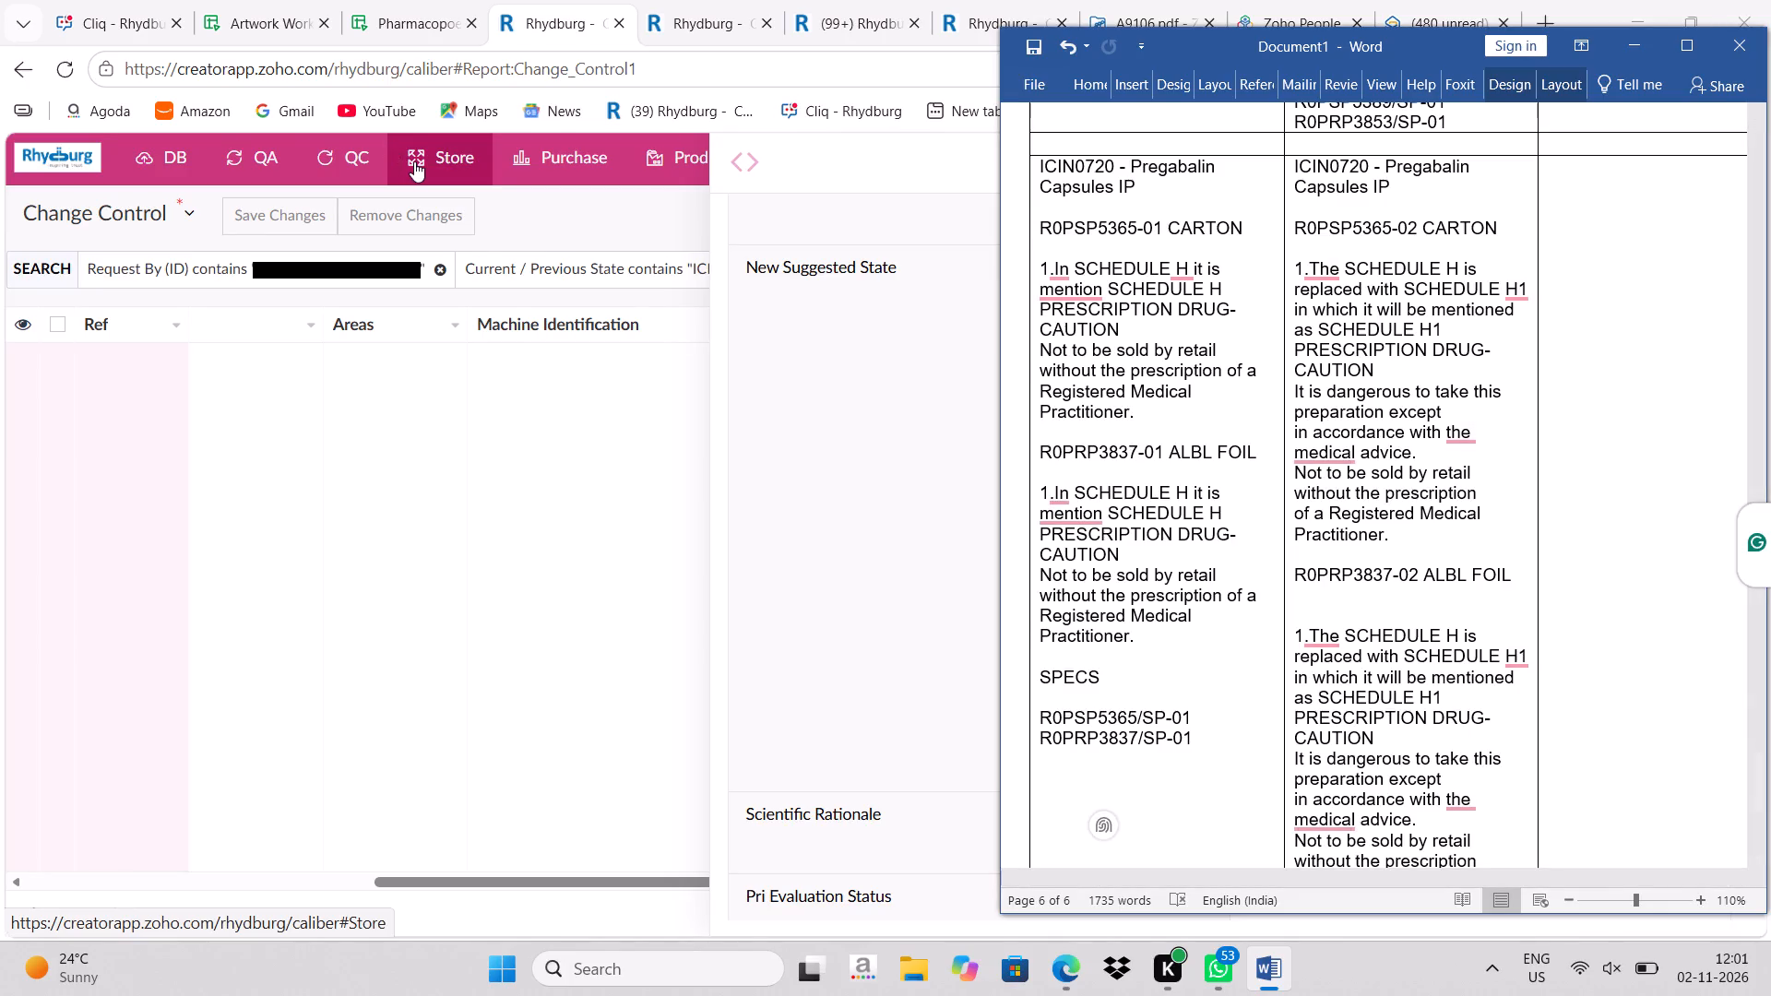
# Open the ICIN0720 Pregabalin Capsules artwork PDF from the Cliq chat beside Word and examine the carton and foil colour specifications.
pyautogui.click(118, 8)
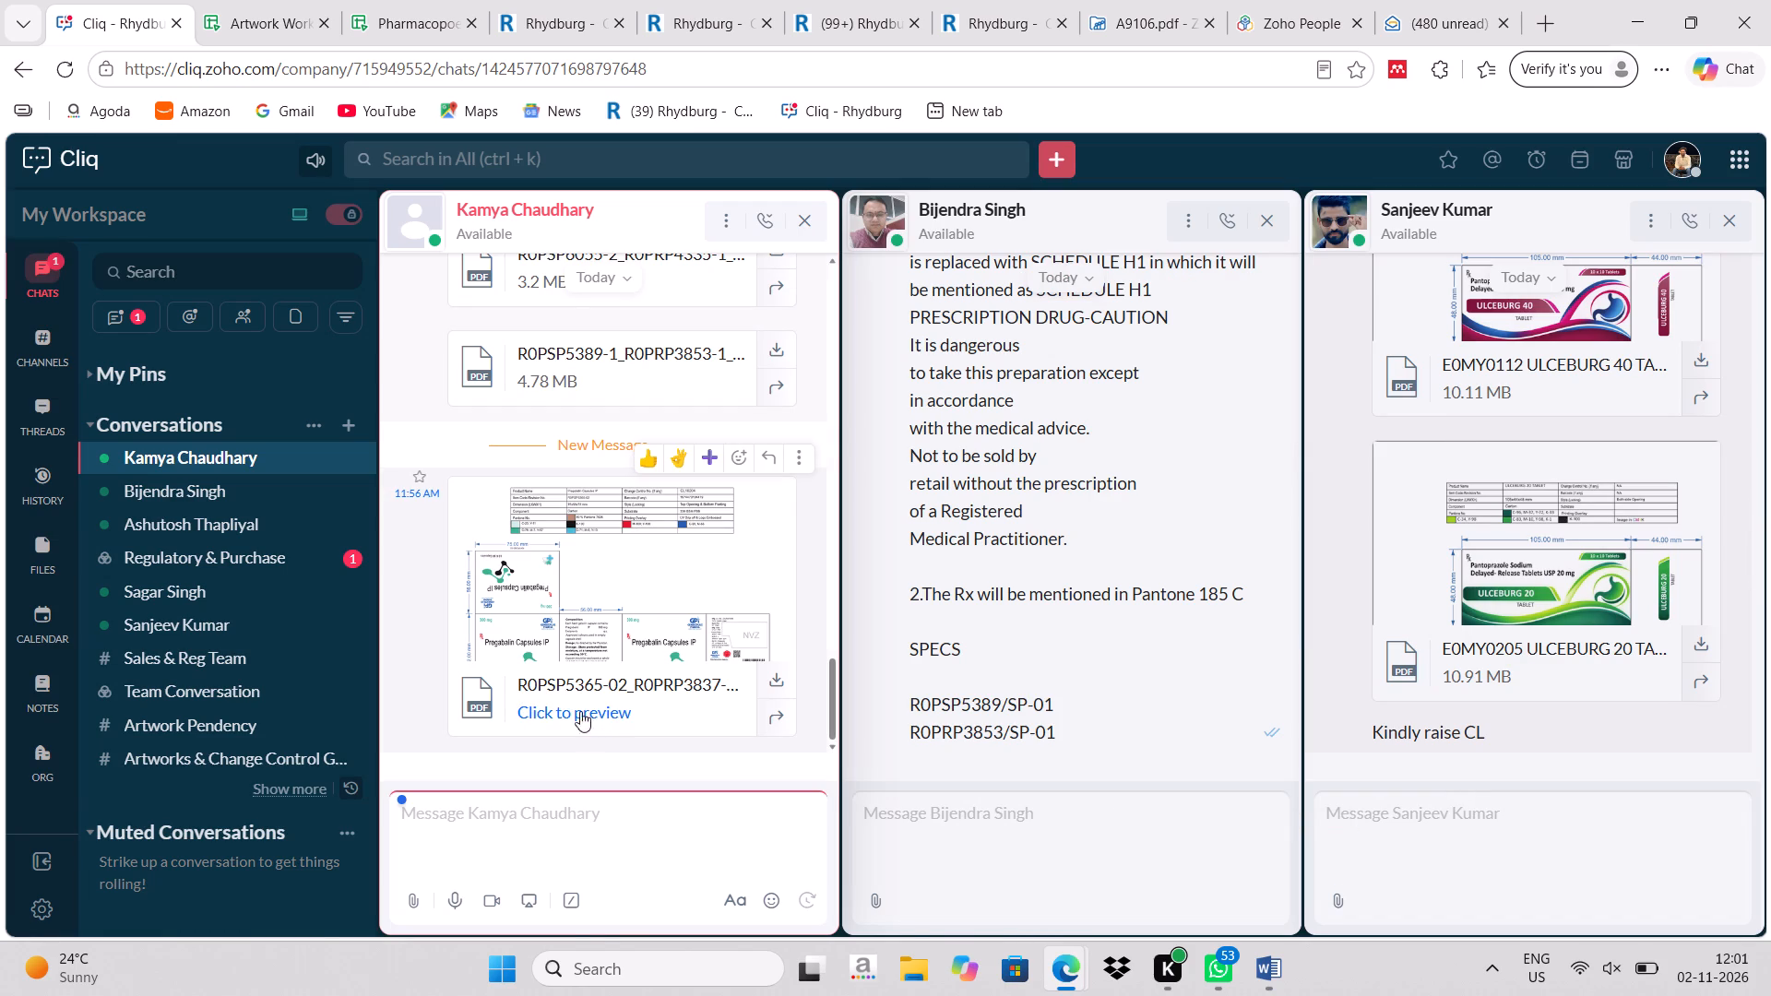
pyautogui.scroll(-4, 624, 617)
pyautogui.click(560, 706)
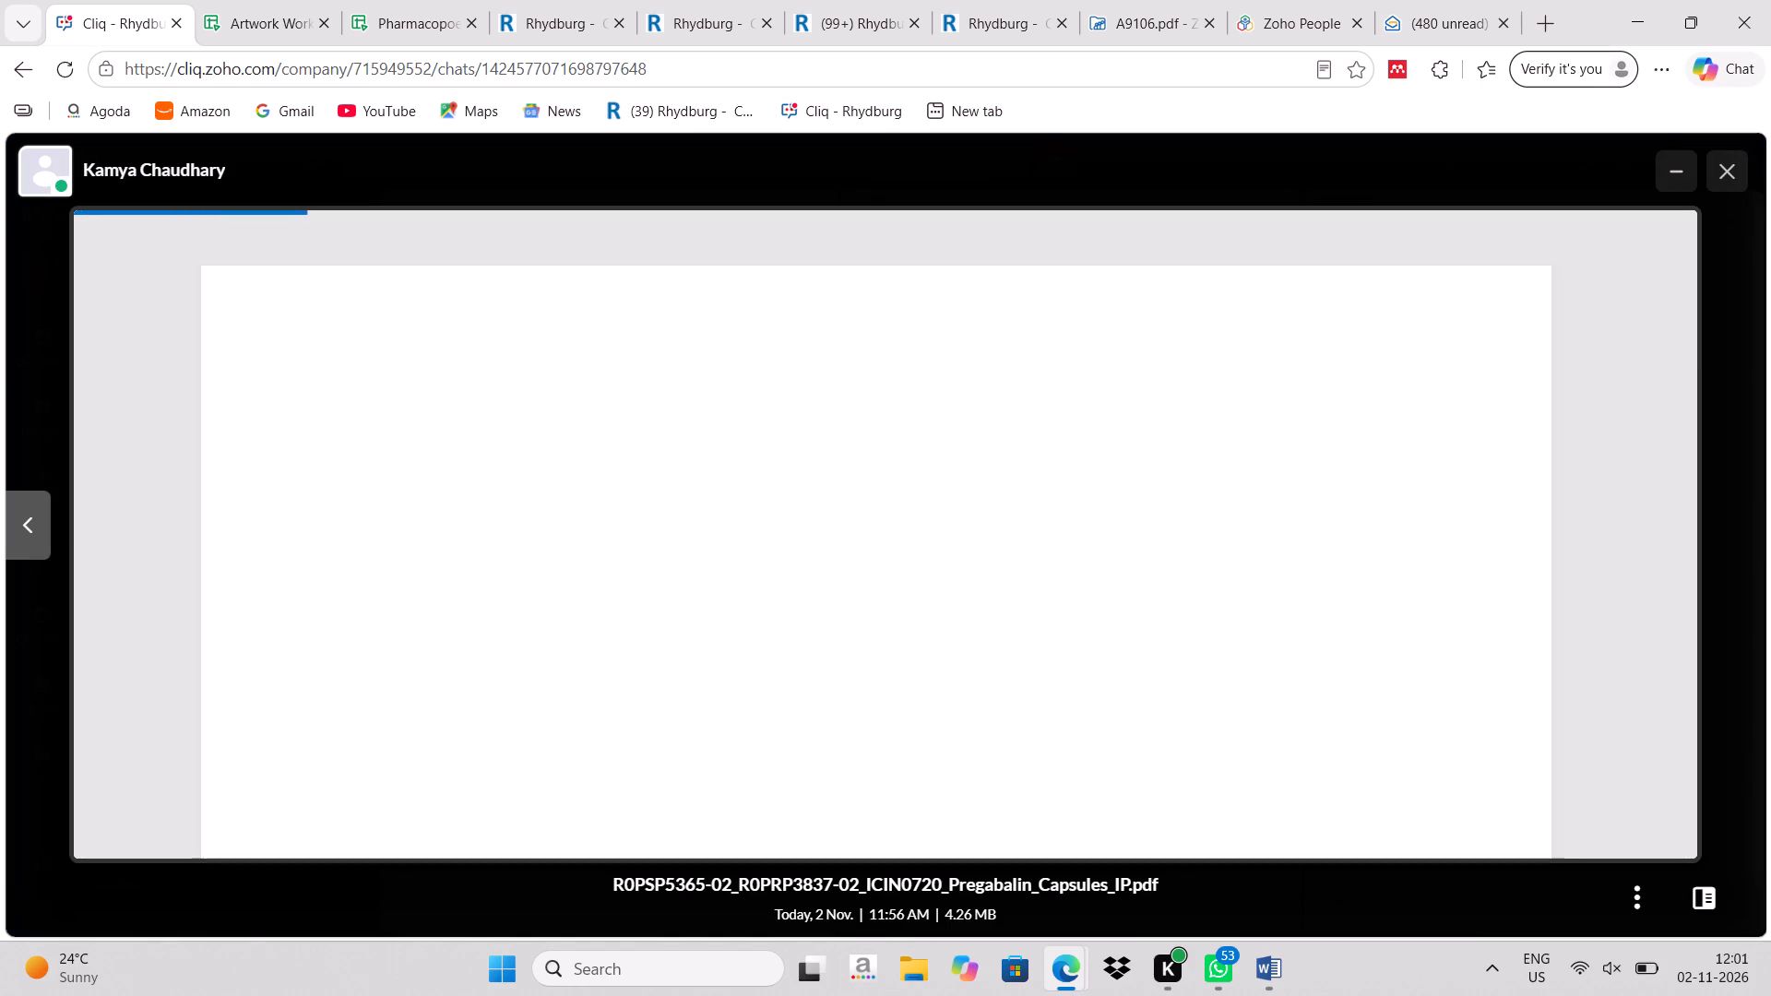
pyautogui.scroll(14, 1071, 531)
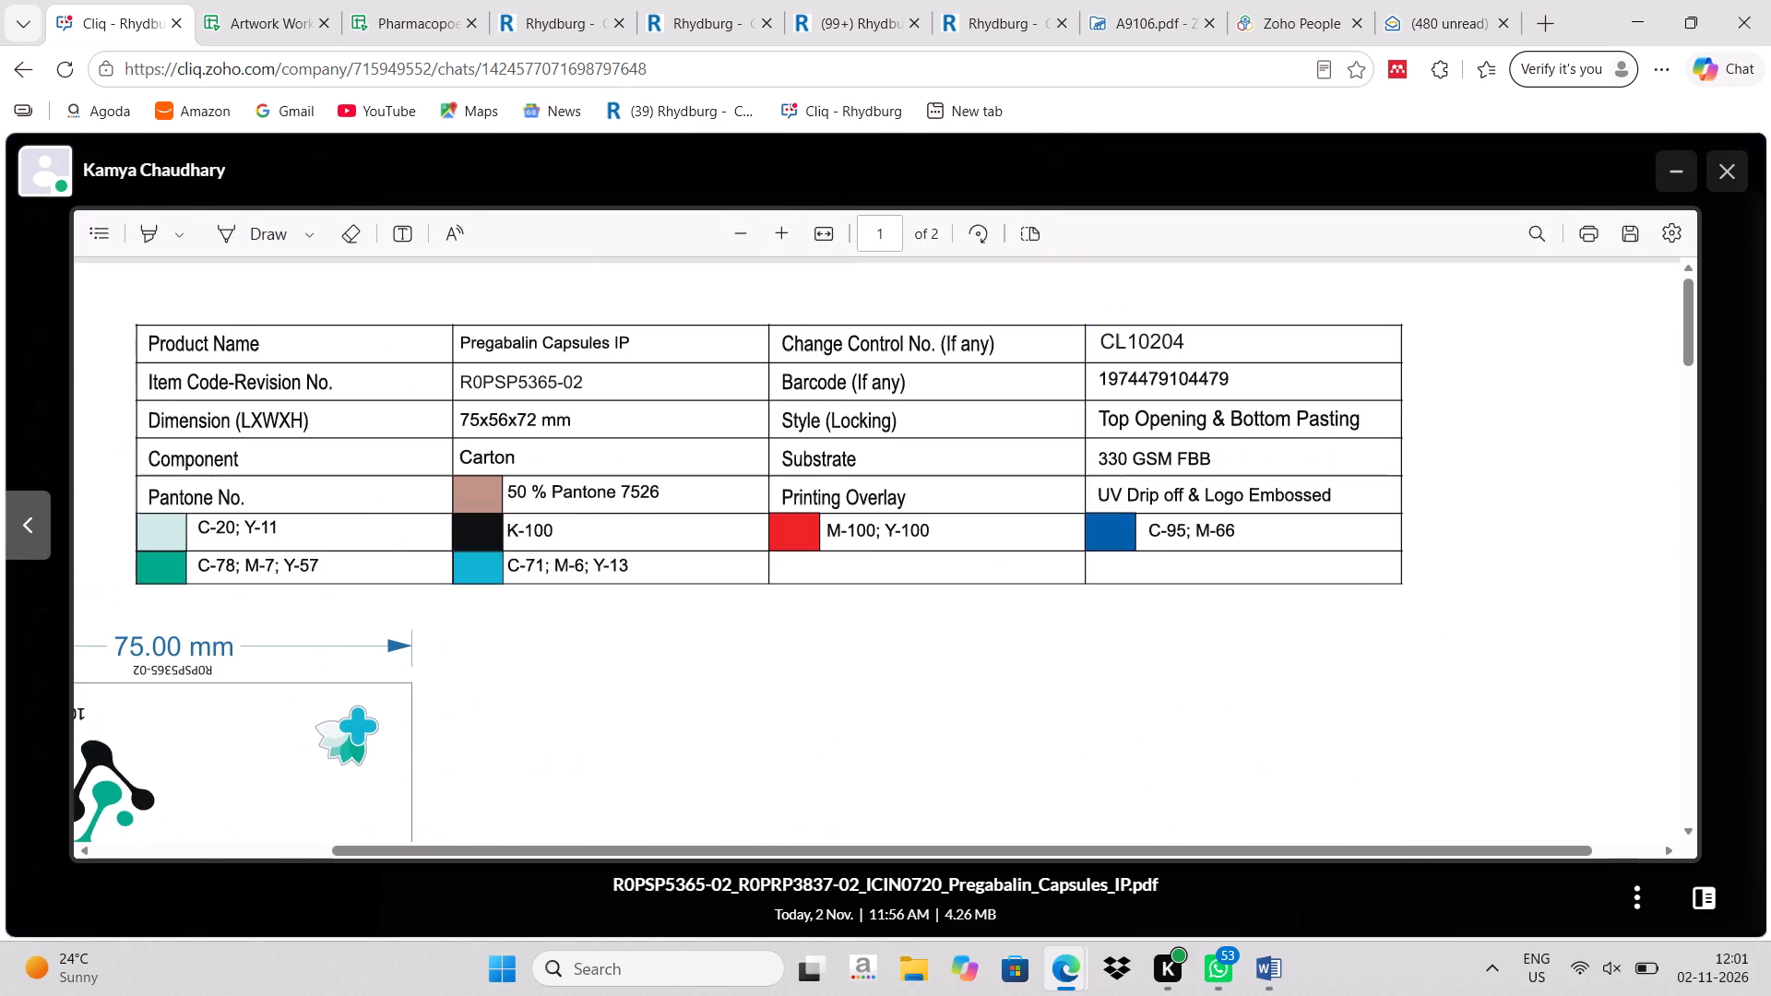
pyautogui.scroll(-16, 796, 534)
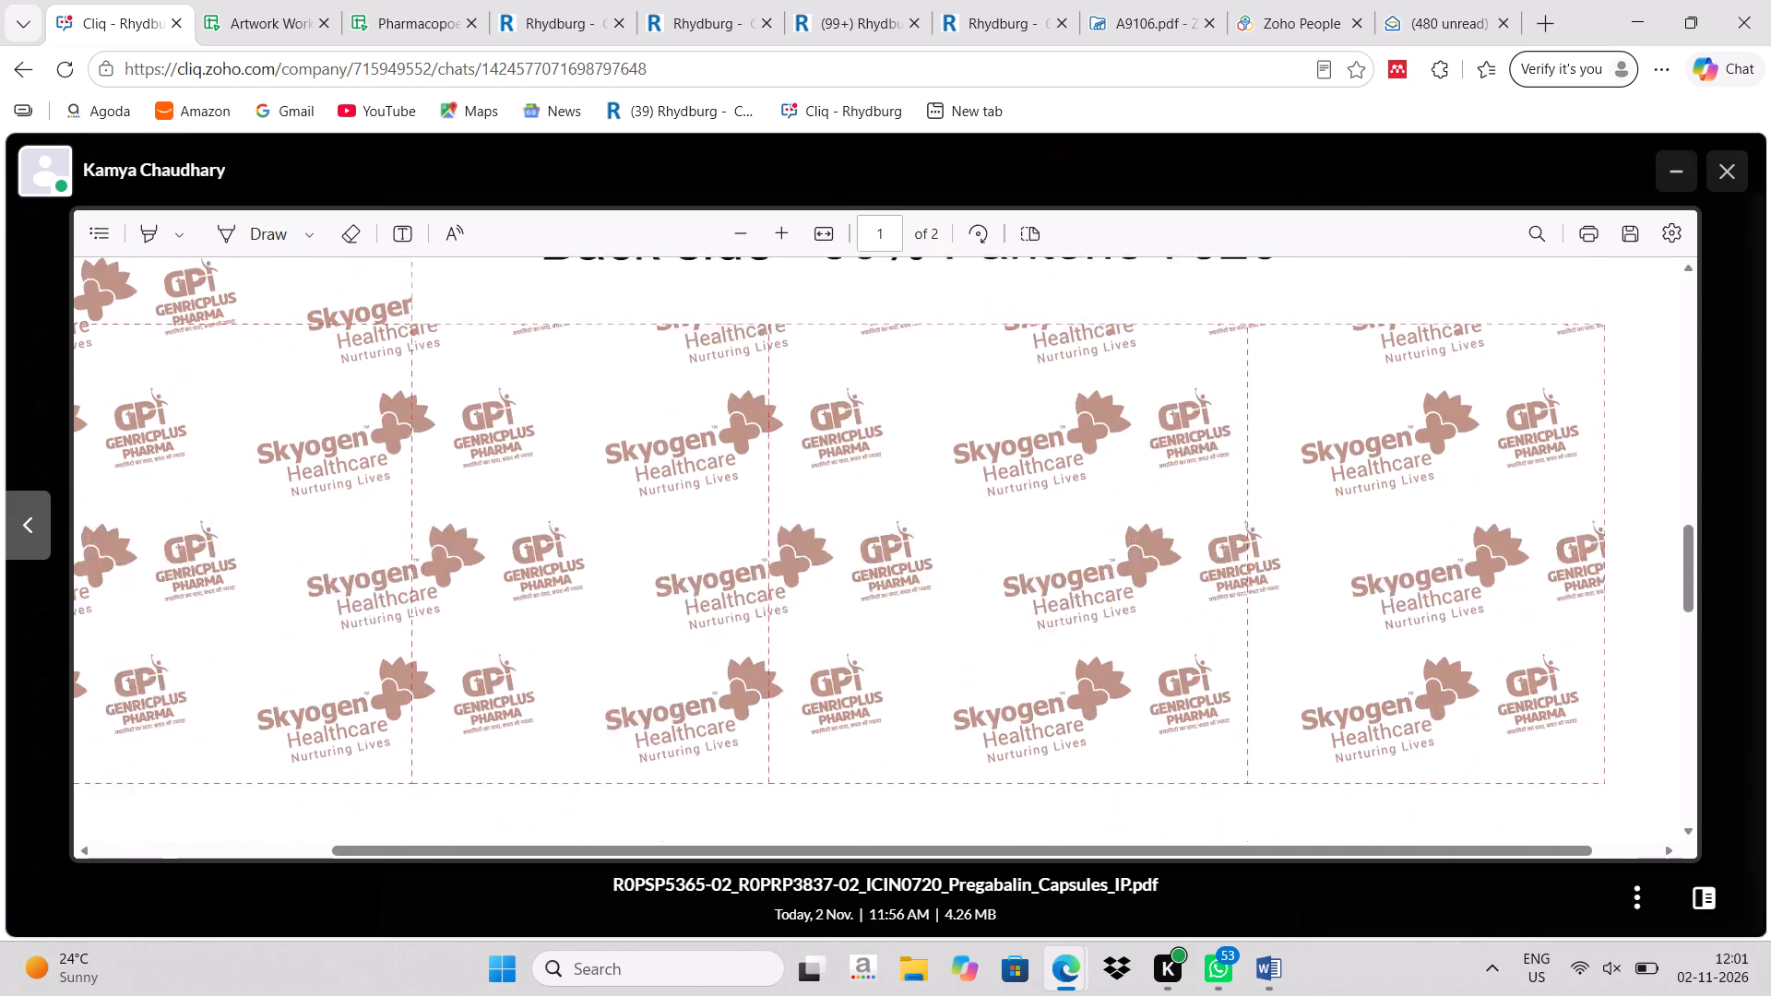
pyautogui.scroll(-4, 835, 509)
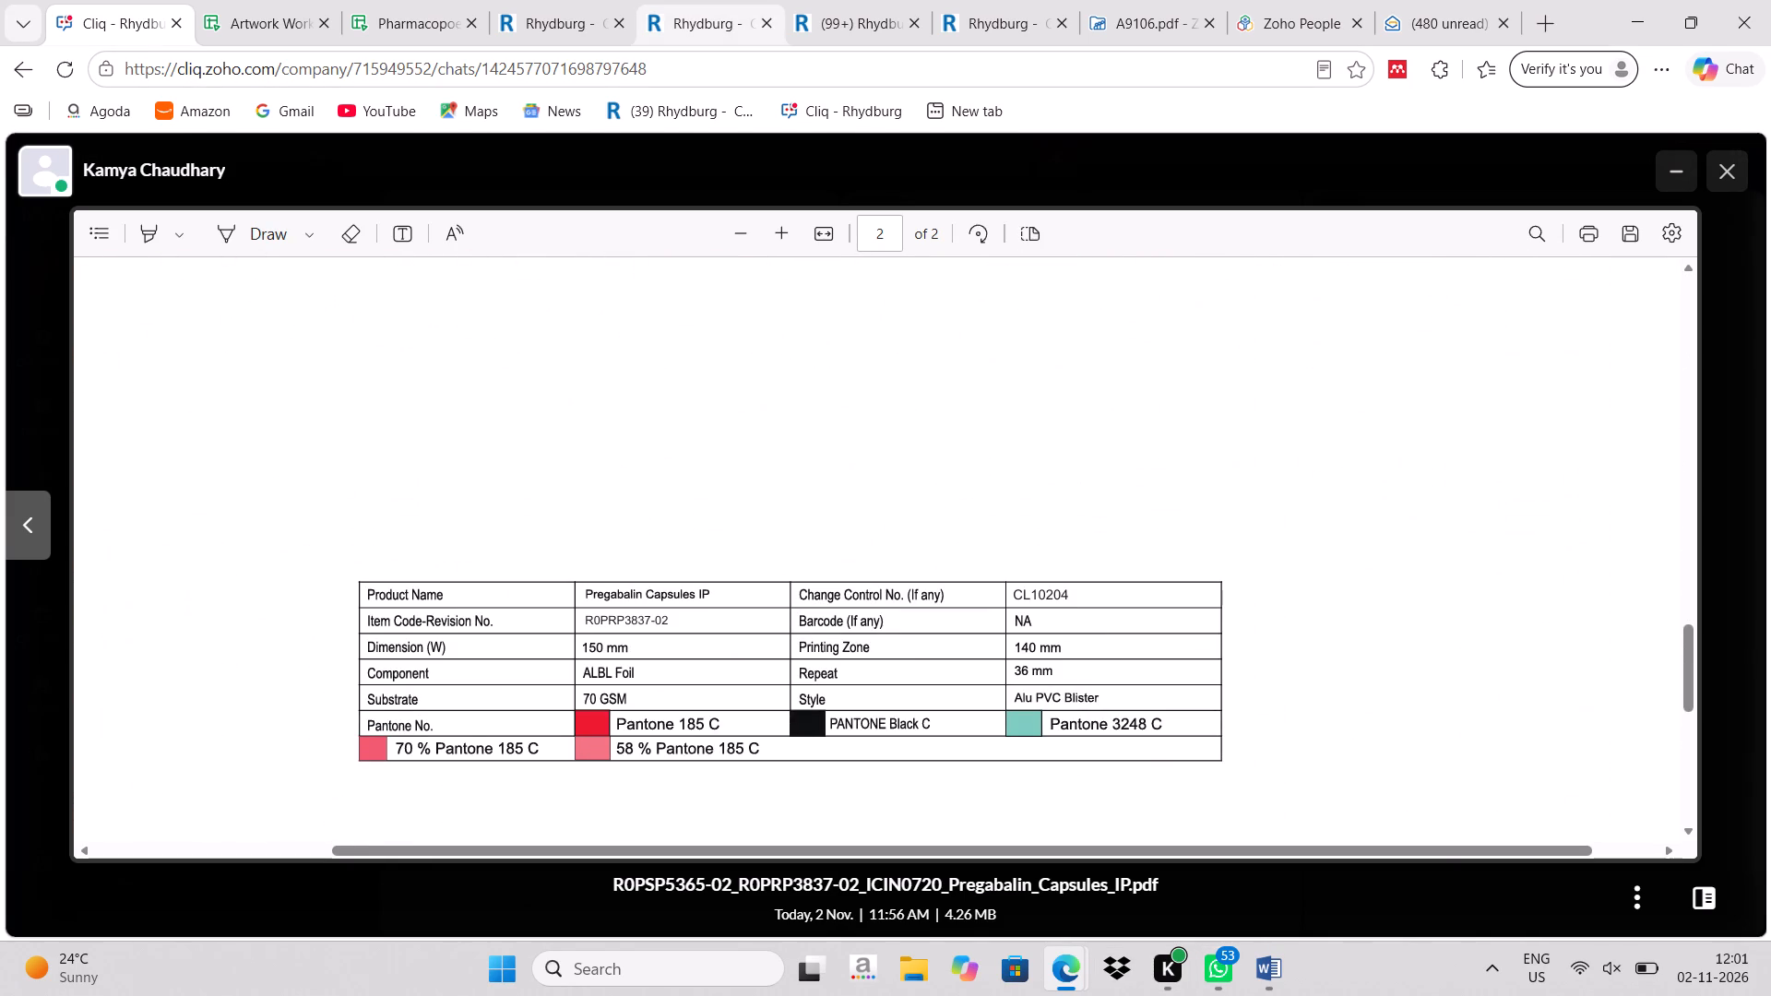
pyautogui.click(1687, 18)
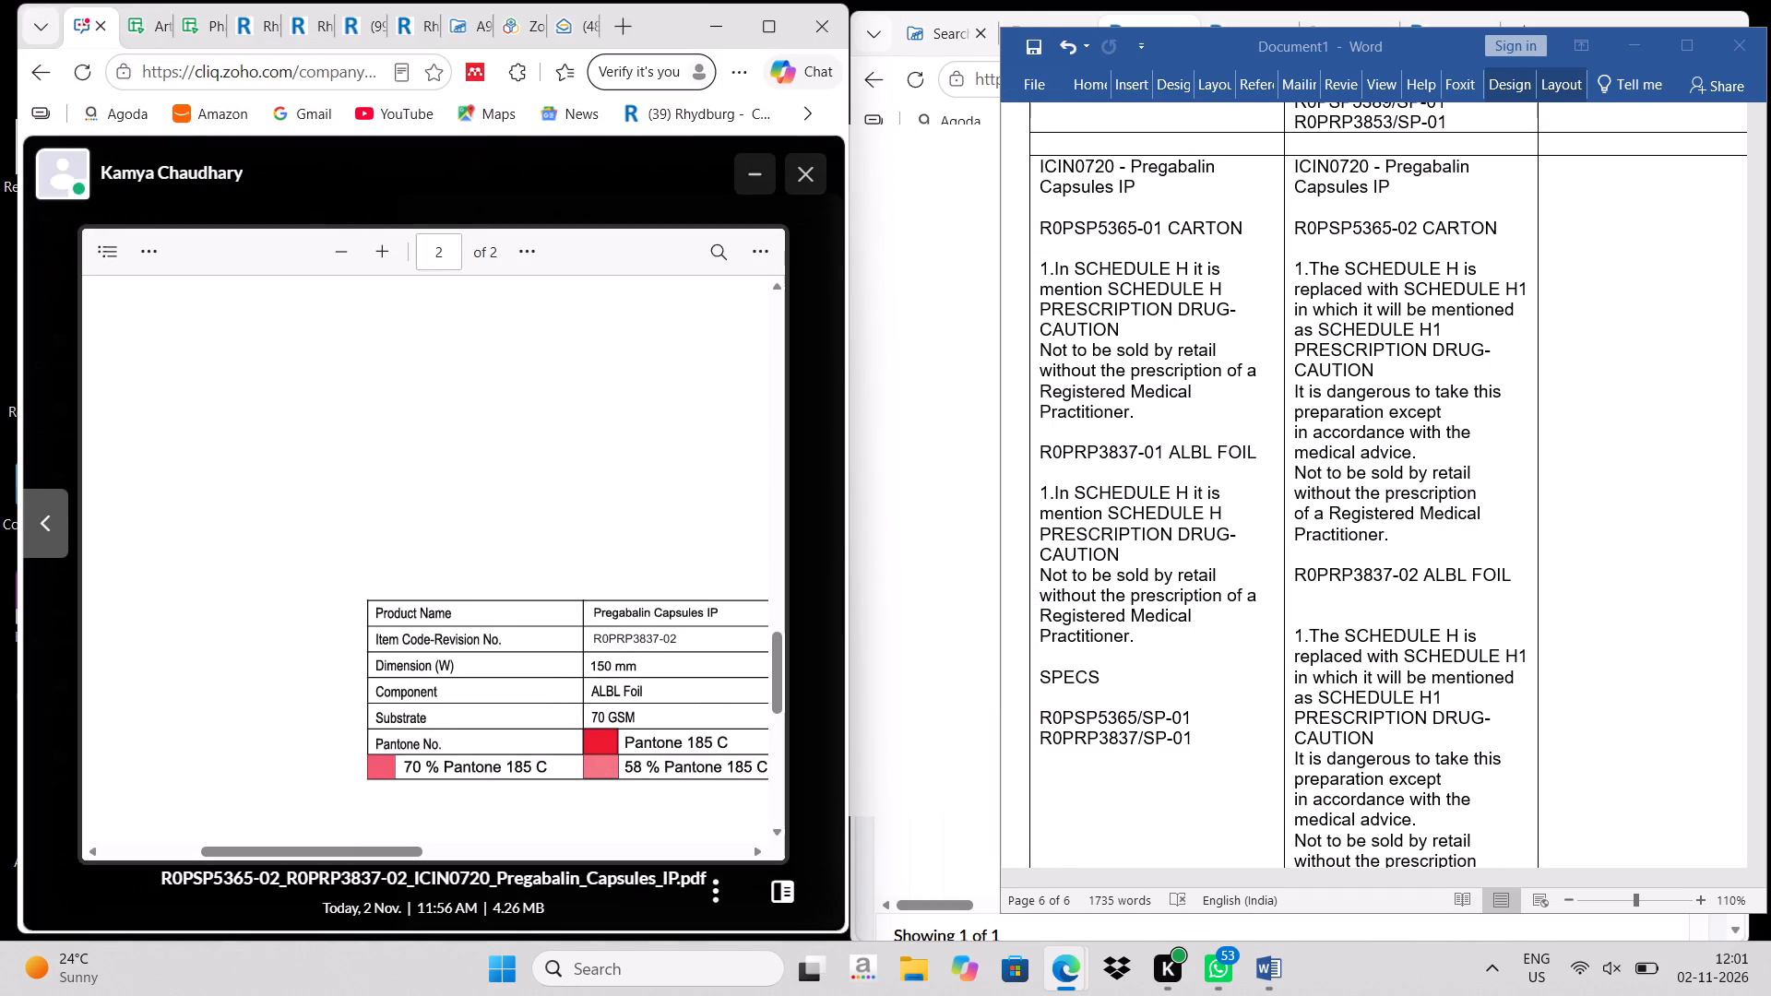
# Add the line "2.The Rx is mention in K-100" below the R0PSP5365-01 CARTON text in the current state cell.
pyautogui.click(1135, 416)
pyautogui.click(1135, 416)
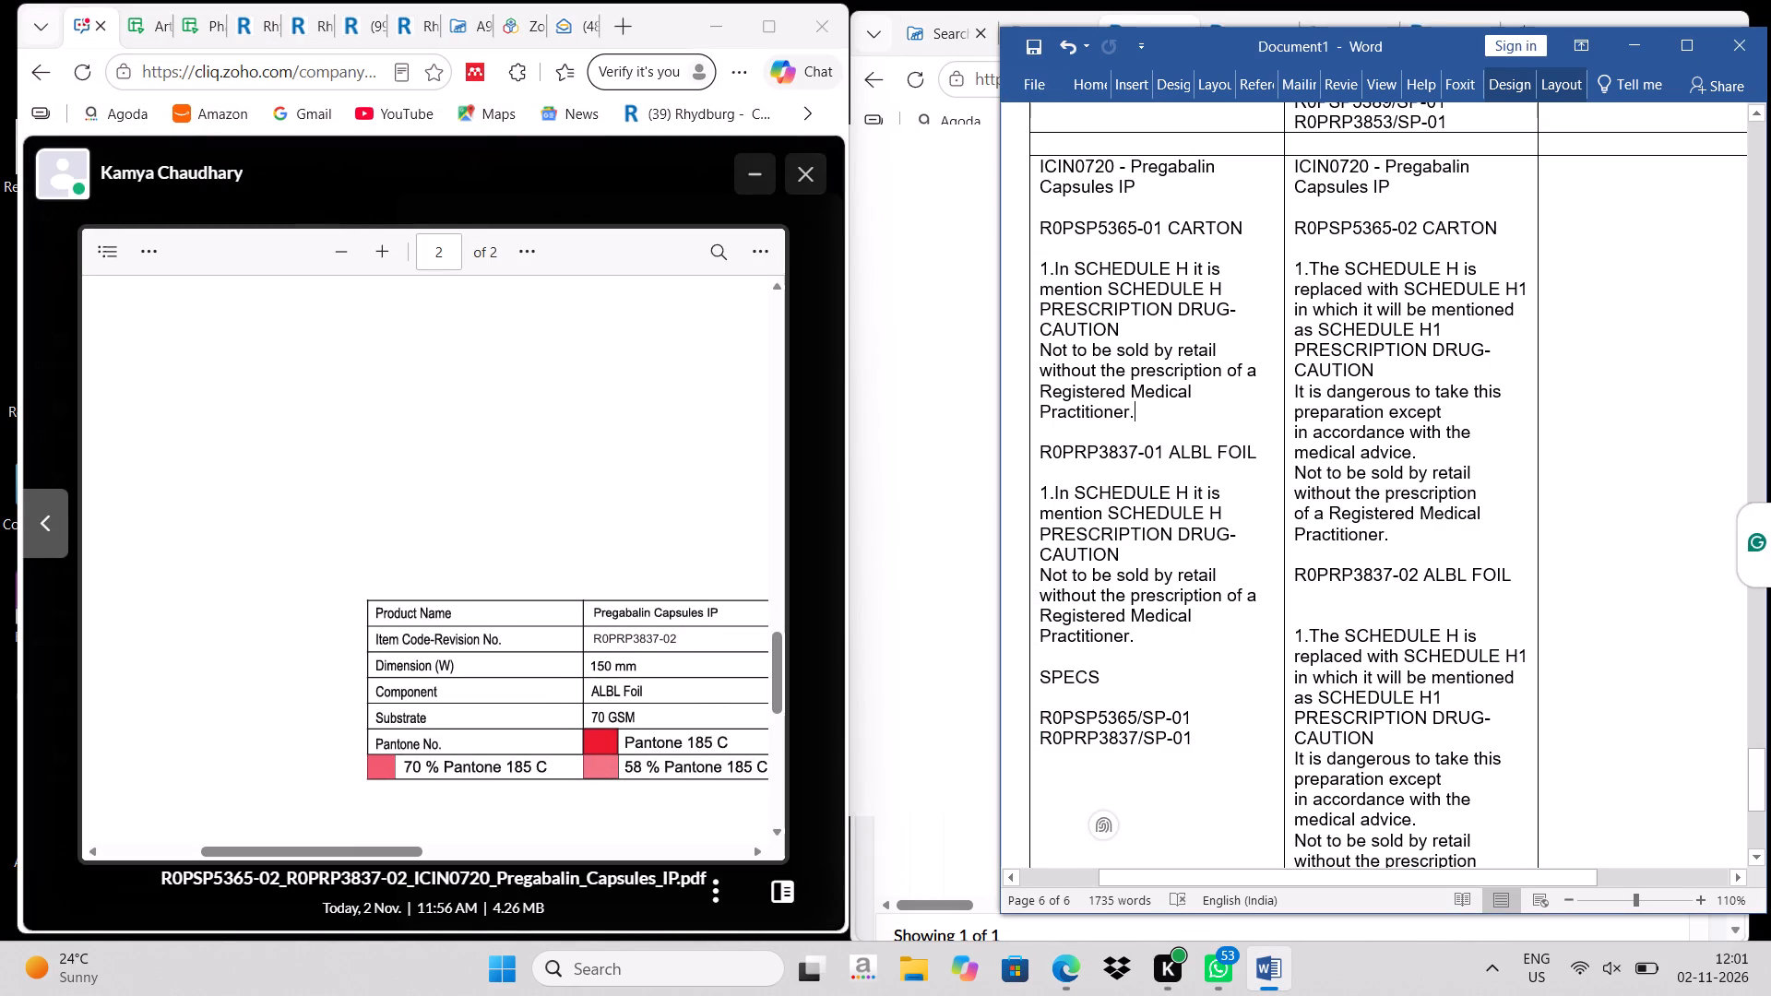
pyautogui.press('Return')
pyautogui.press('Return')
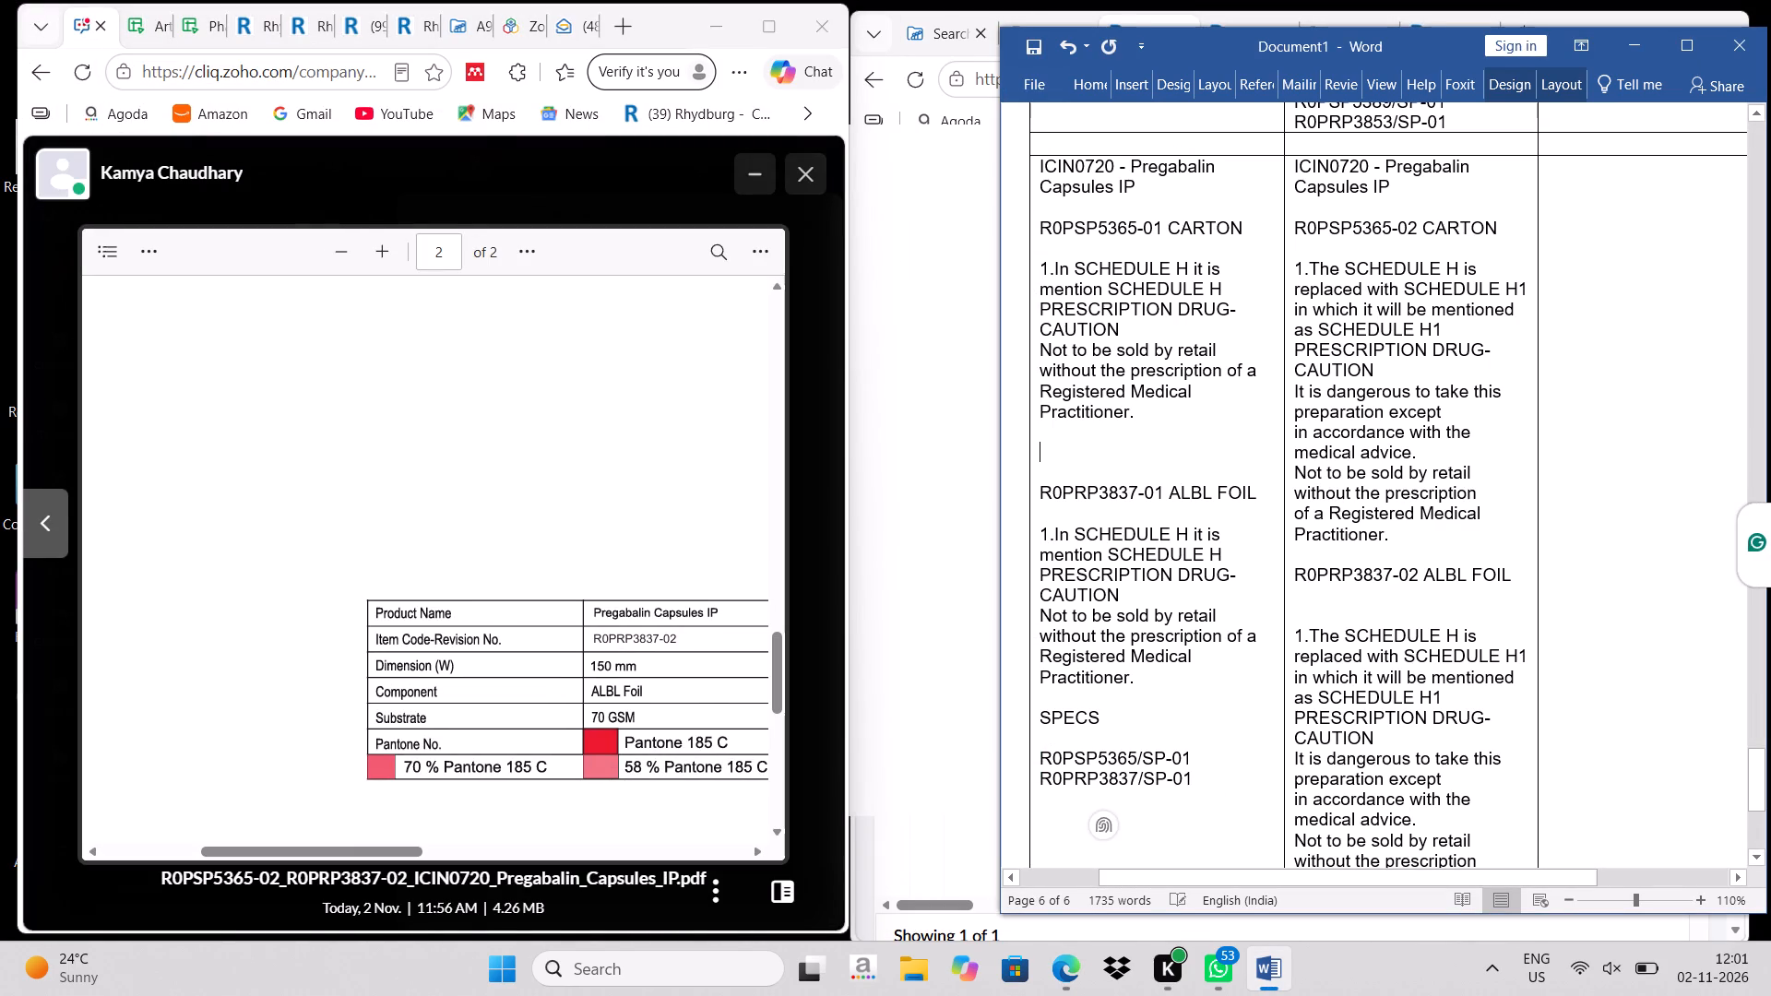
pyautogui.write('2.')
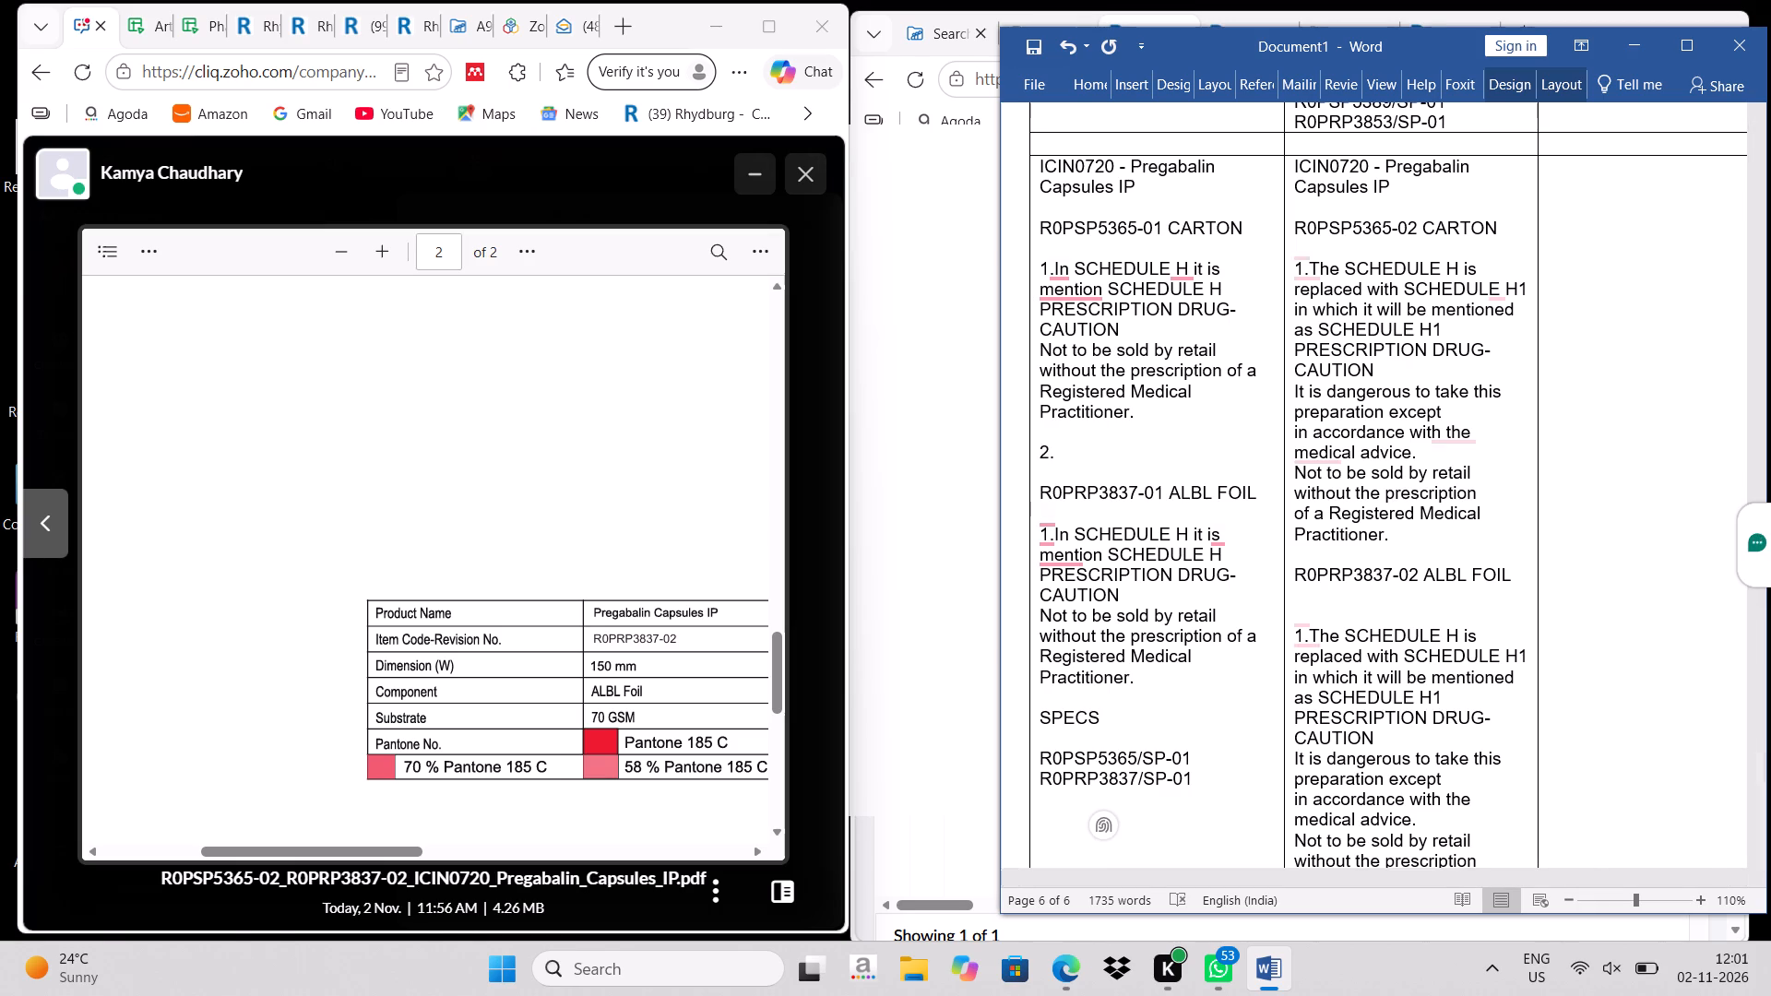
pyautogui.write('The Rx is mne')
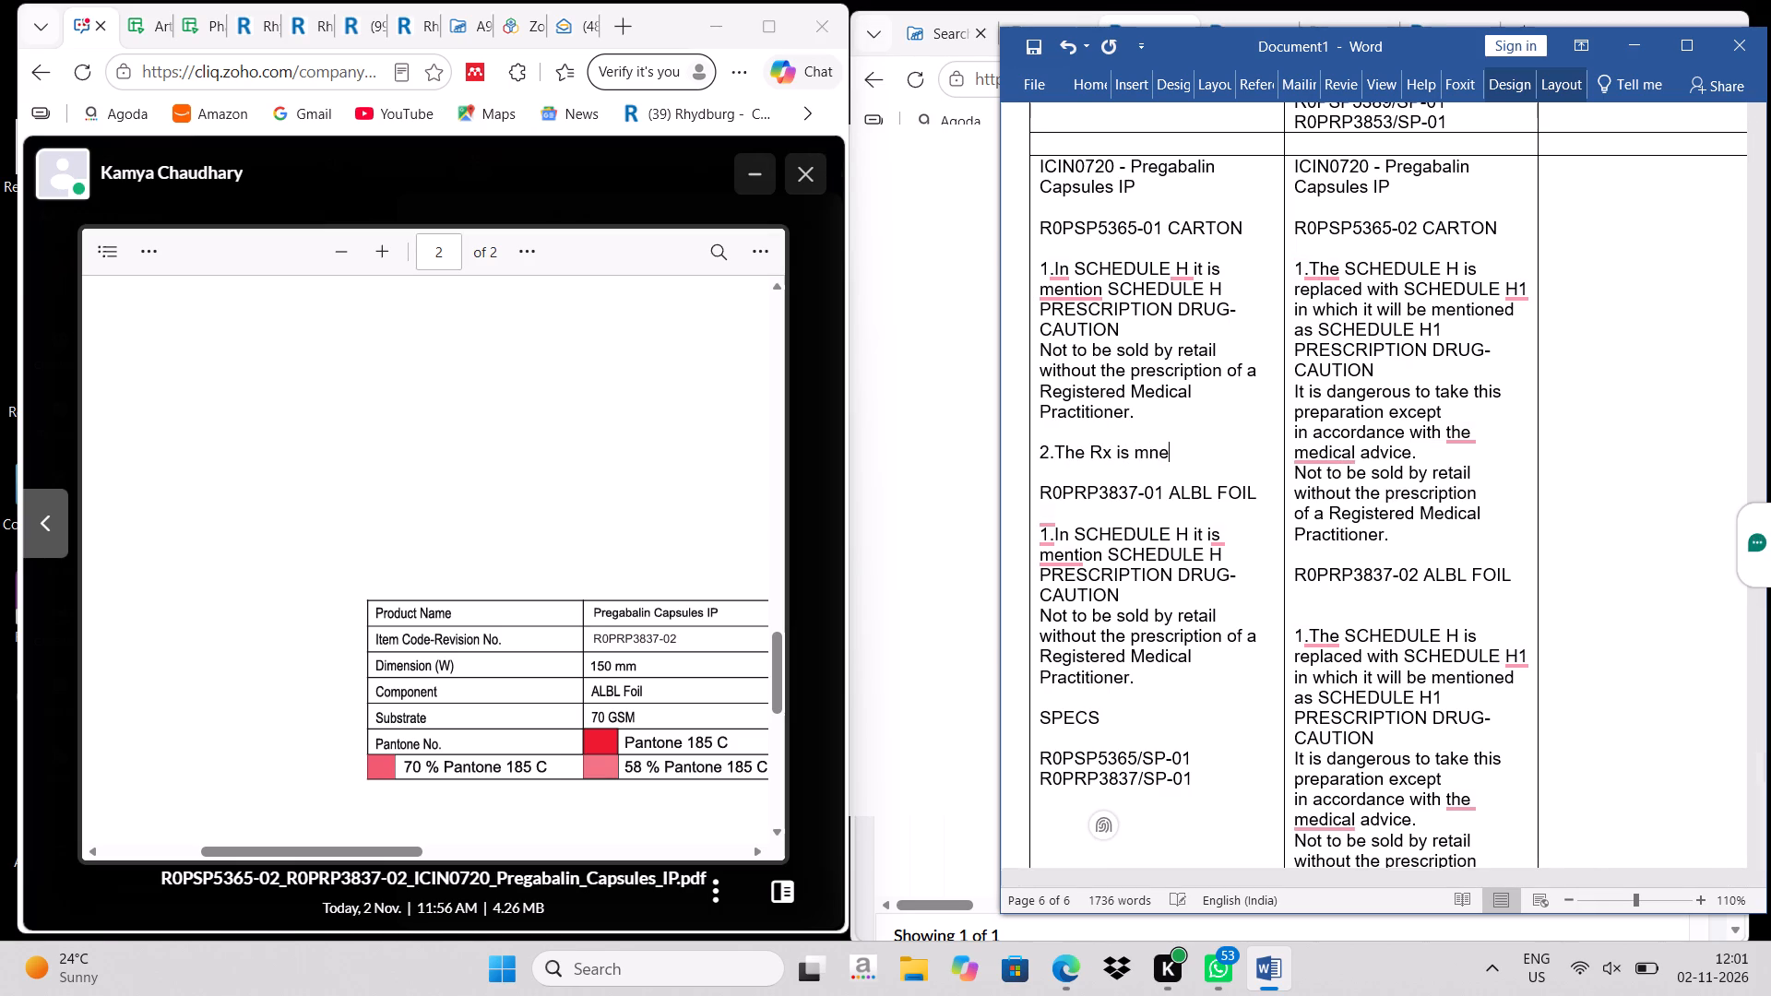
pyautogui.press('BackSpace')
pyautogui.press('BackSpace')
pyautogui.write('ention in')
pyautogui.press('space')
pyautogui.hotkey('shift', 'k')
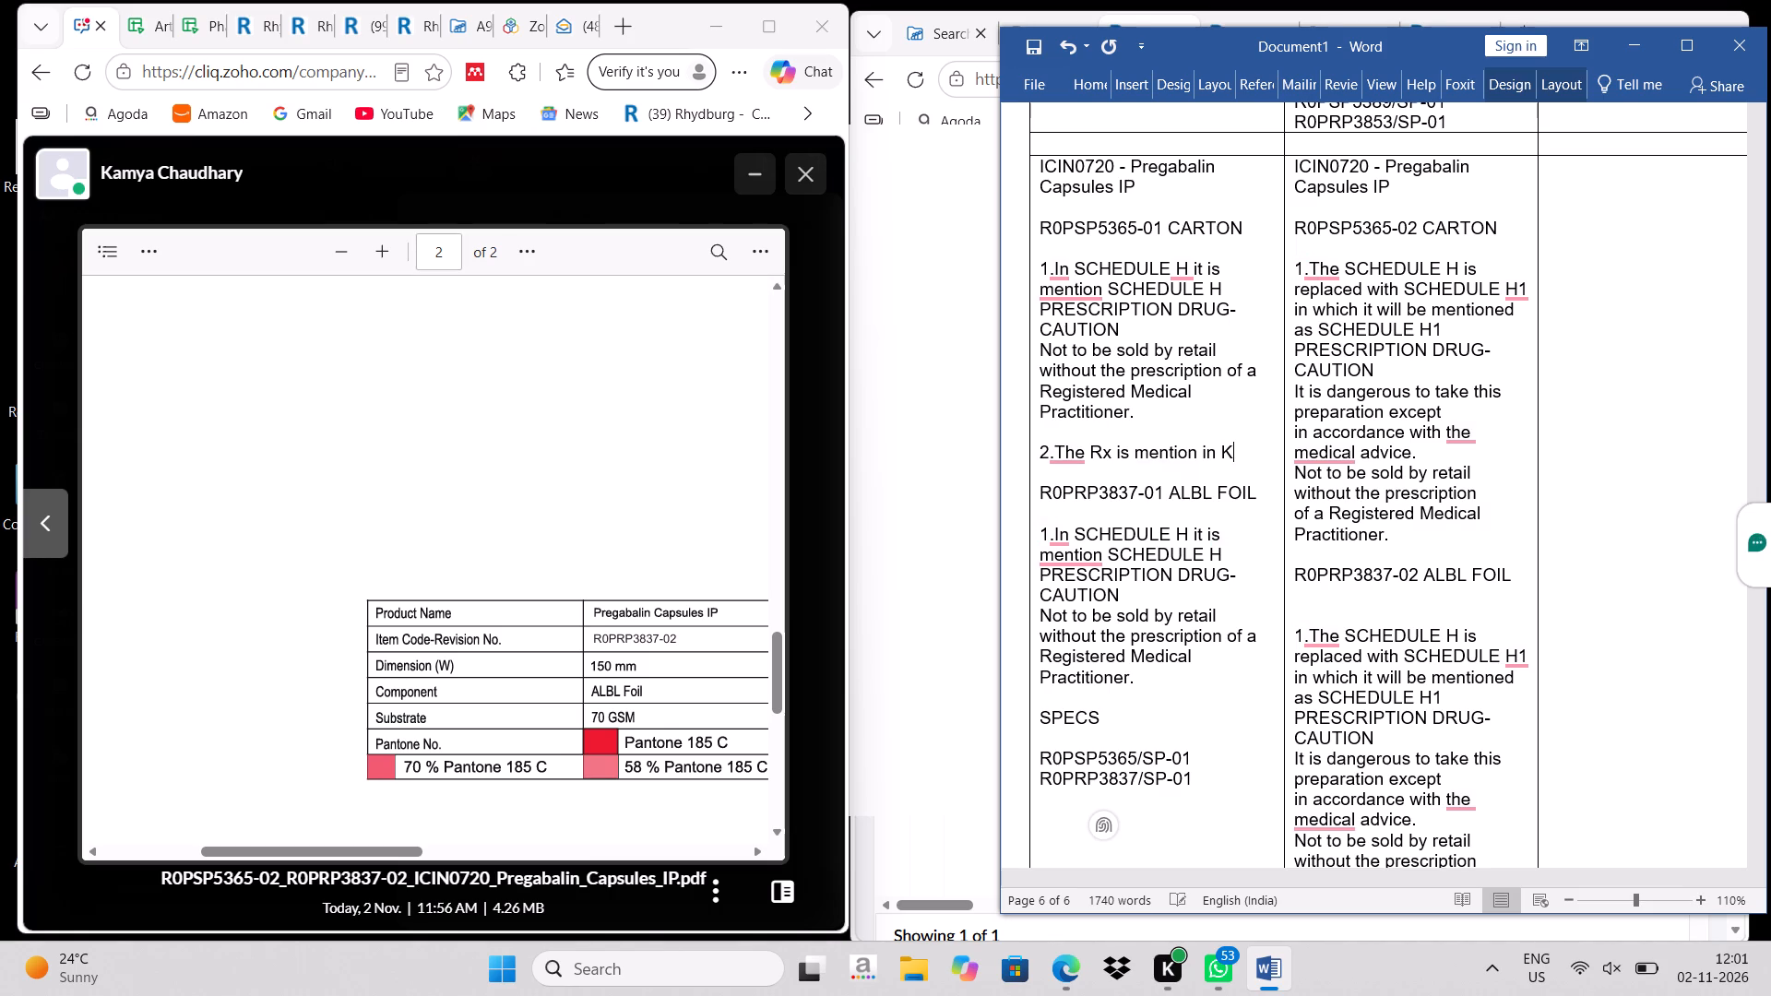
pyautogui.write('-100')
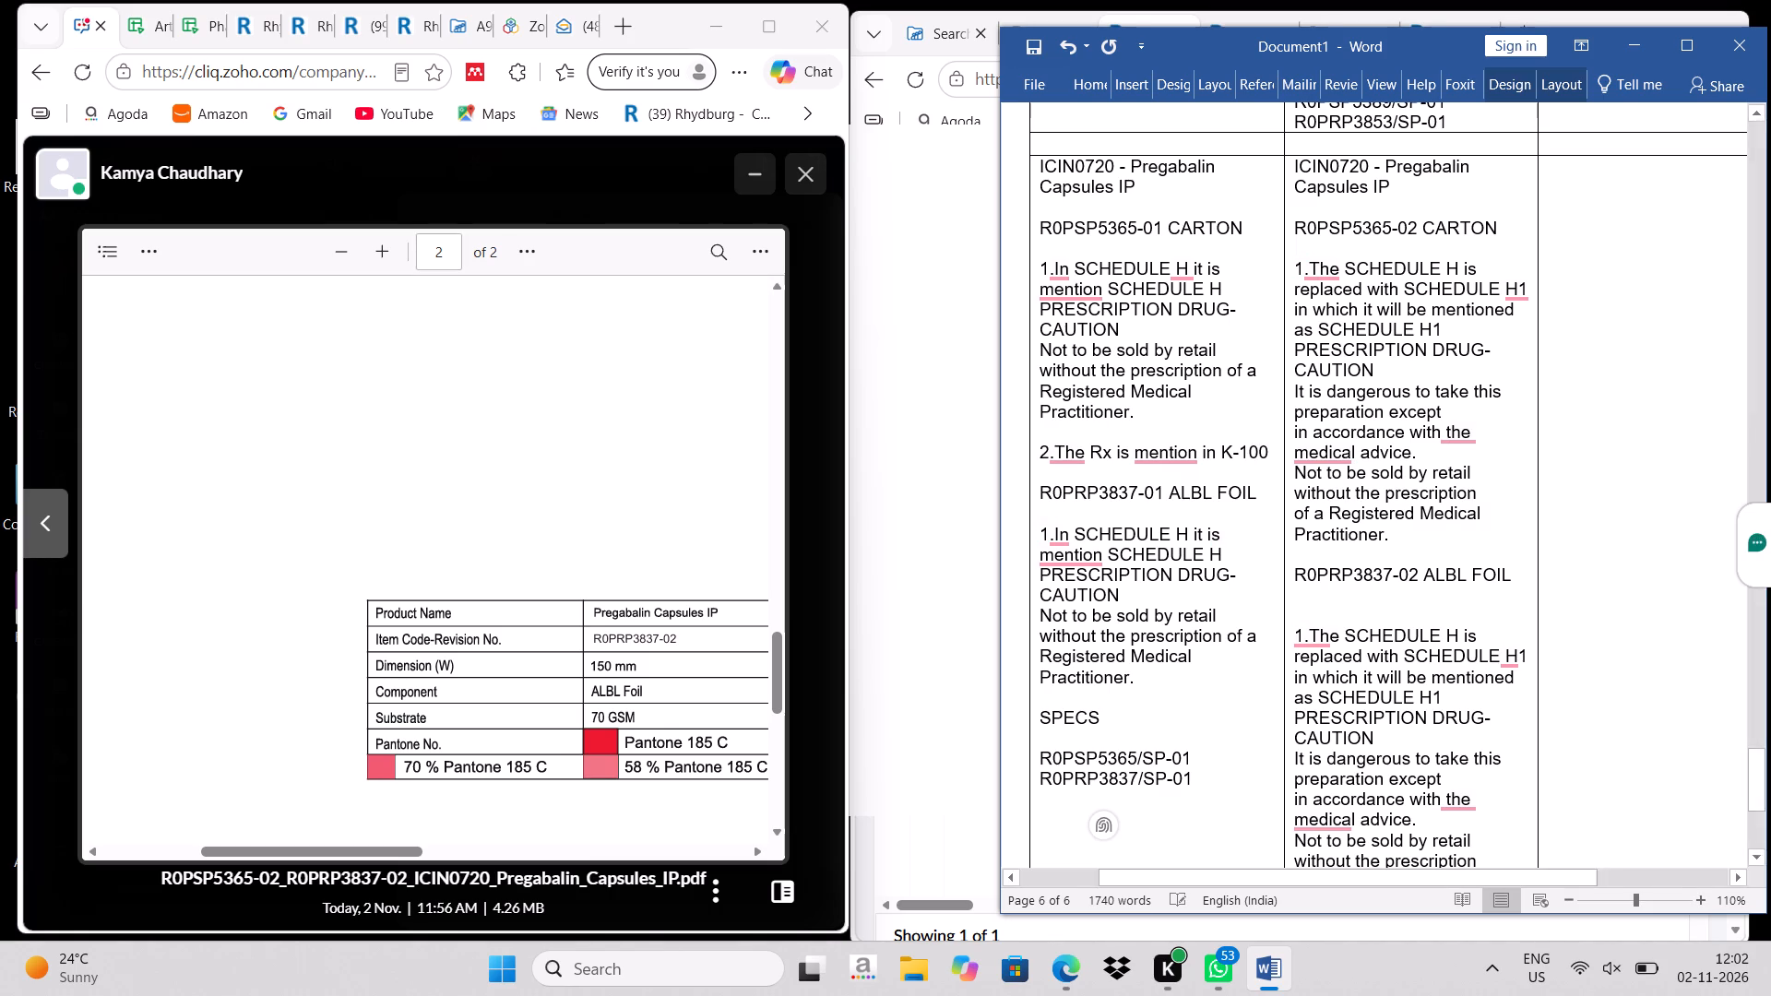
# Consult the artwork PDF and add "2.The Rx is mention in PANTONE Black C" below the R0PRP3837-01 ALBL FOIL text, leaving a blank line before SPECS.
pyautogui.scroll(14, 593, 527)
pyautogui.hscroll(-2, 593, 527)
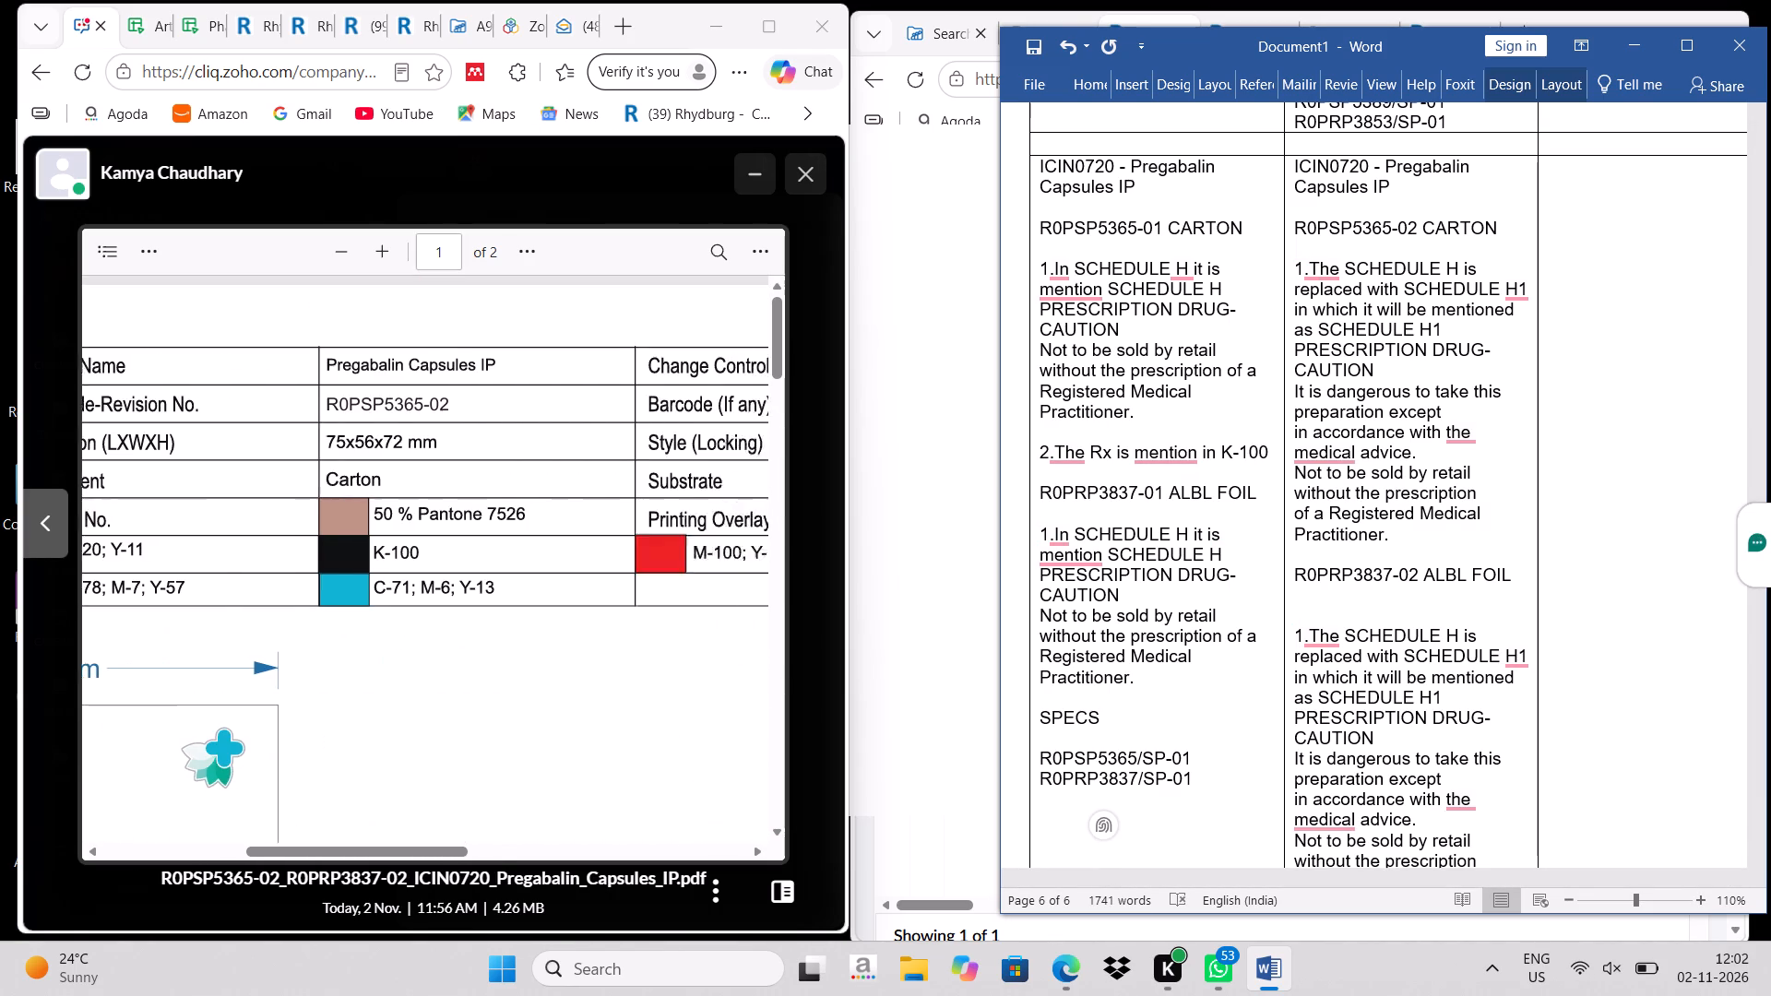
pyautogui.hscroll(-1, 593, 527)
pyautogui.scroll(-10, 593, 527)
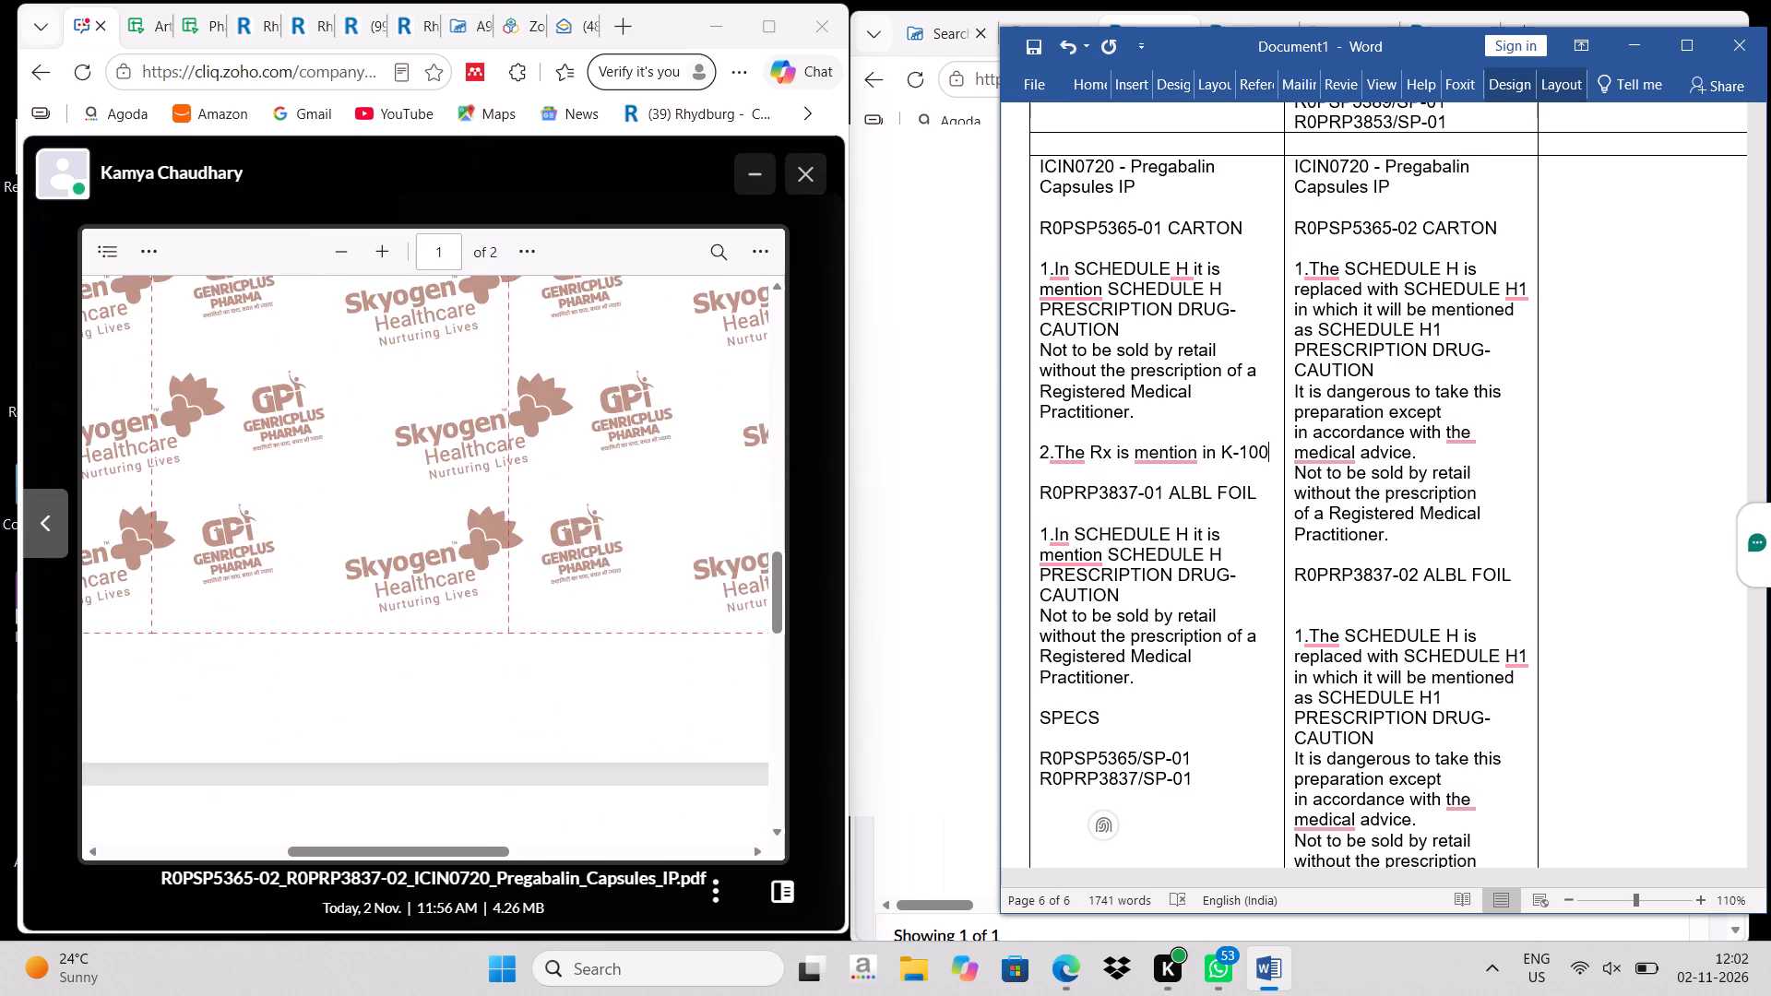
pyautogui.scroll(-5, 593, 527)
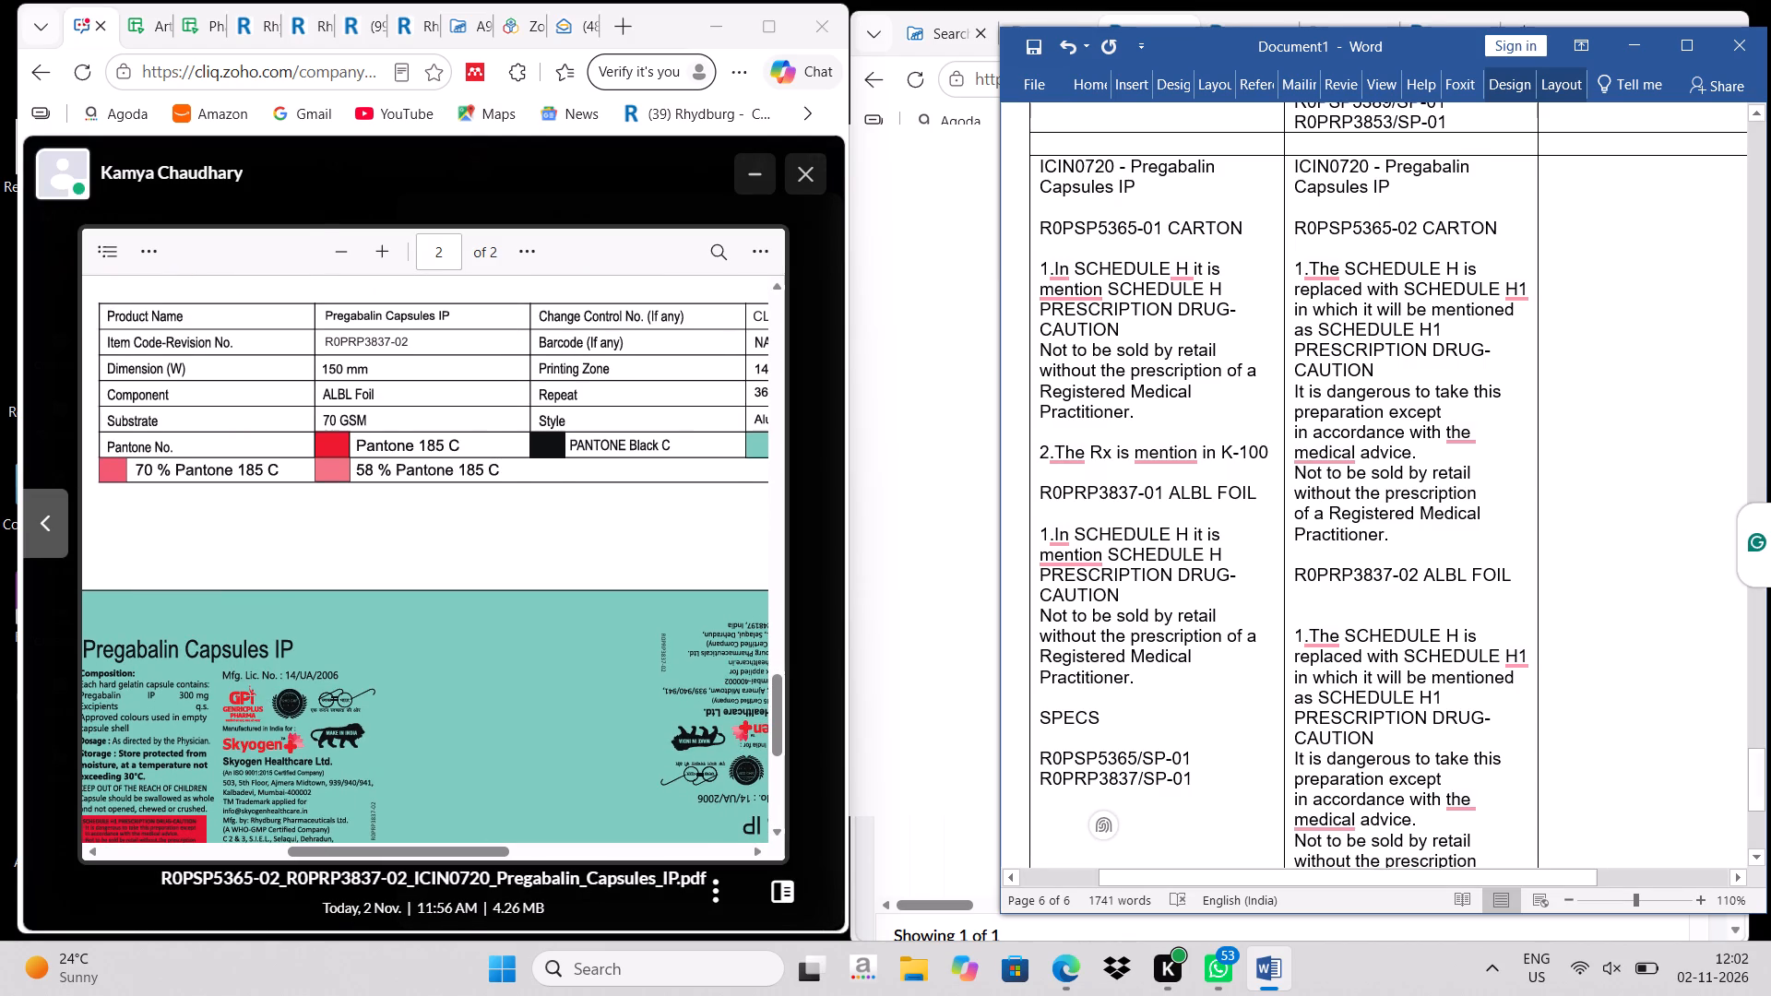
pyautogui.click(1143, 692)
pyautogui.press('Return')
pyautogui.write('2.')
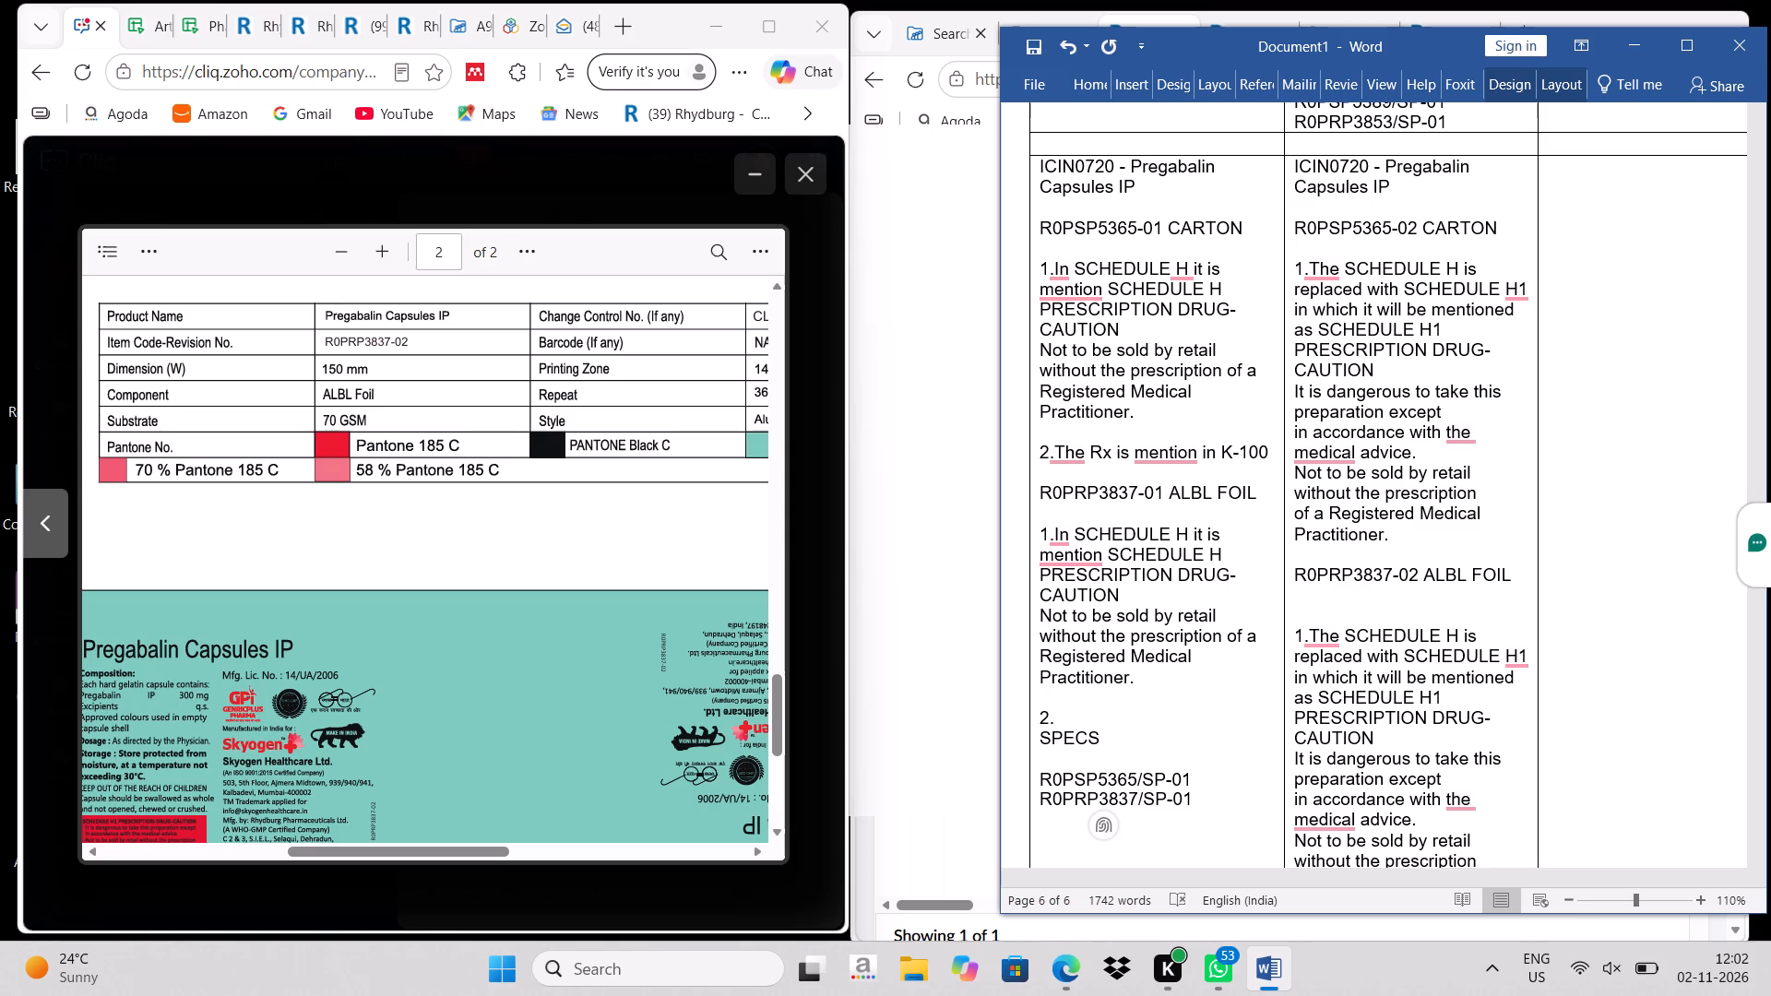
pyautogui.write('Th')
pyautogui.write('e')
pyautogui.press('space')
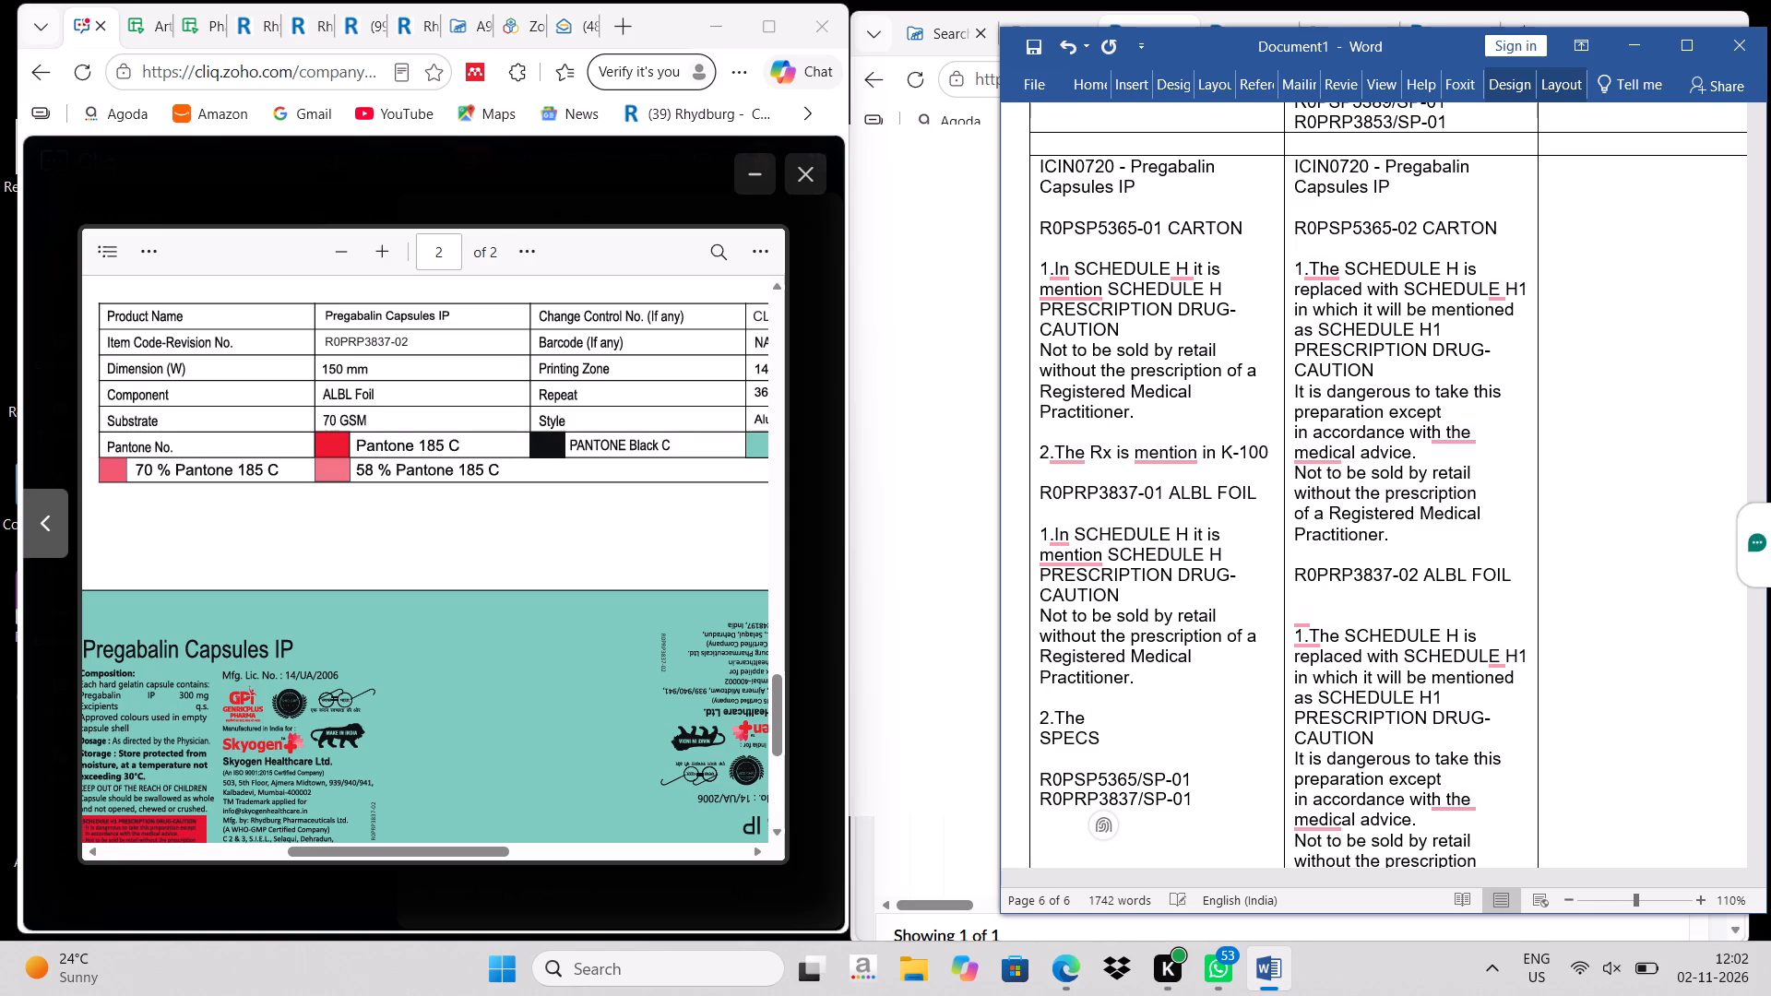
pyautogui.hscroll(1, 501, 767)
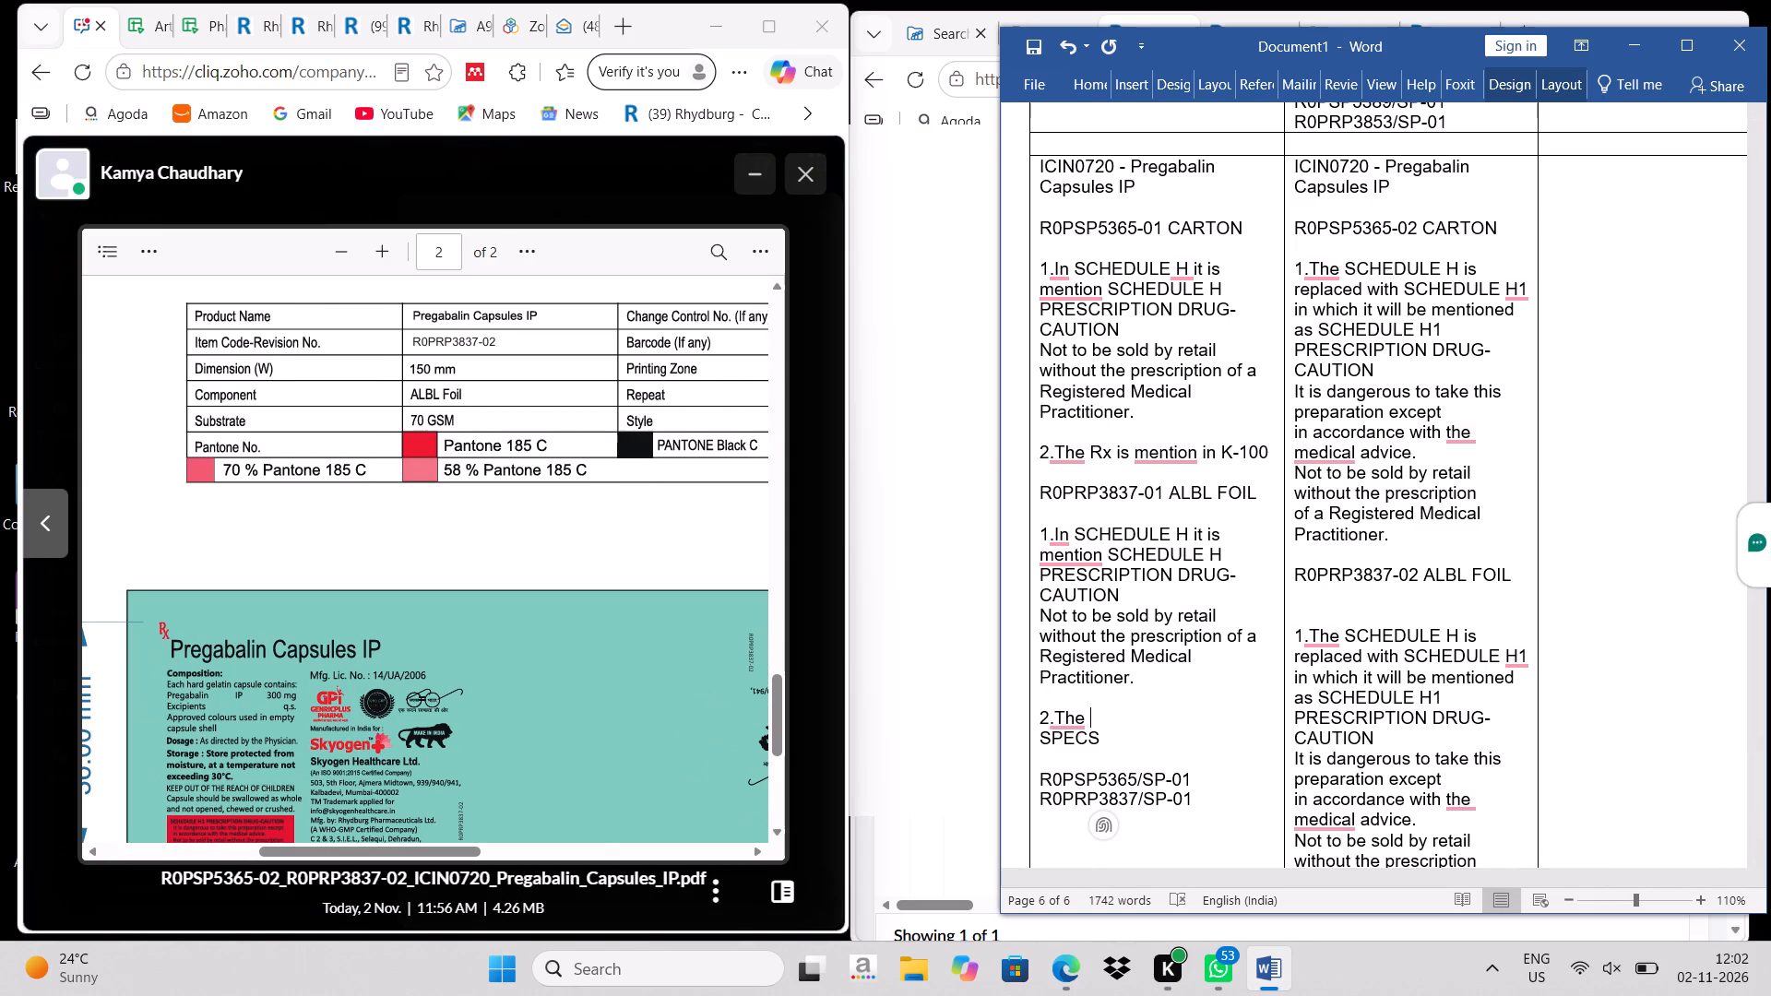
pyautogui.hscroll(1, 501, 767)
pyautogui.write('Rx')
pyautogui.press('space')
pyautogui.write('is mention in')
pyautogui.press('space')
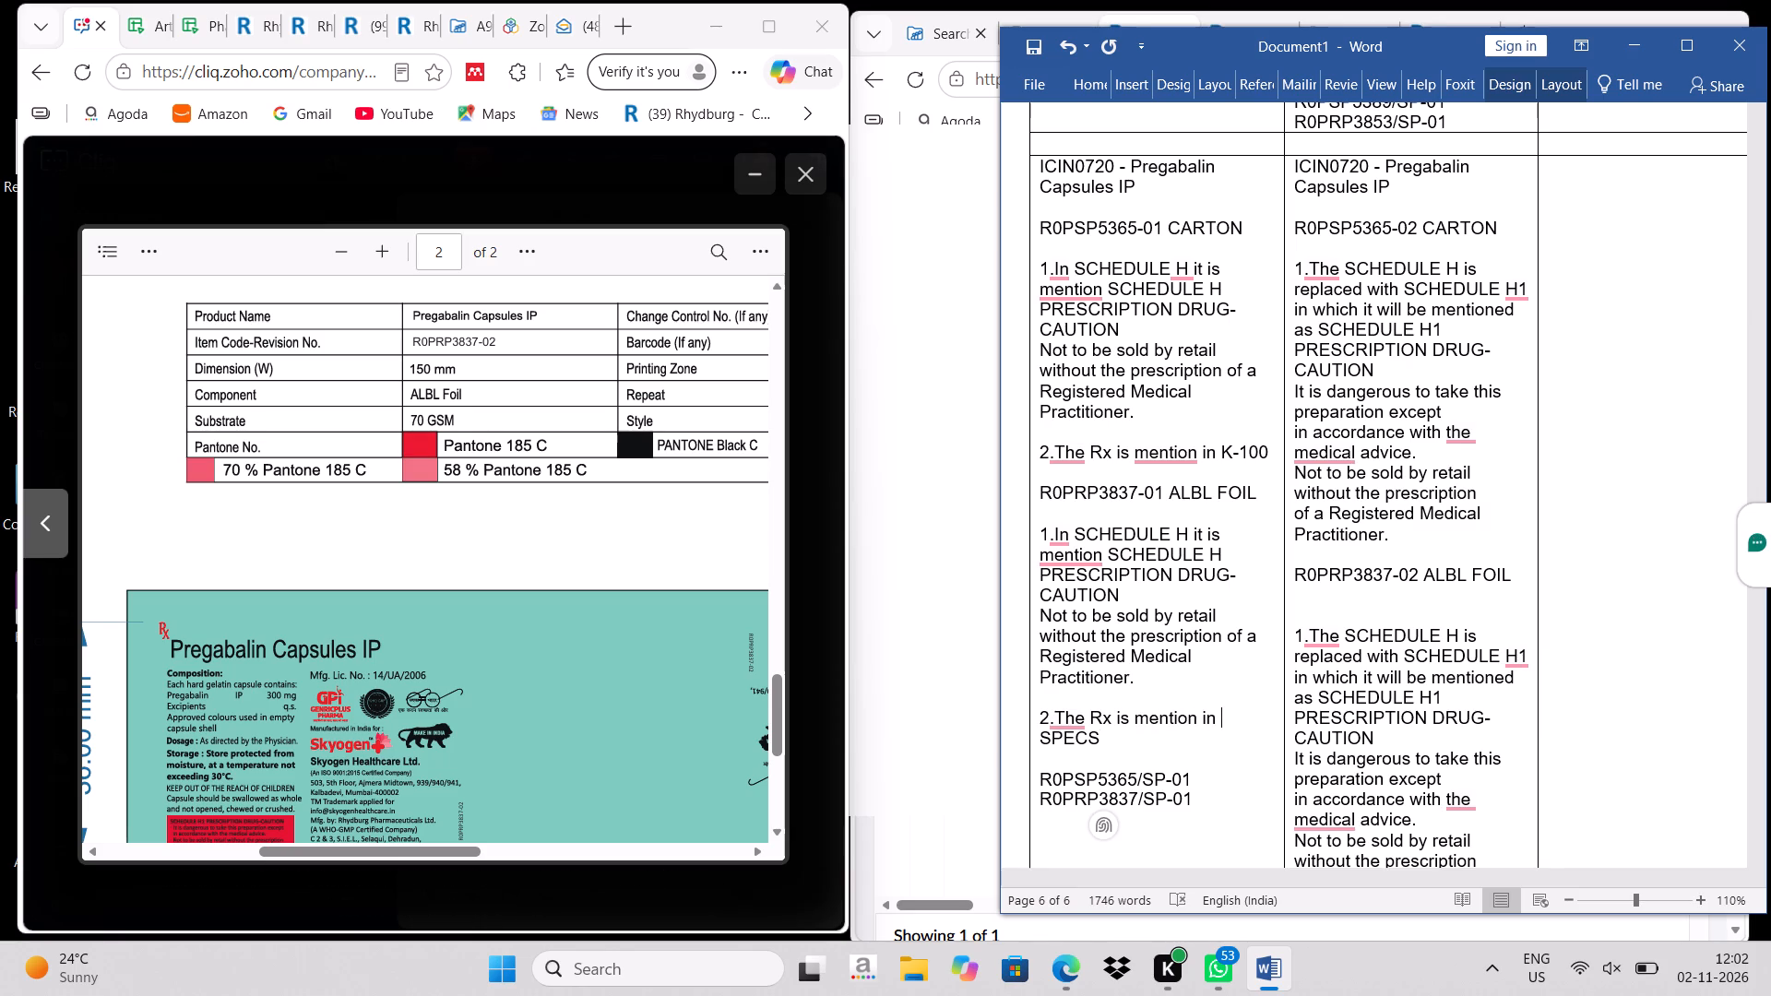
pyautogui.write('NTONE')
pyautogui.press('space')
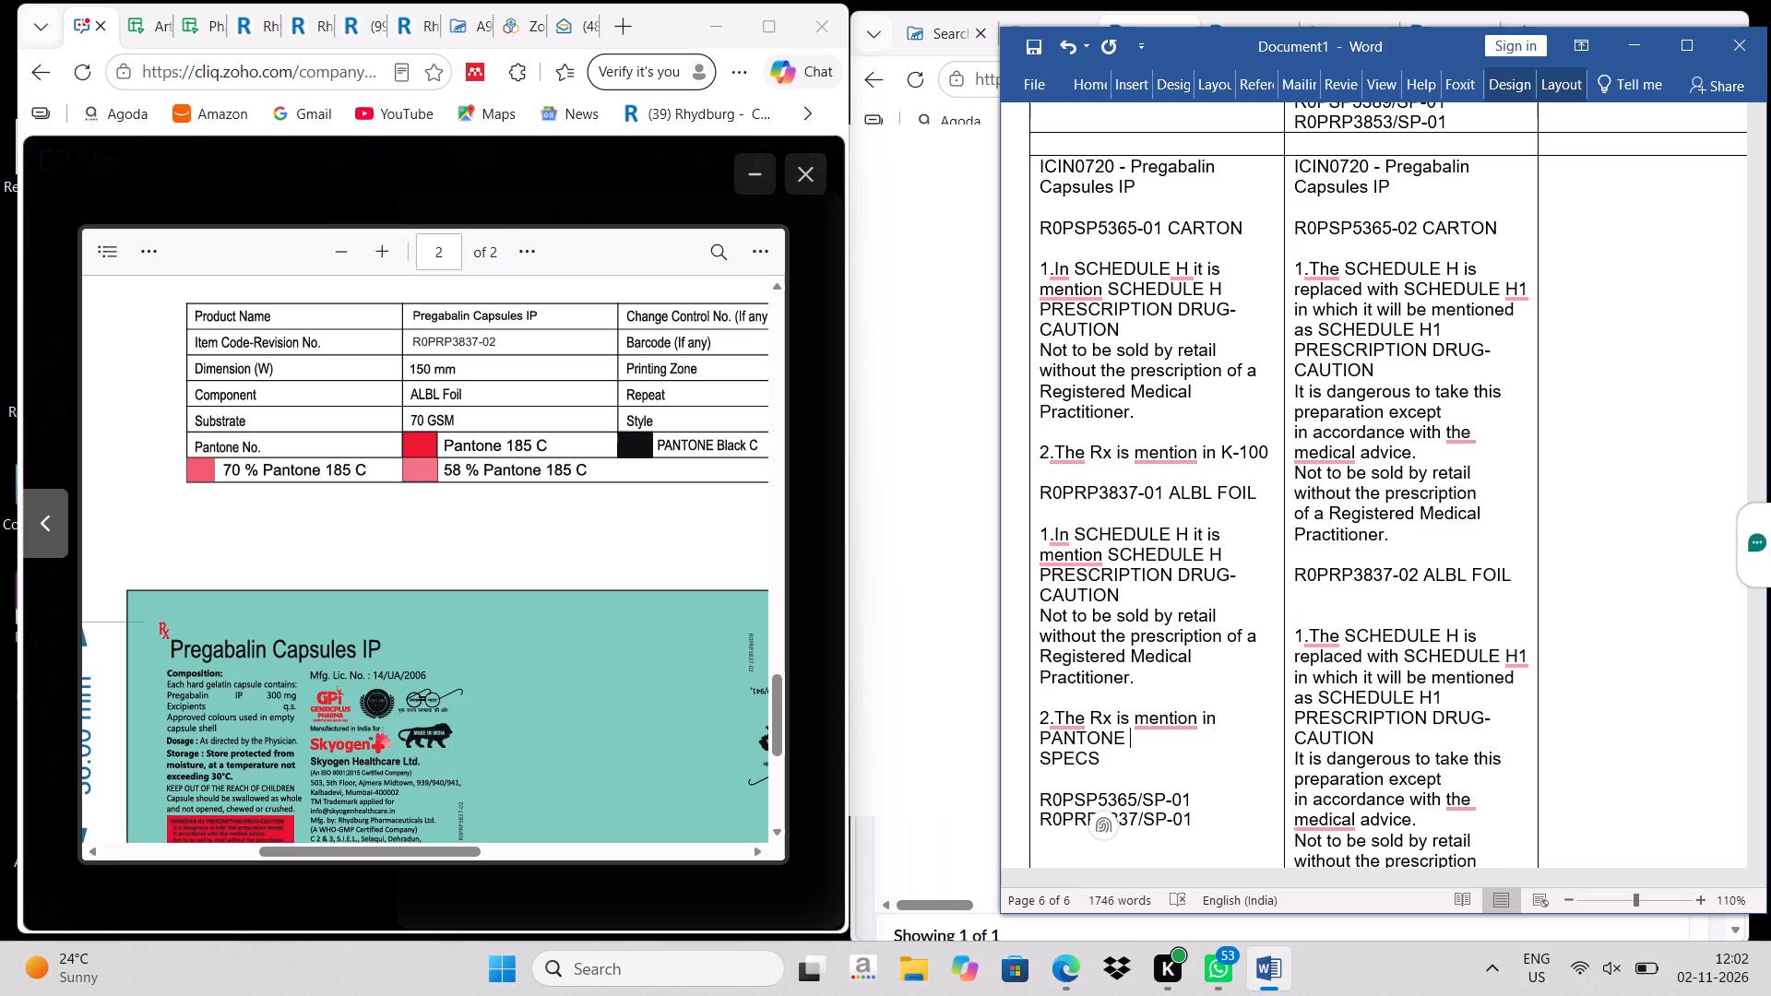
pyautogui.write('Black')
pyautogui.press('space')
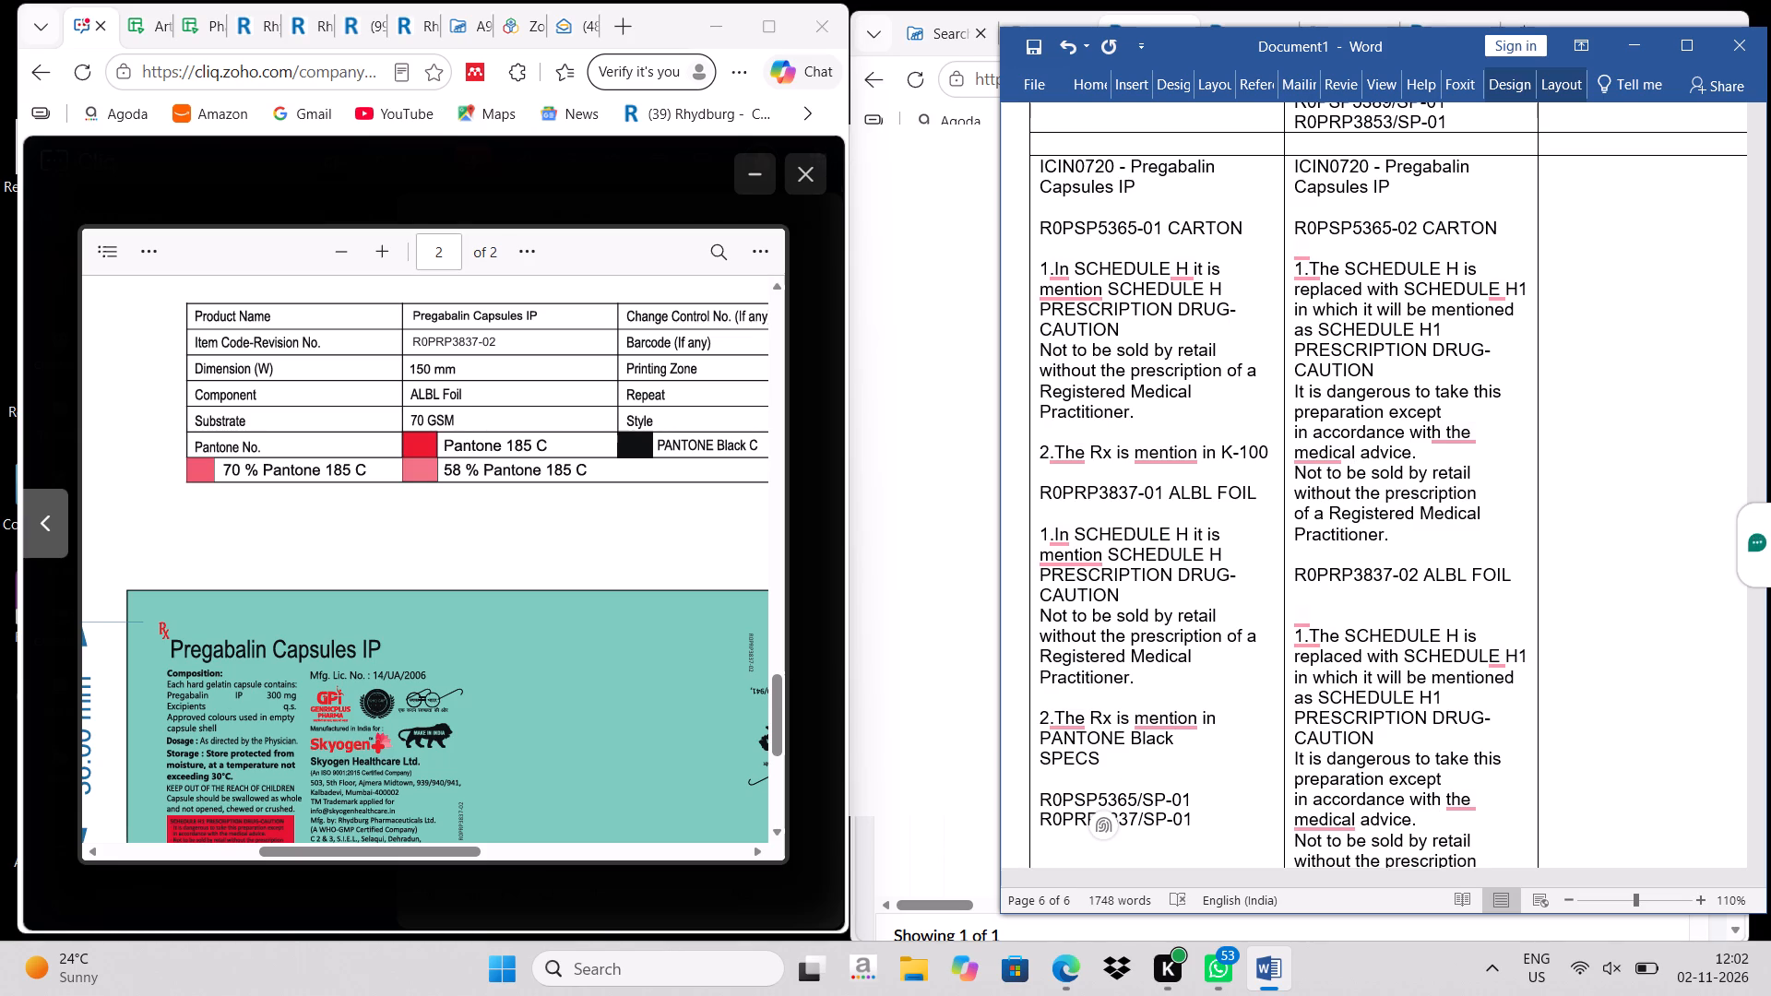
pyautogui.hotkey('shift', 'c')
pyautogui.press('Return')
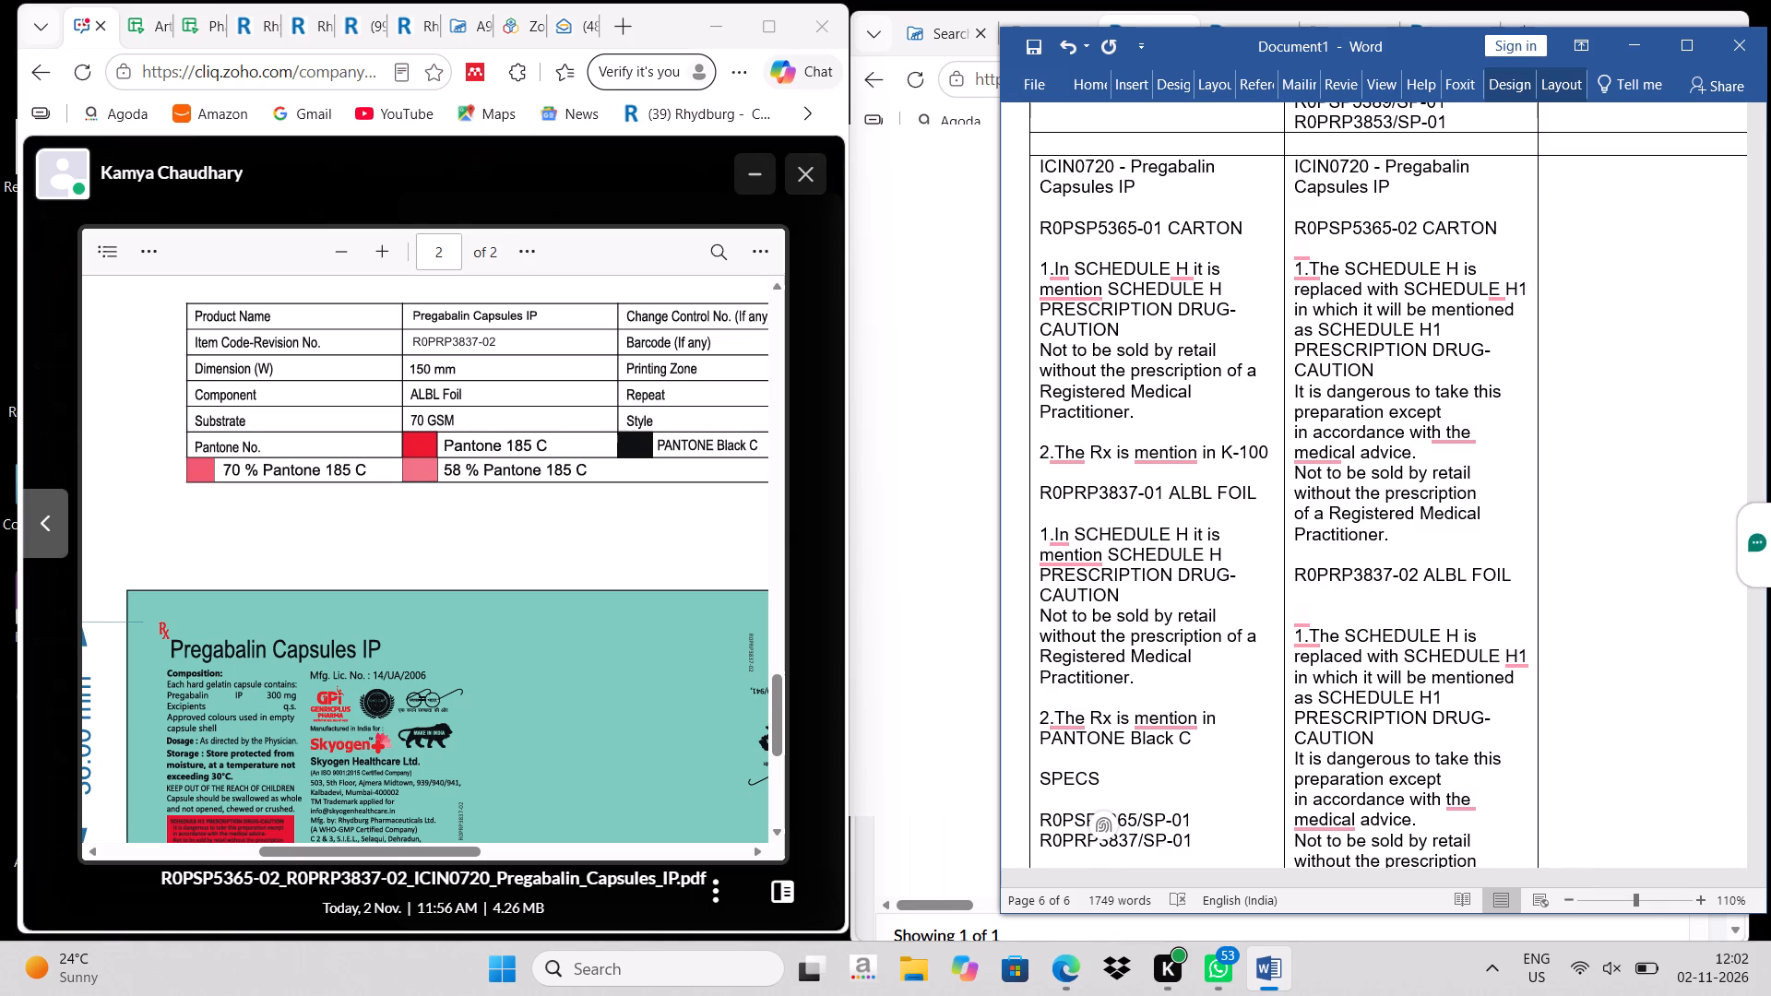
# Consult the artwork PDF's carton colours and add "2.The Rx will be mentioned in M-100;Y-100," below the R0PSP5365-02 CARTON text in the new state cell.
pyautogui.scroll(8, 559, 478)
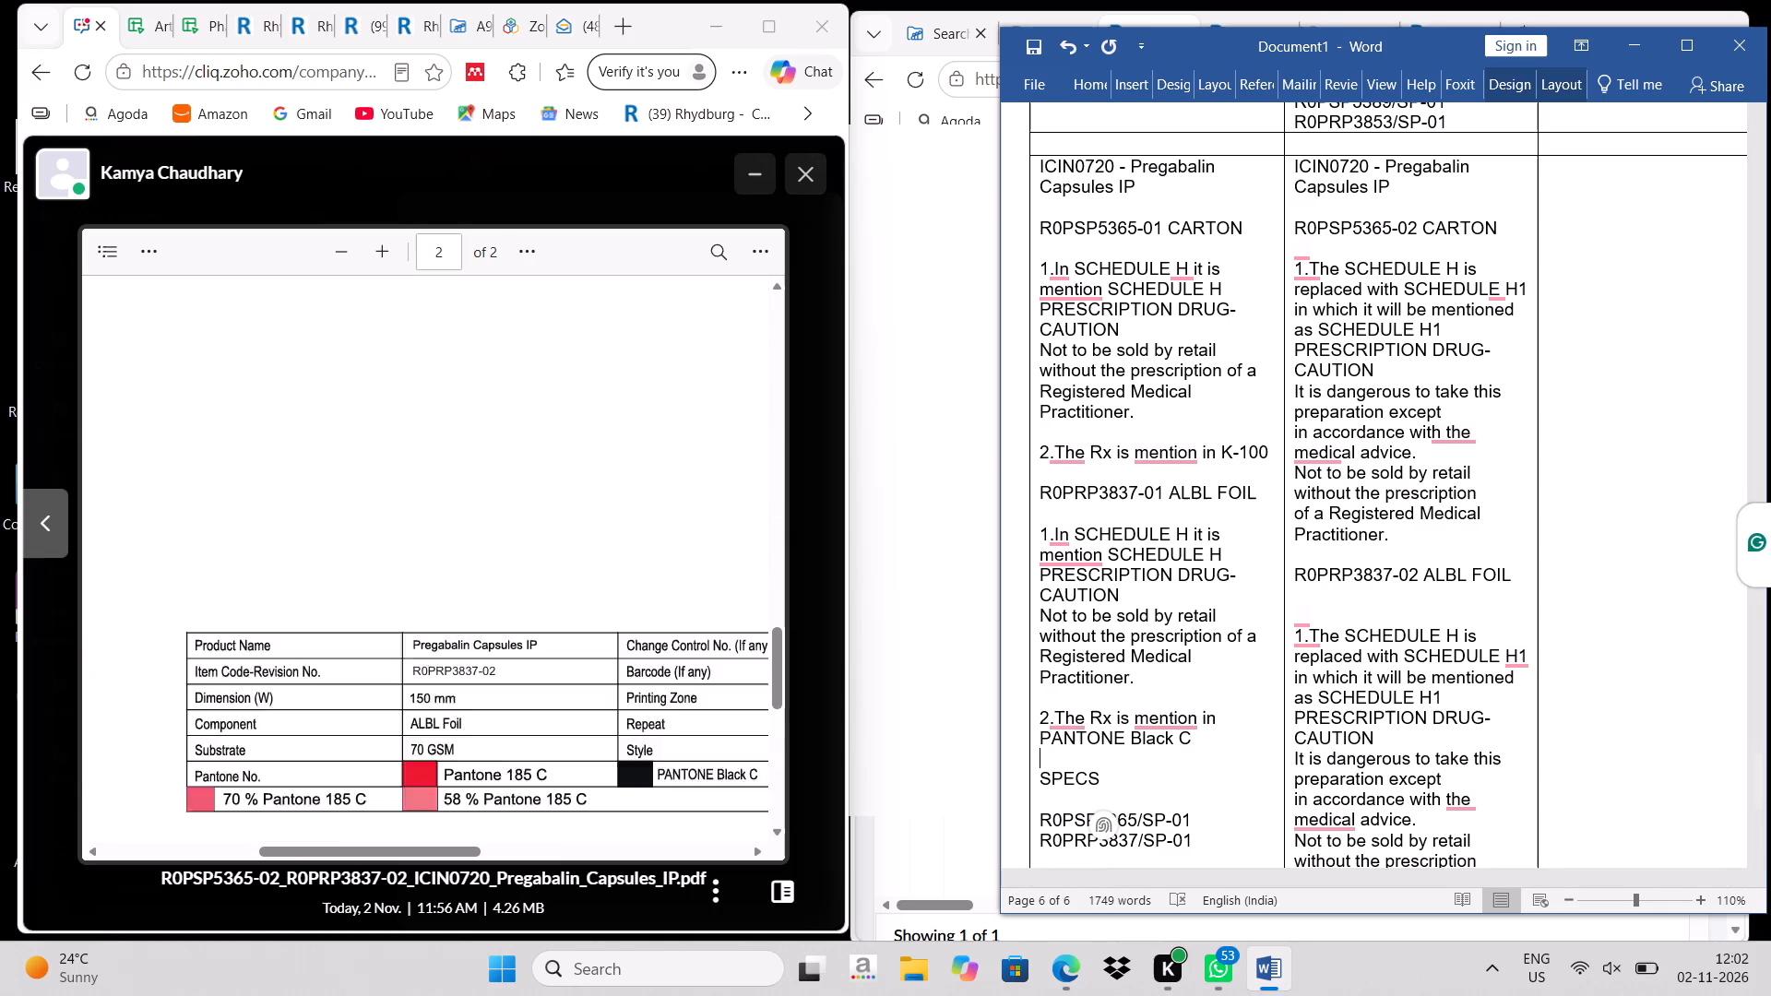
pyautogui.scroll(7, 559, 478)
pyautogui.hscroll(-3, 559, 478)
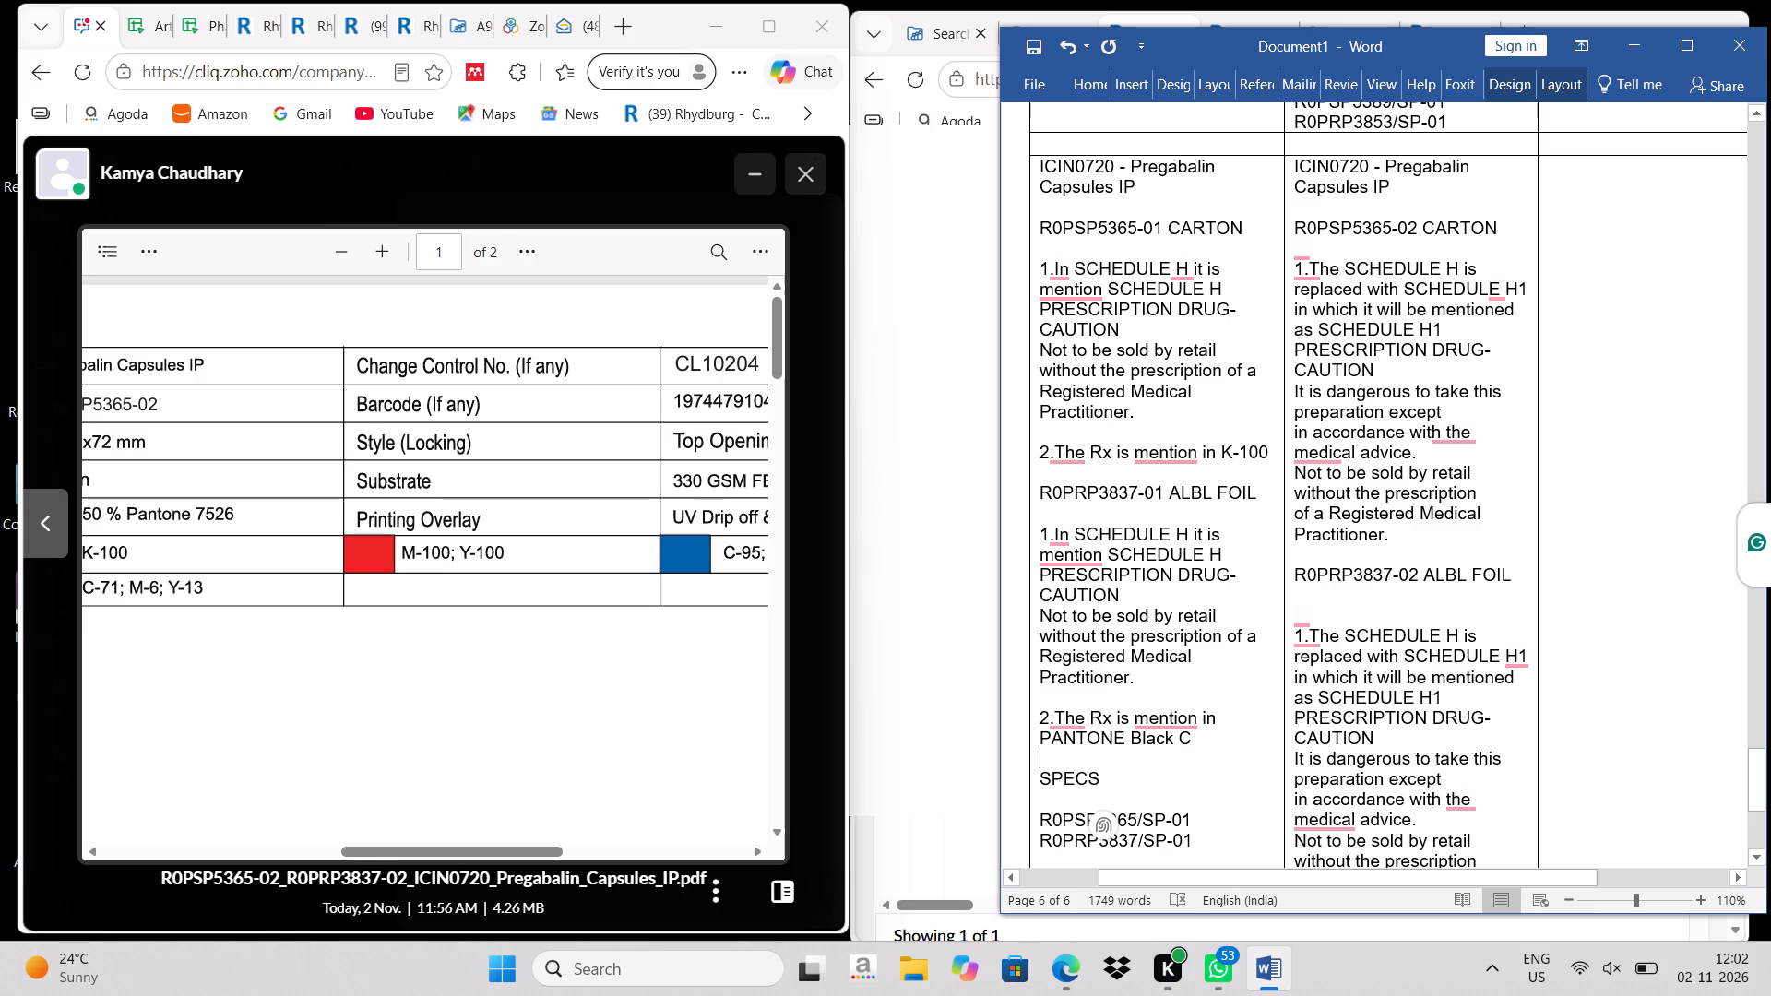
pyautogui.click(1411, 535)
pyautogui.press('Return')
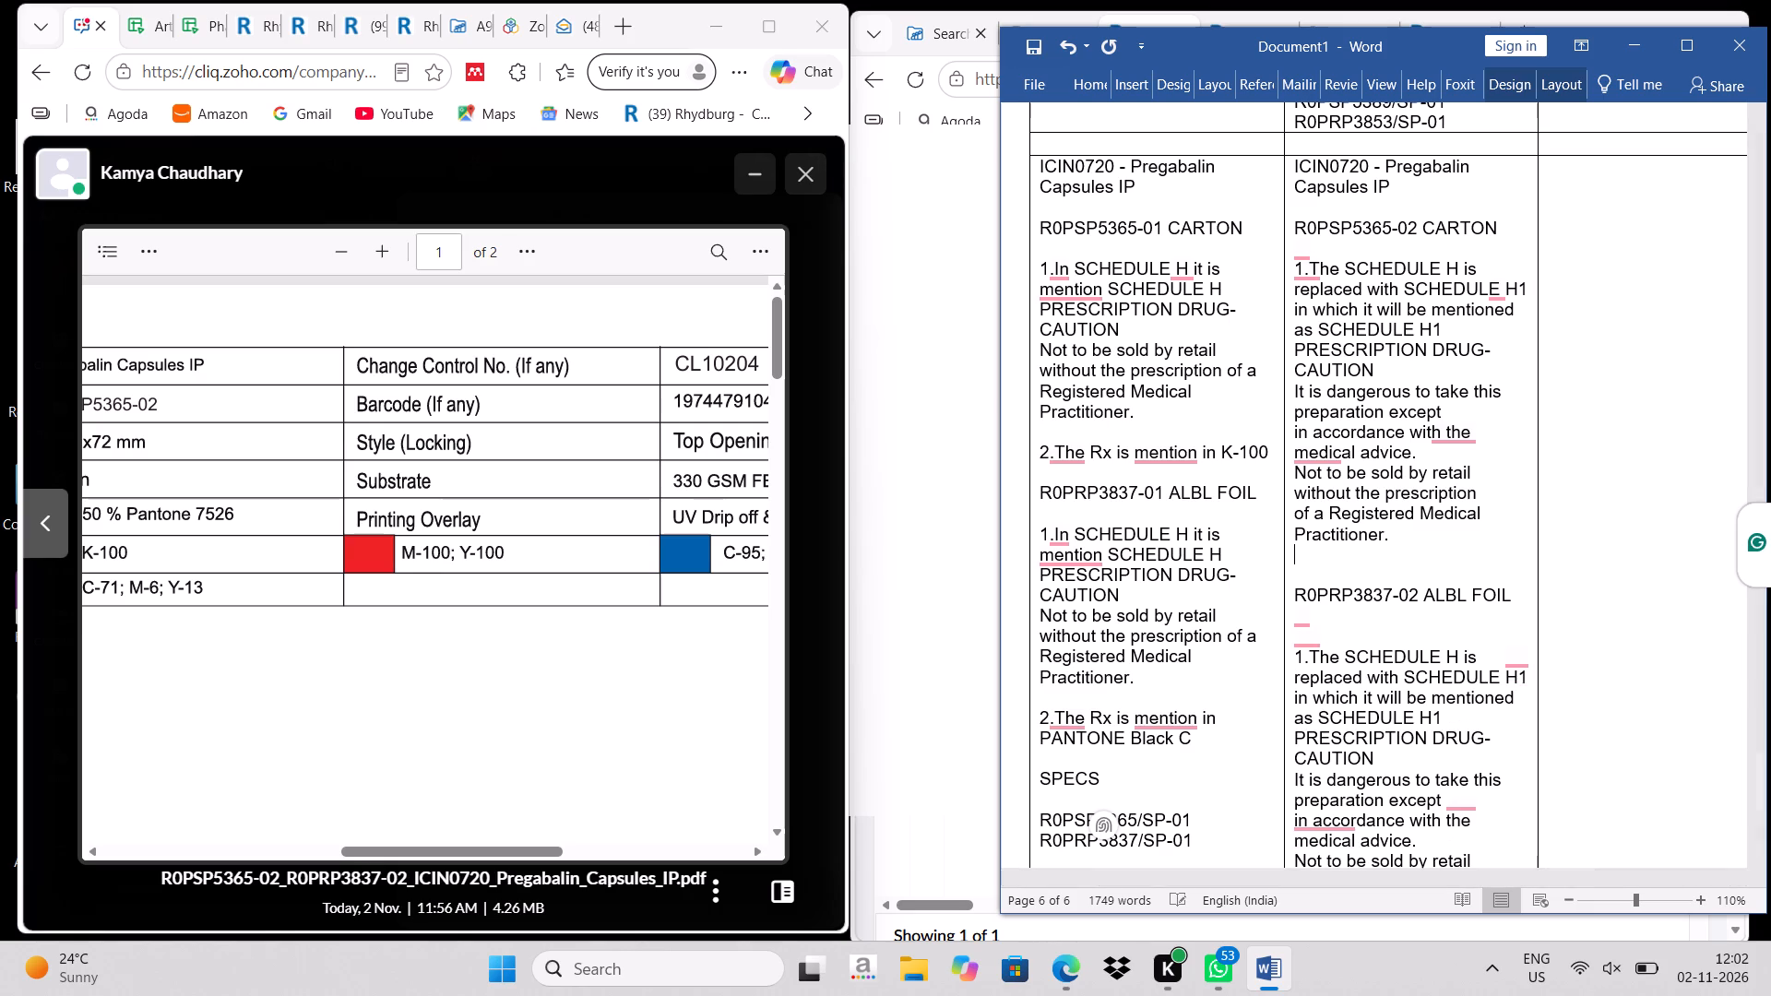
pyautogui.press('Return')
pyautogui.write('2.')
pyautogui.write('The Rx will be mentioned')
pyautogui.press('space')
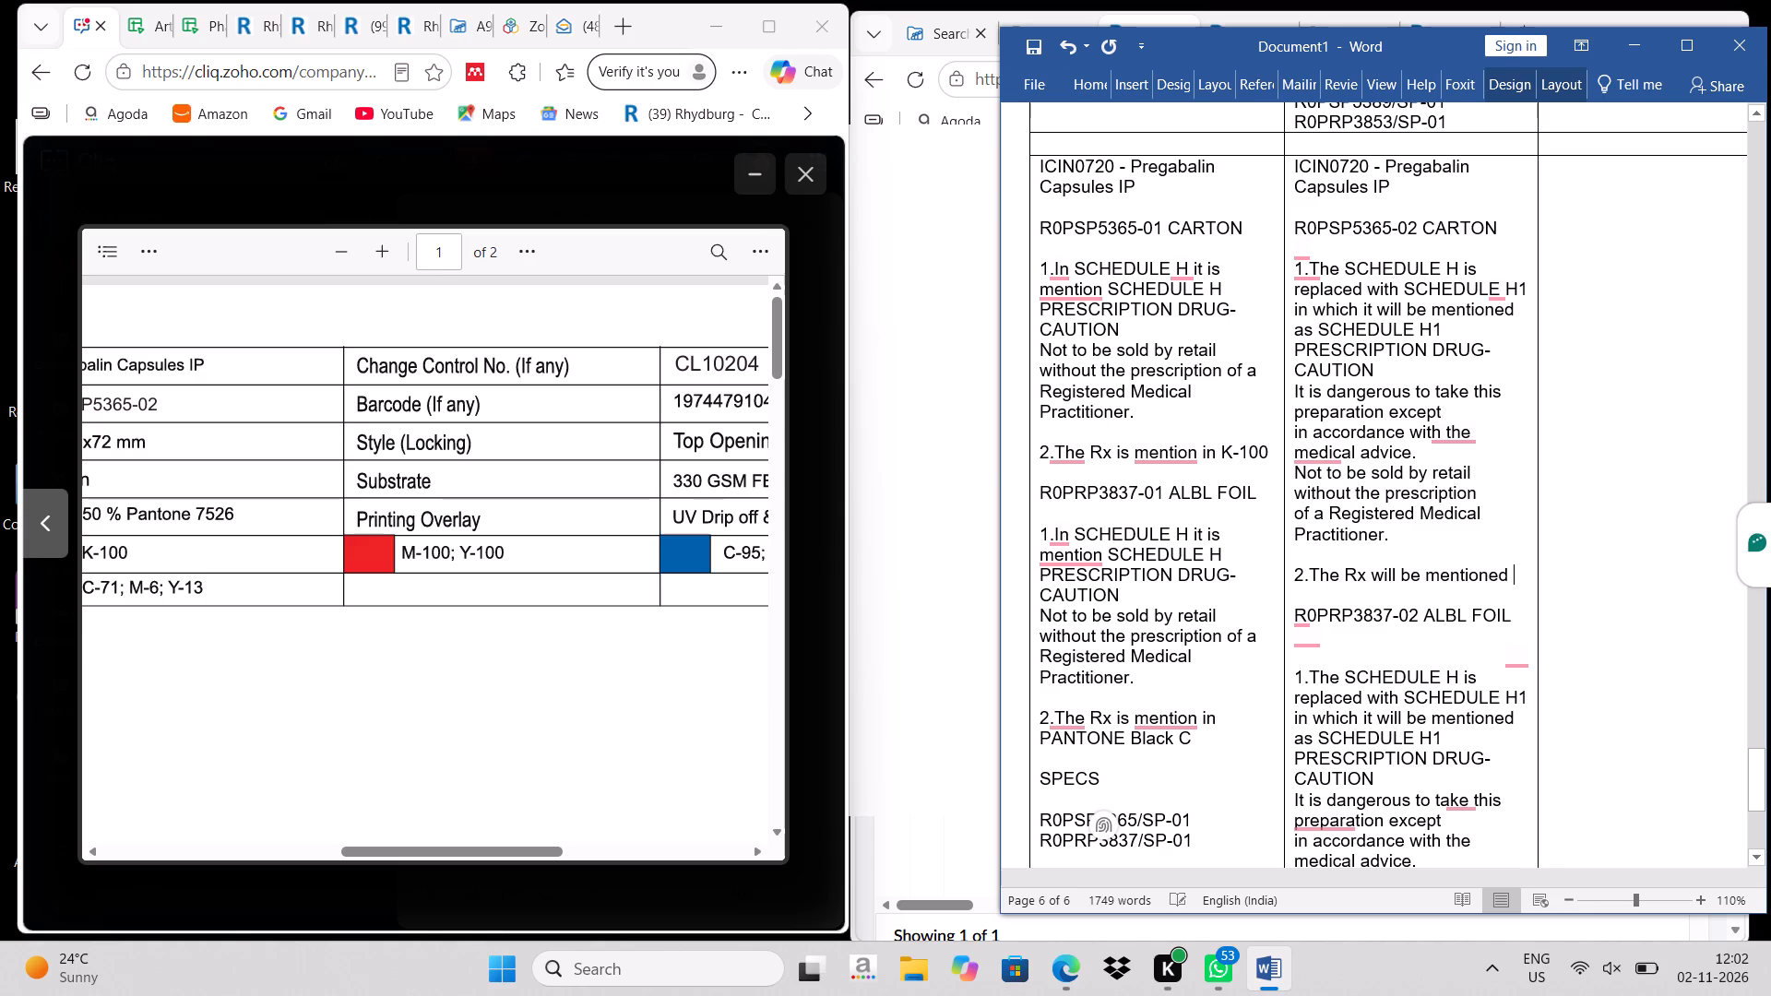
pyautogui.write('in')
pyautogui.press('space')
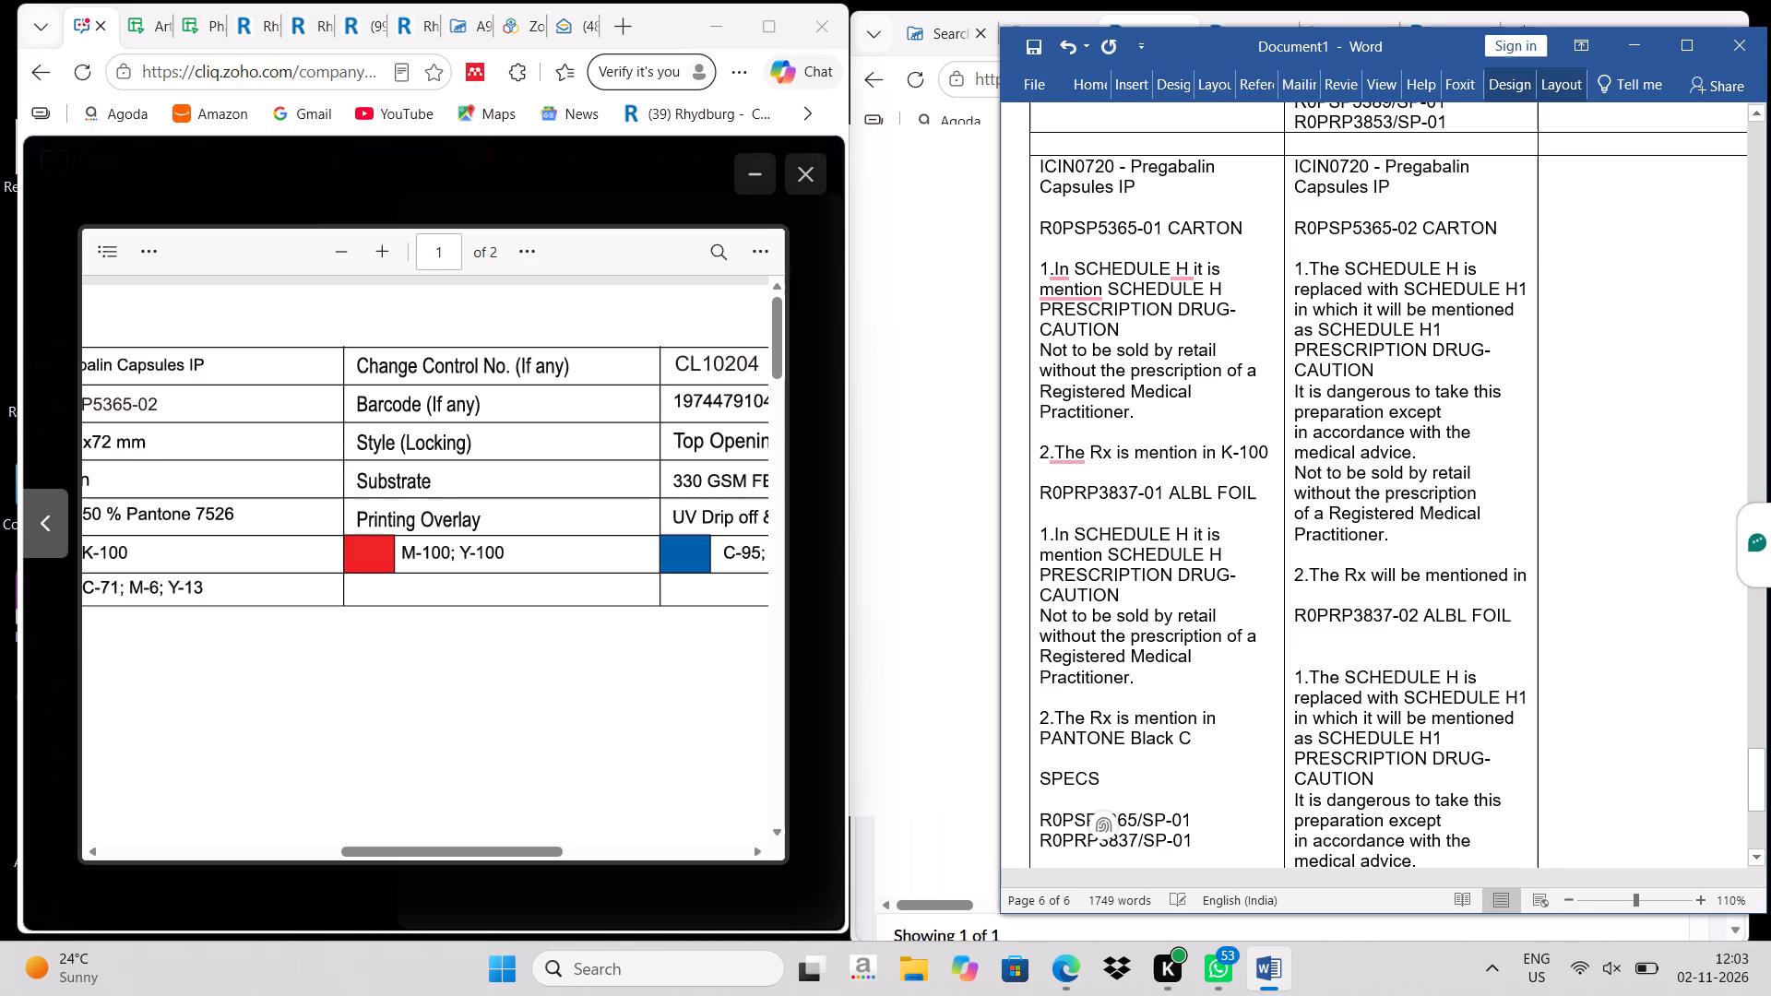
pyautogui.write('M-')
pyautogui.write('100')
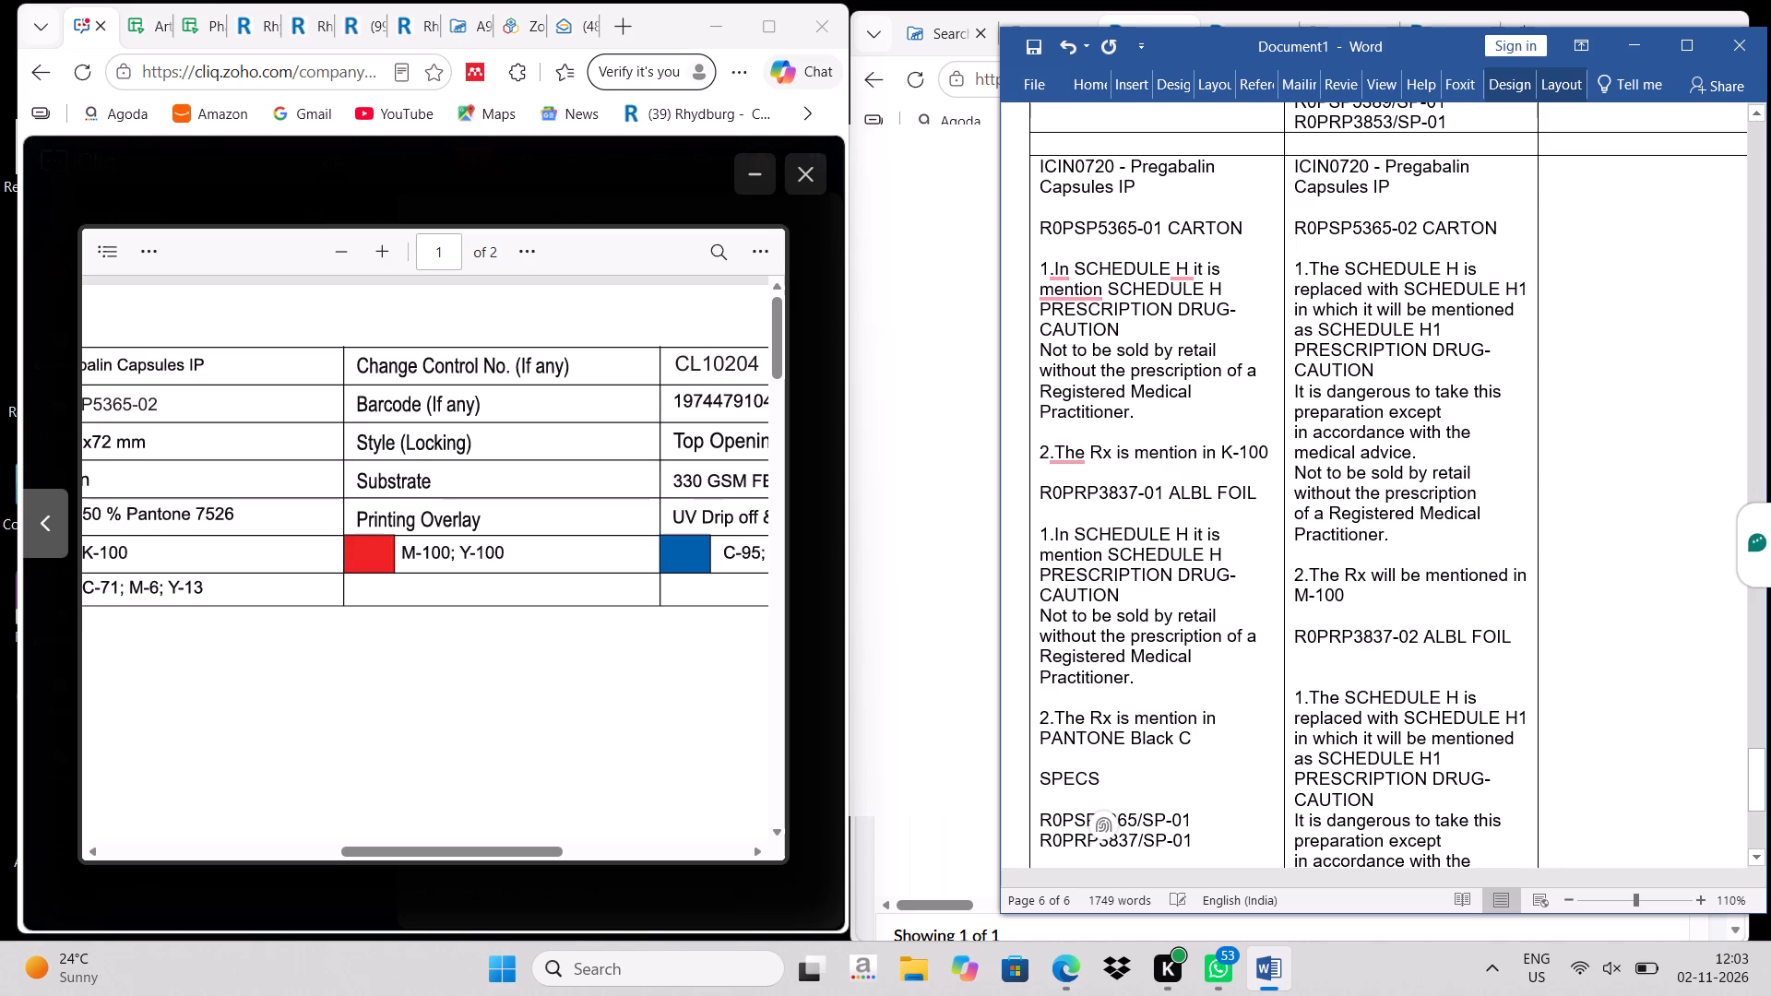
pyautogui.hotkey('shift', ':')
pyautogui.press('BackSpace')
pyautogui.press(';')
pyautogui.write('Y-100')
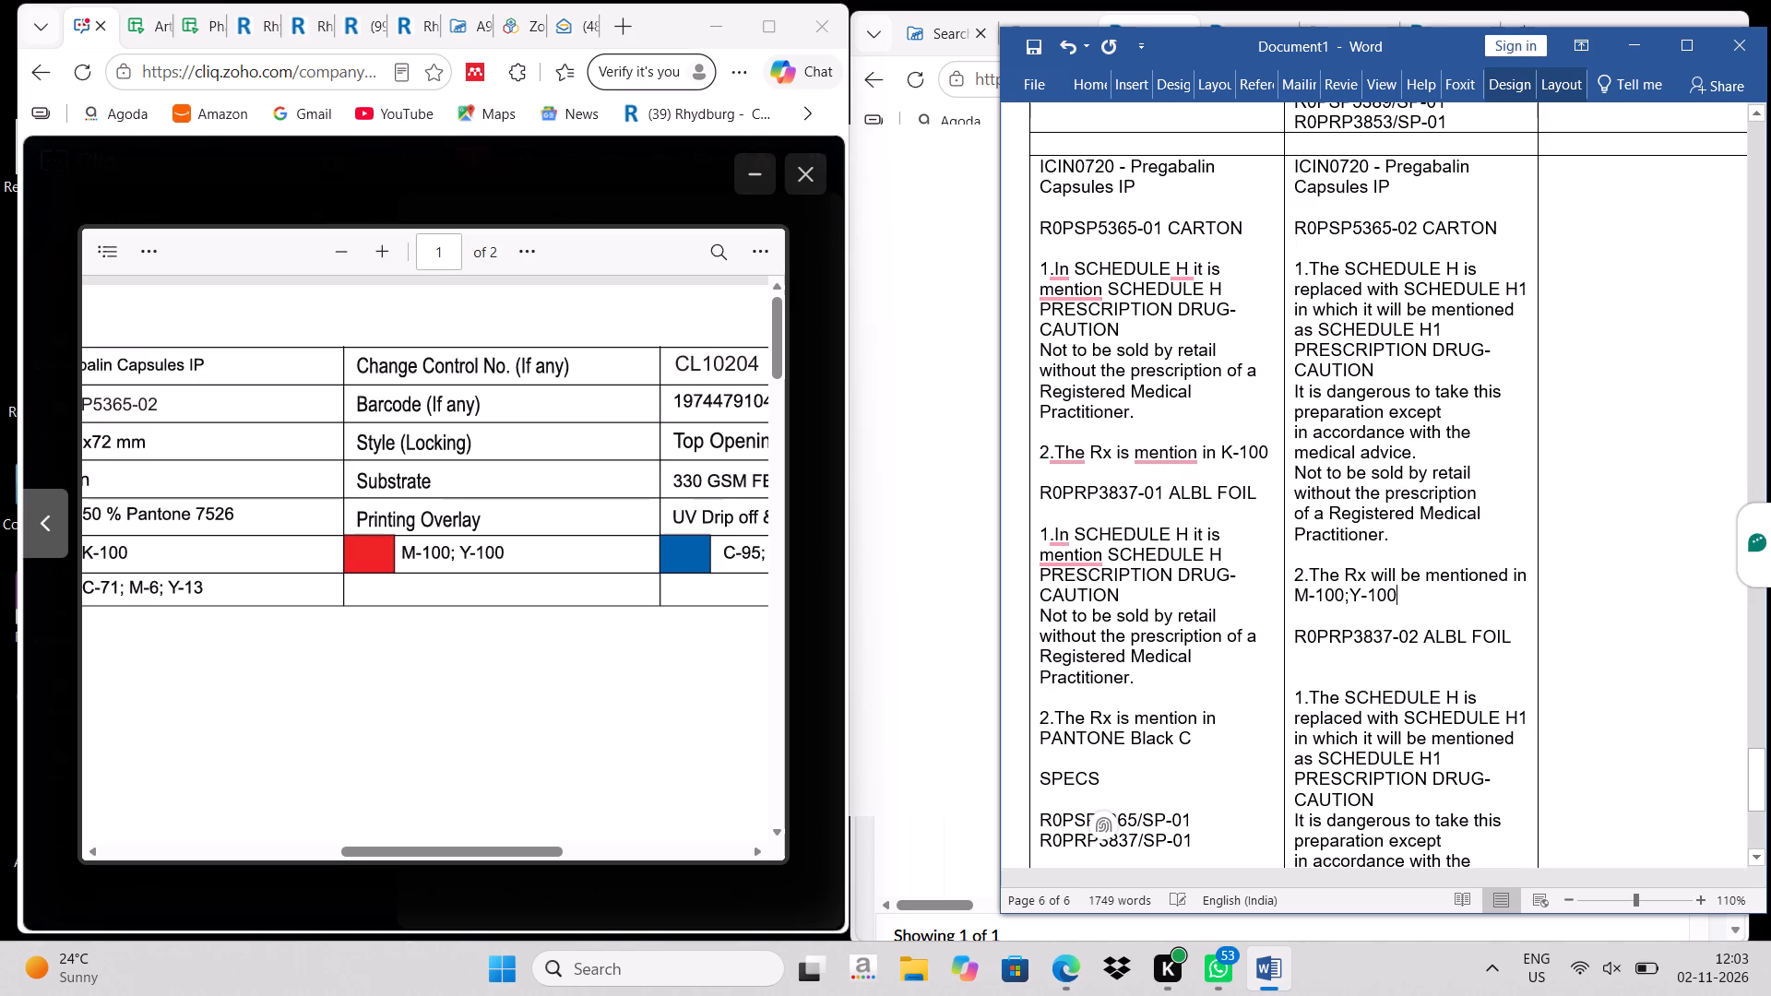
pyautogui.press(',')
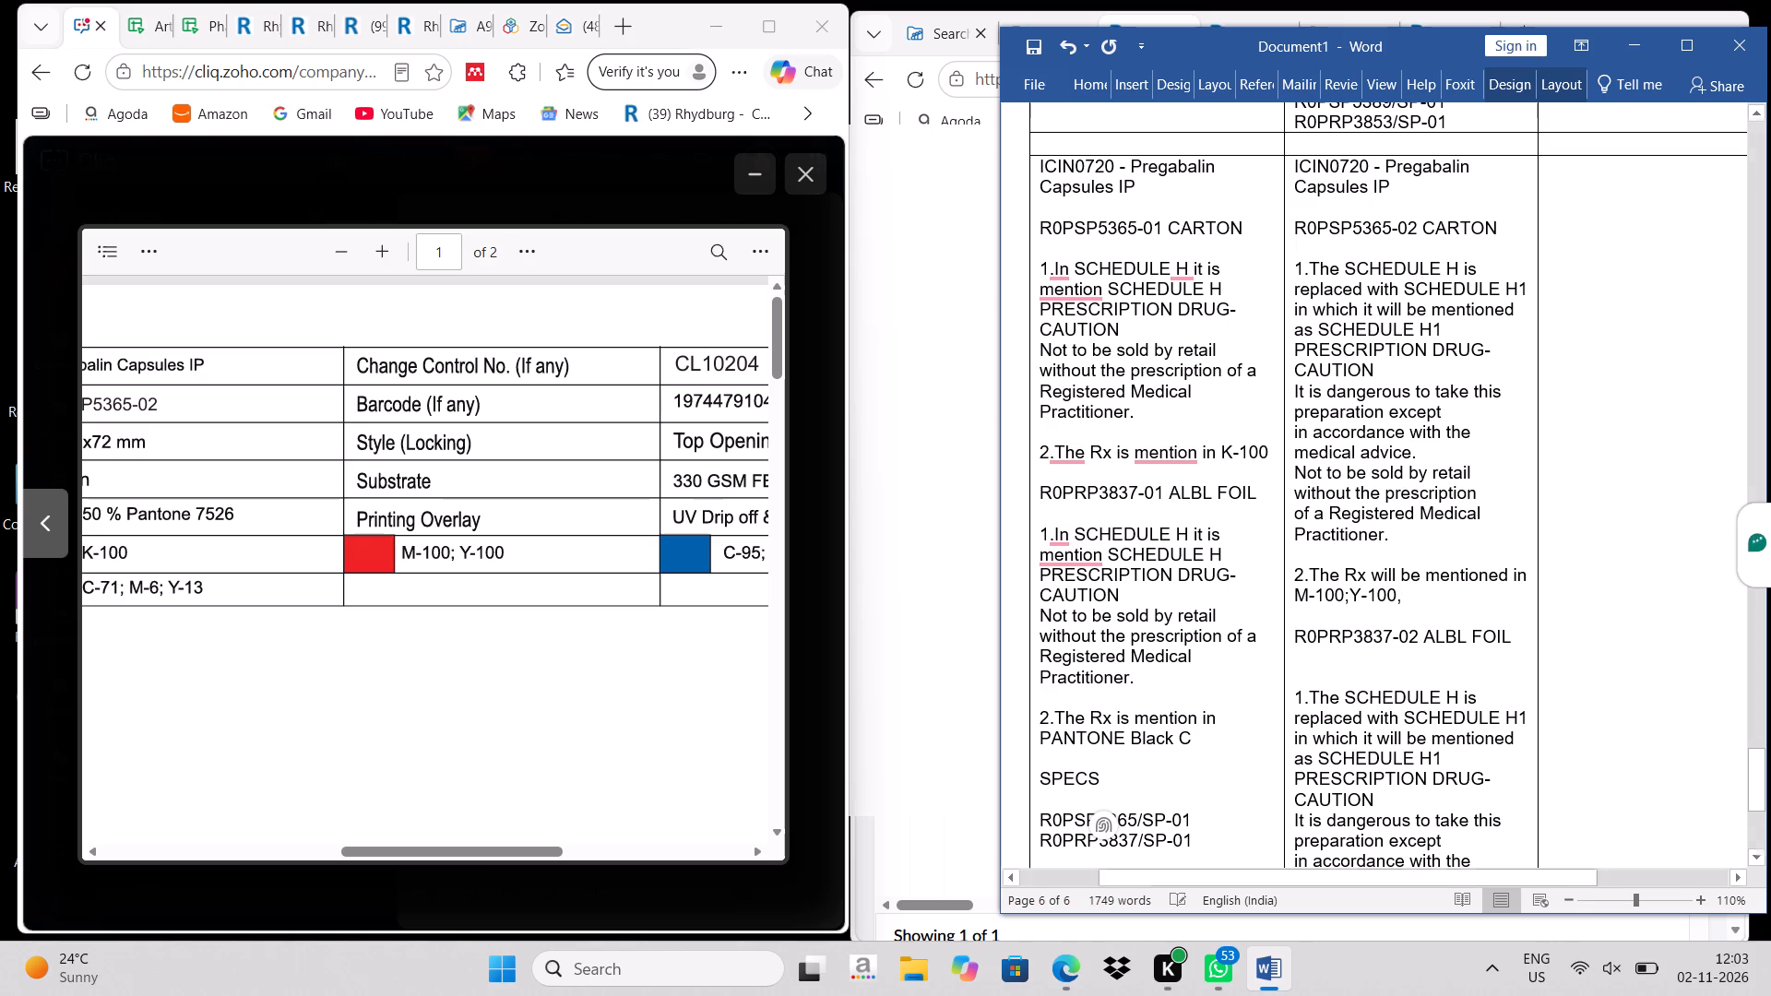
# Bring up the foil colour specifications in the artwork PDF and remove the extra blank line below the R0PRP3837-02 ALBL FOIL heading.
pyautogui.scroll(-5, 455, 555)
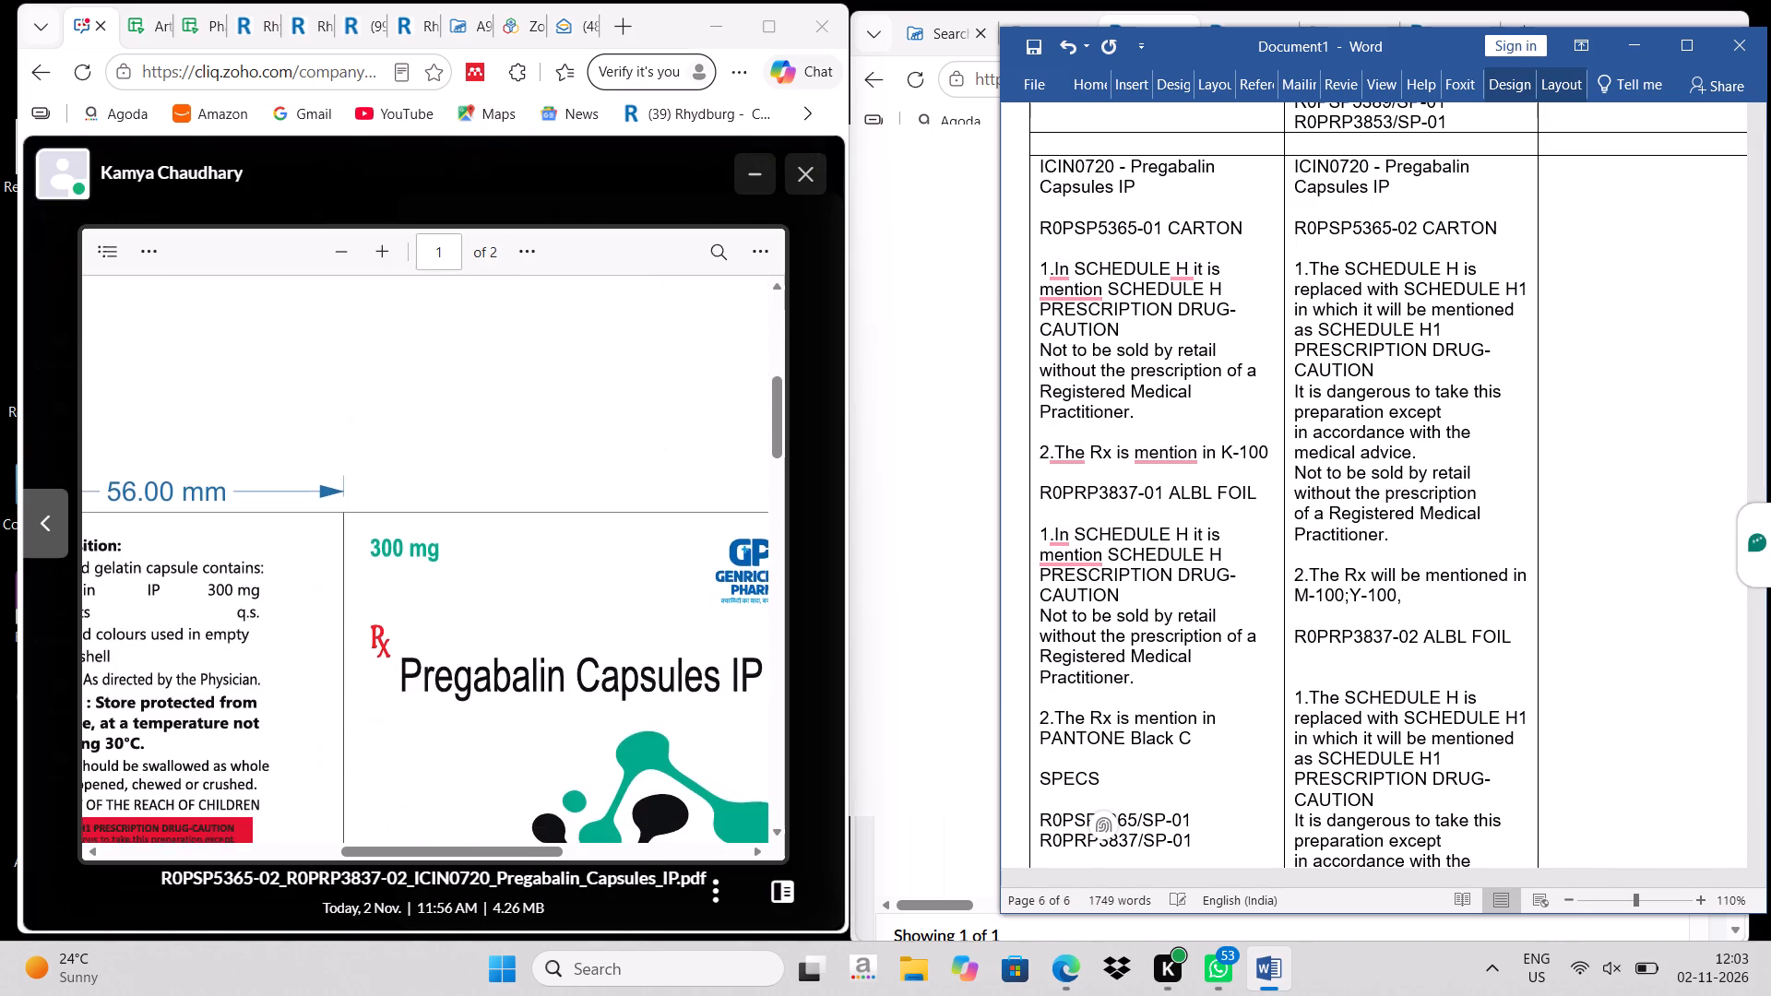
pyautogui.scroll(-9, 455, 555)
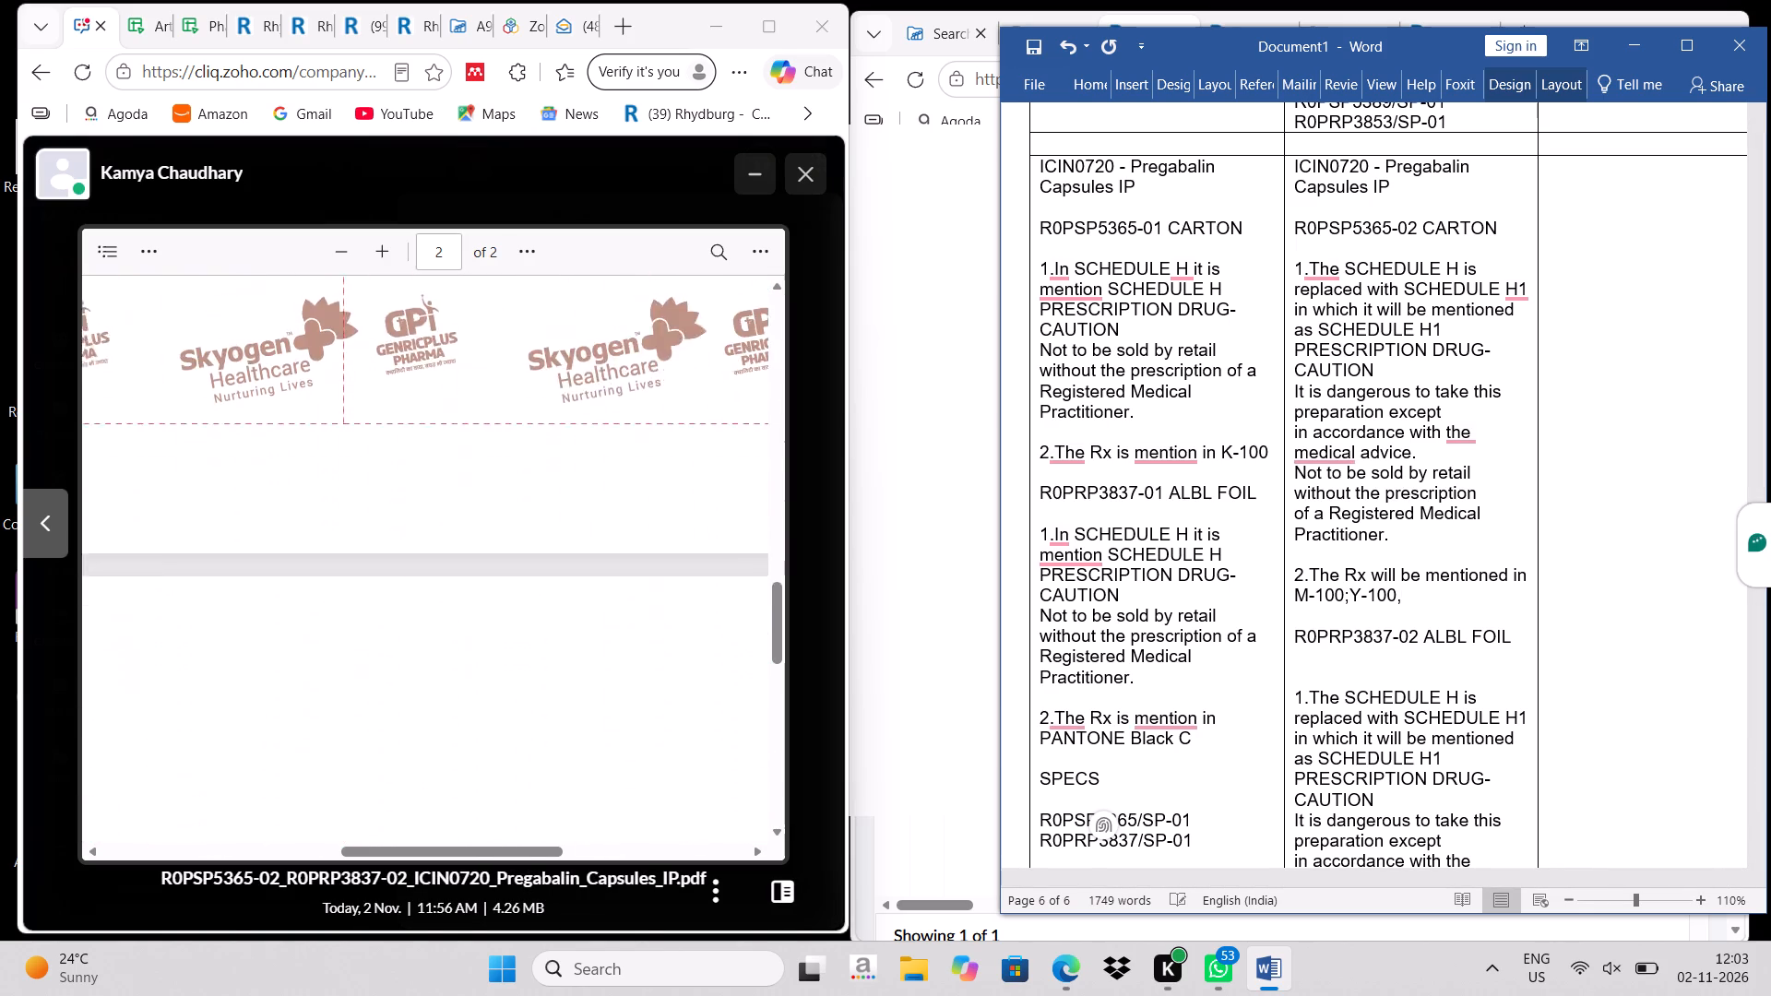
pyautogui.scroll(-2, 455, 555)
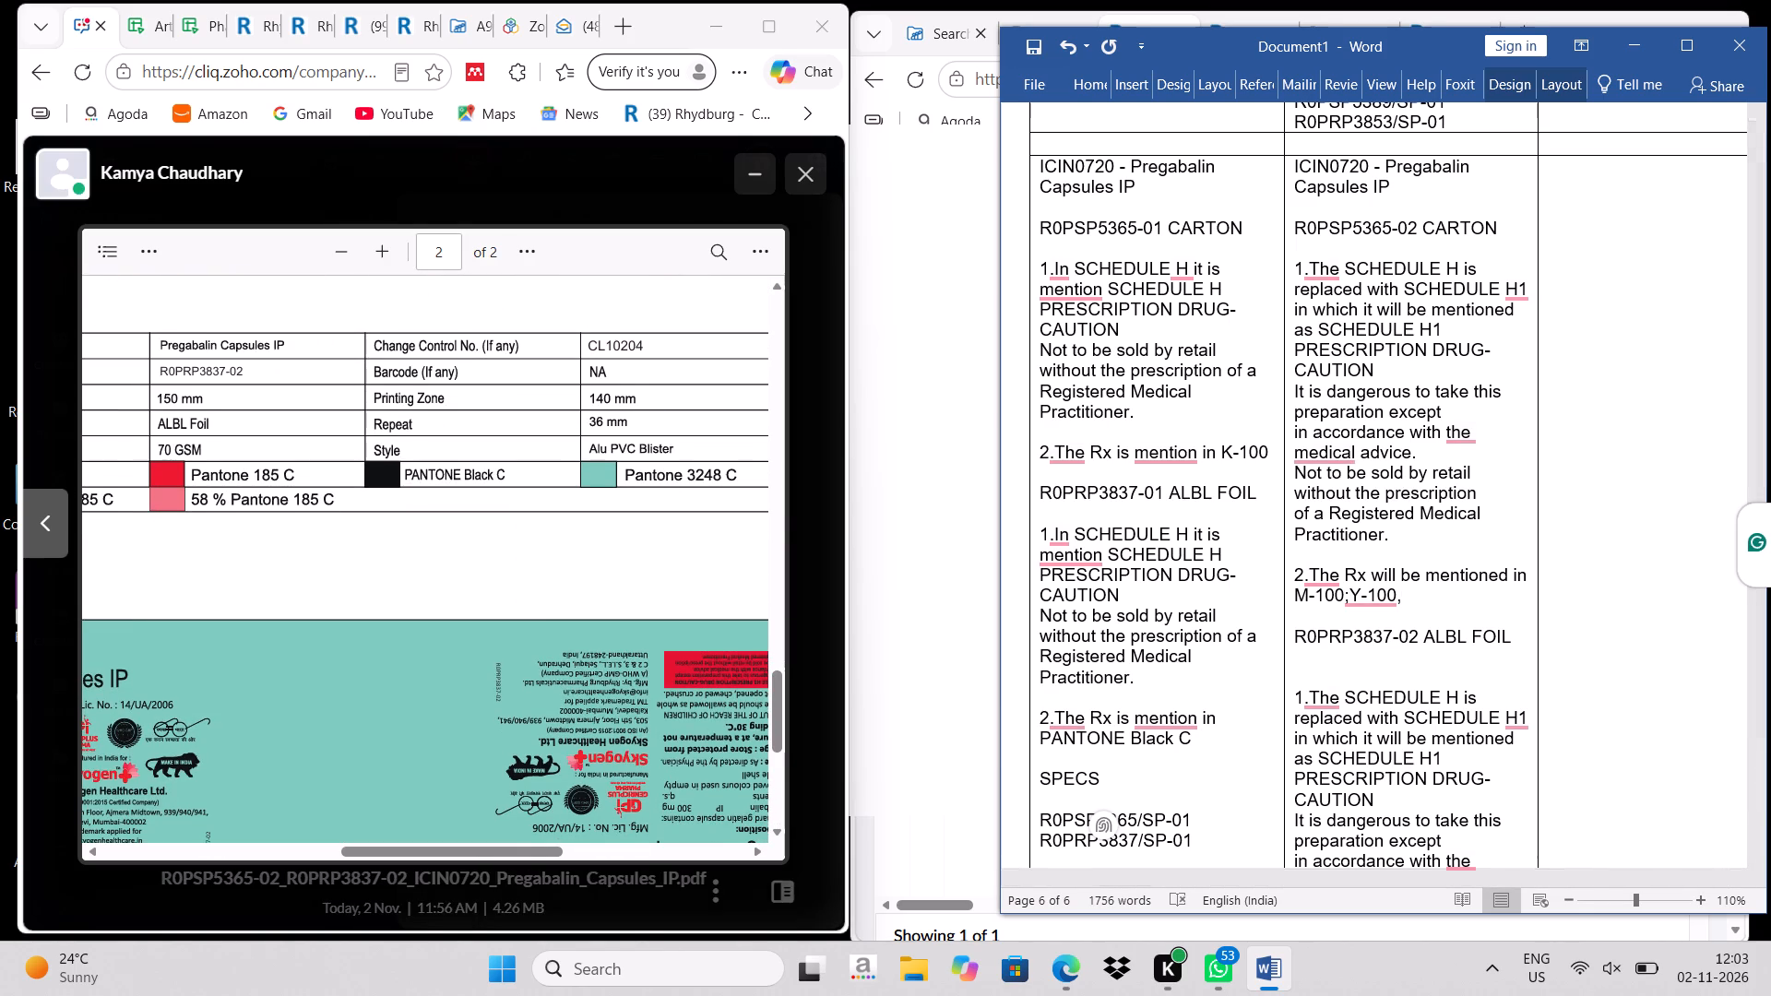
pyautogui.click(1314, 661)
pyautogui.press('BackSpace')
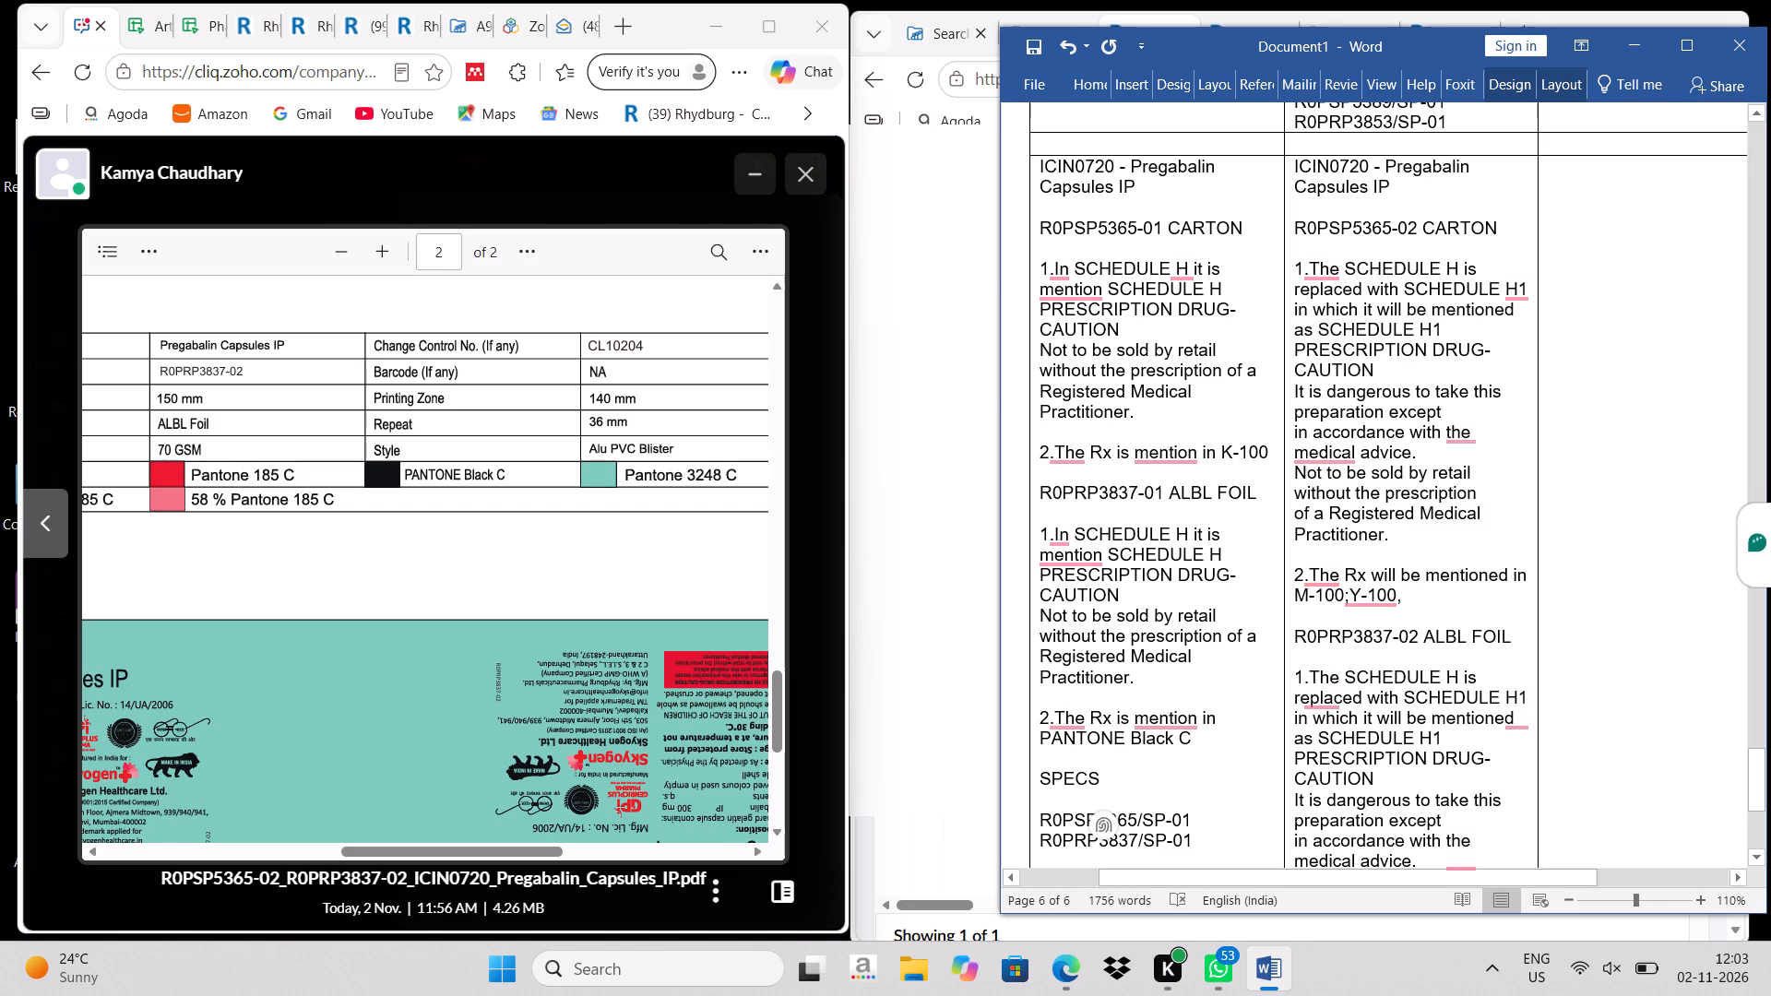
# Add "2.The Rx will be mentioned in Pantone 185 C" below the R0PRP3837-02 ALBL FOIL text, before SPECS in the new state cell.
pyautogui.scroll(-2, 1308, 748)
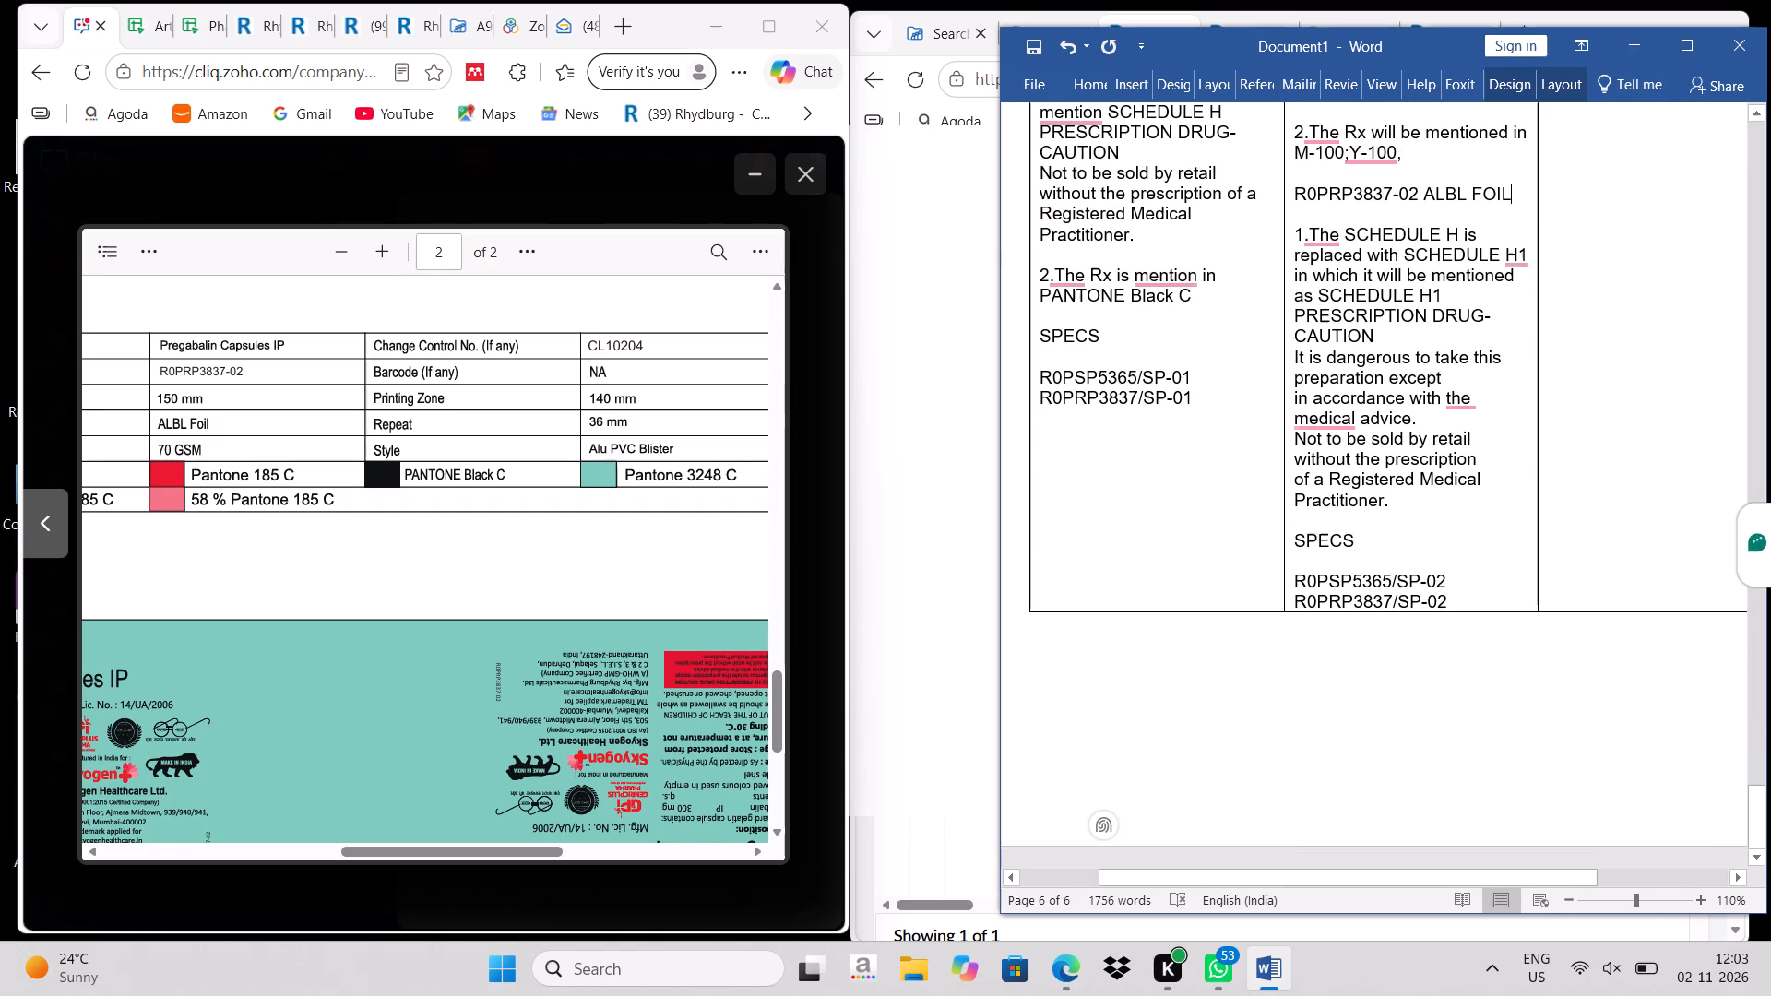
pyautogui.click(1405, 498)
pyautogui.press('Return')
pyautogui.press('Return')
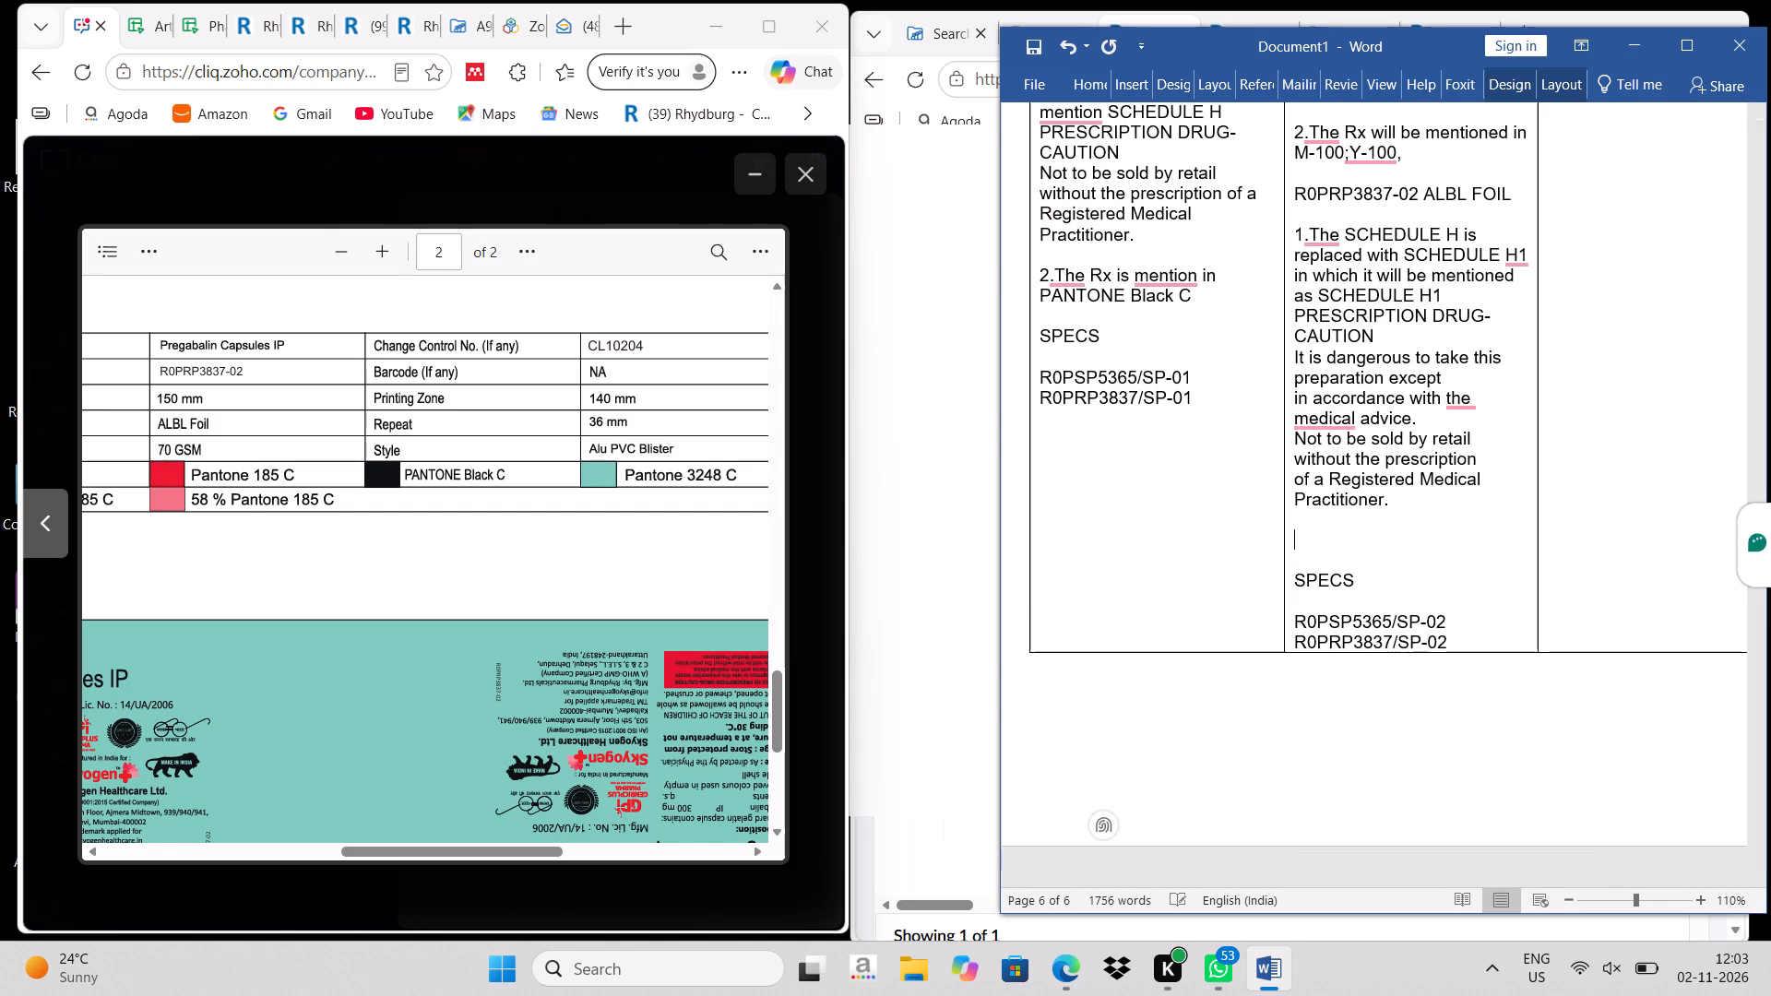
pyautogui.write('2.')
pyautogui.write('The Rx will be mentioned in Pa')
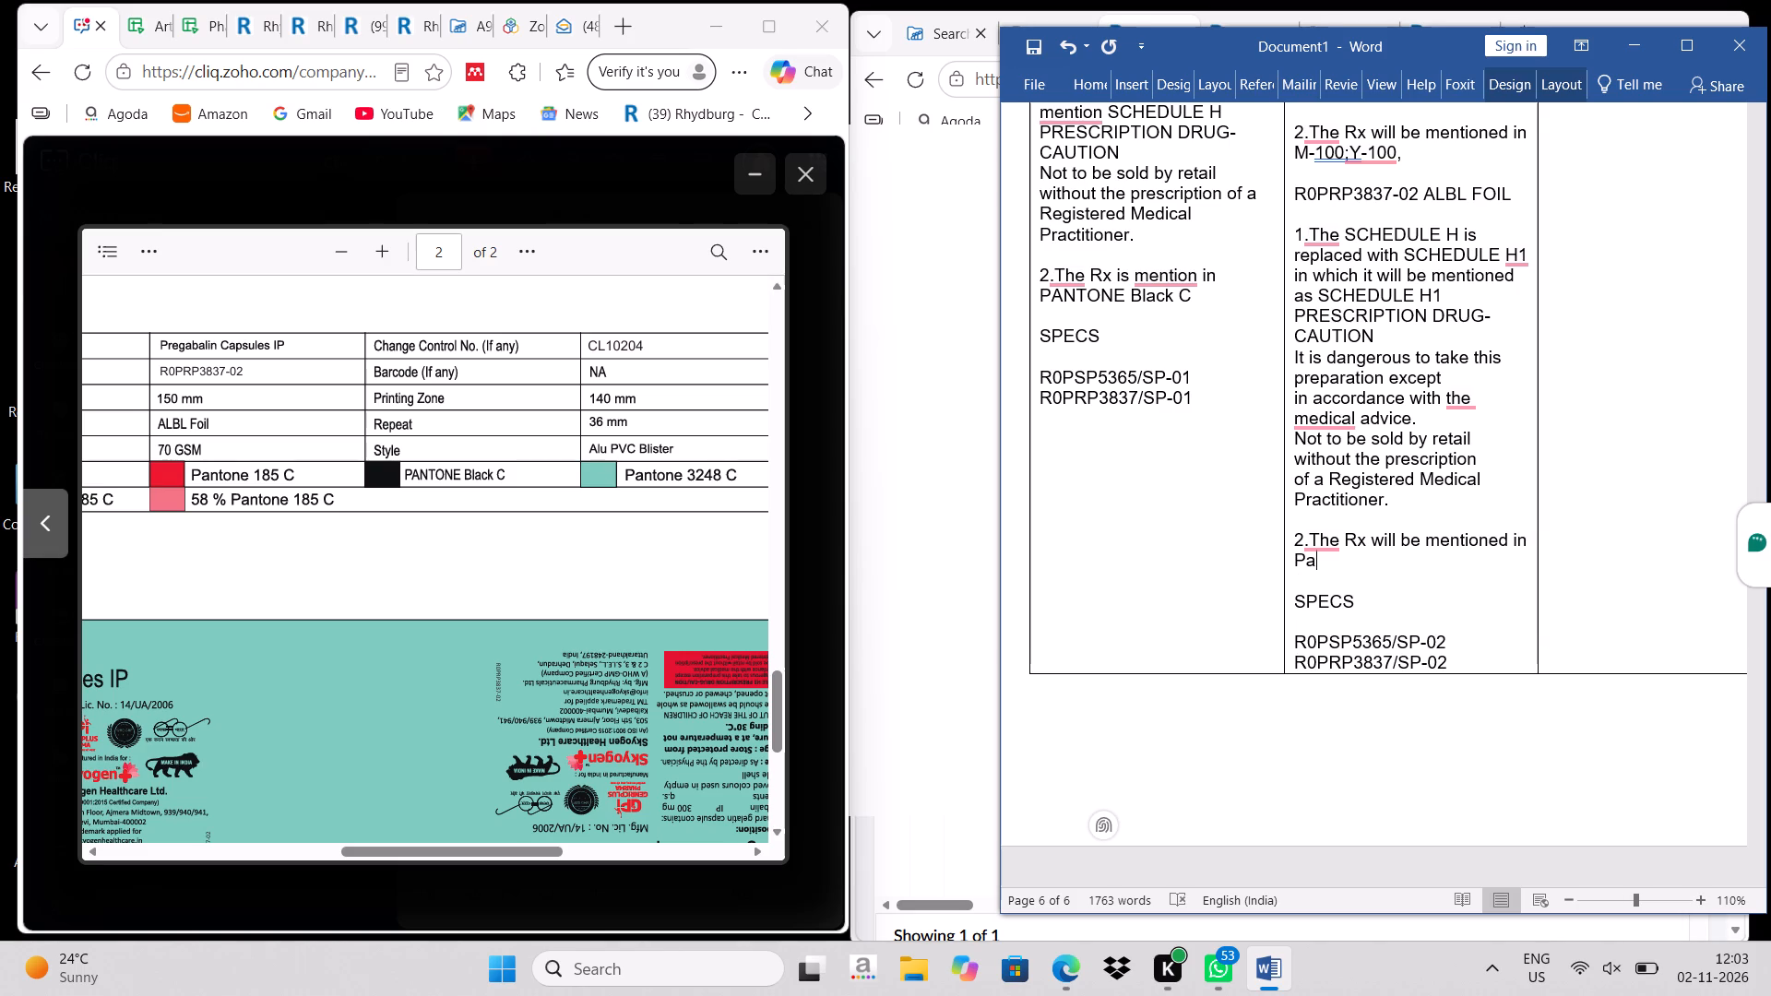
pyautogui.write('ntone')
pyautogui.press('space')
pyautogui.write('185 C')
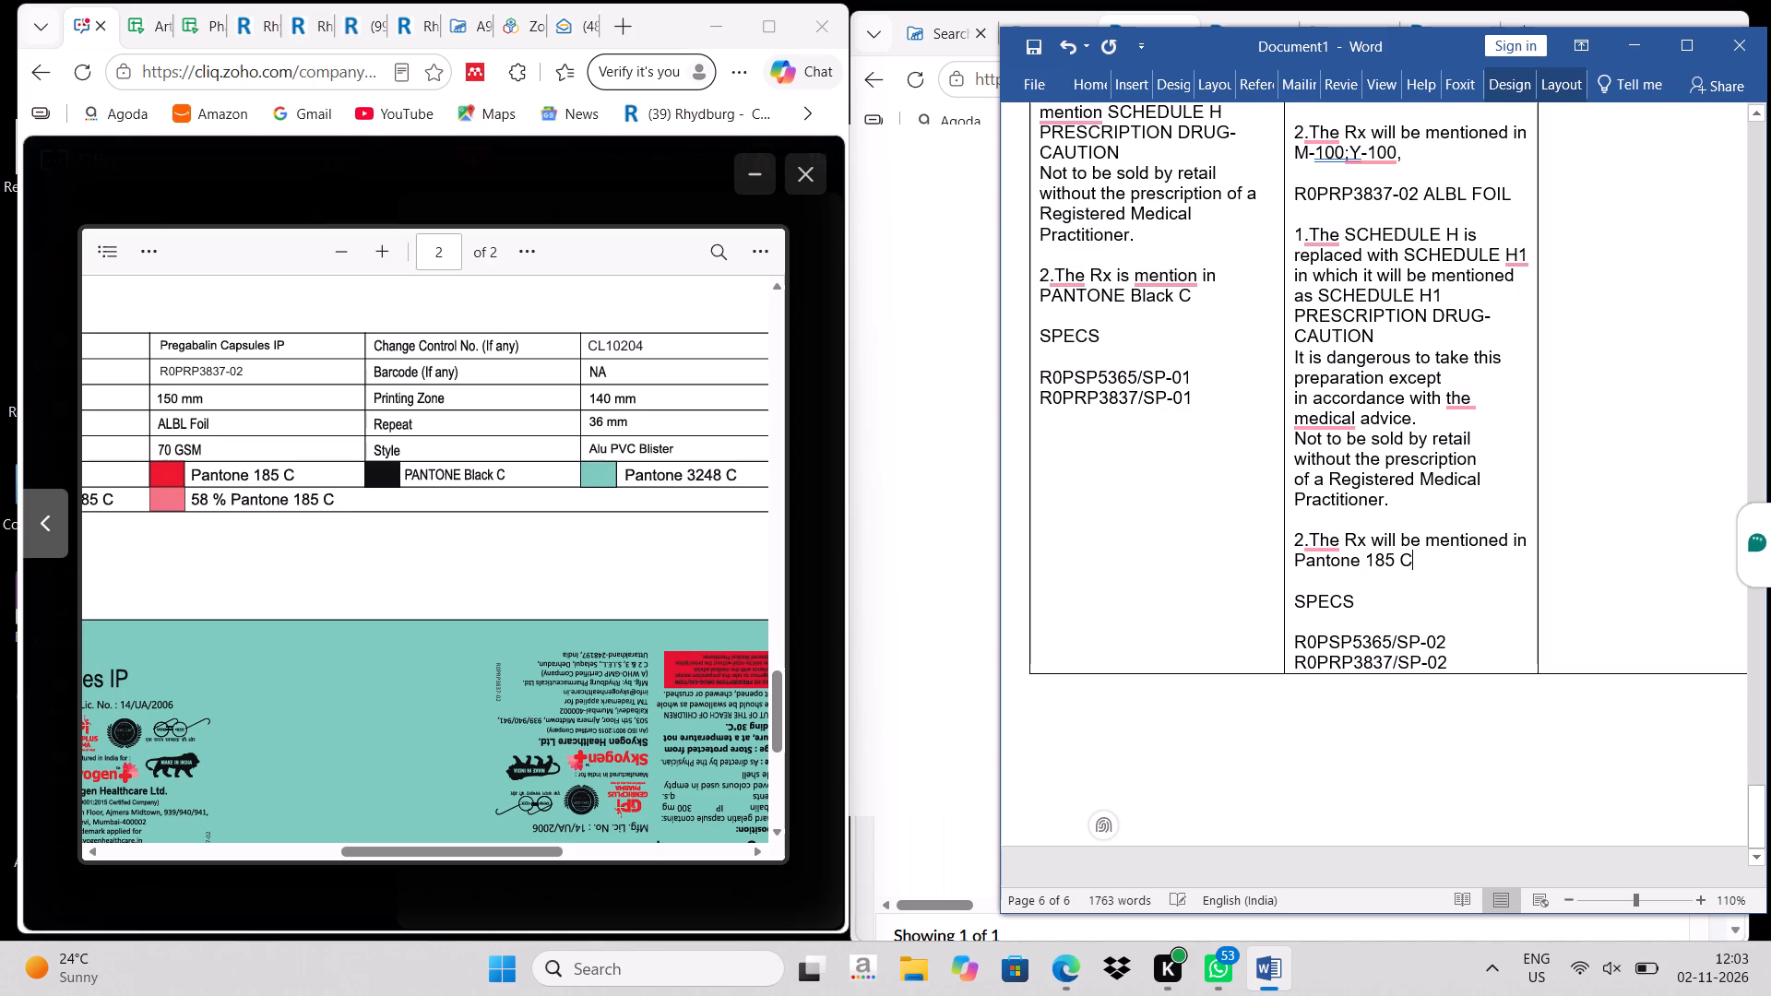
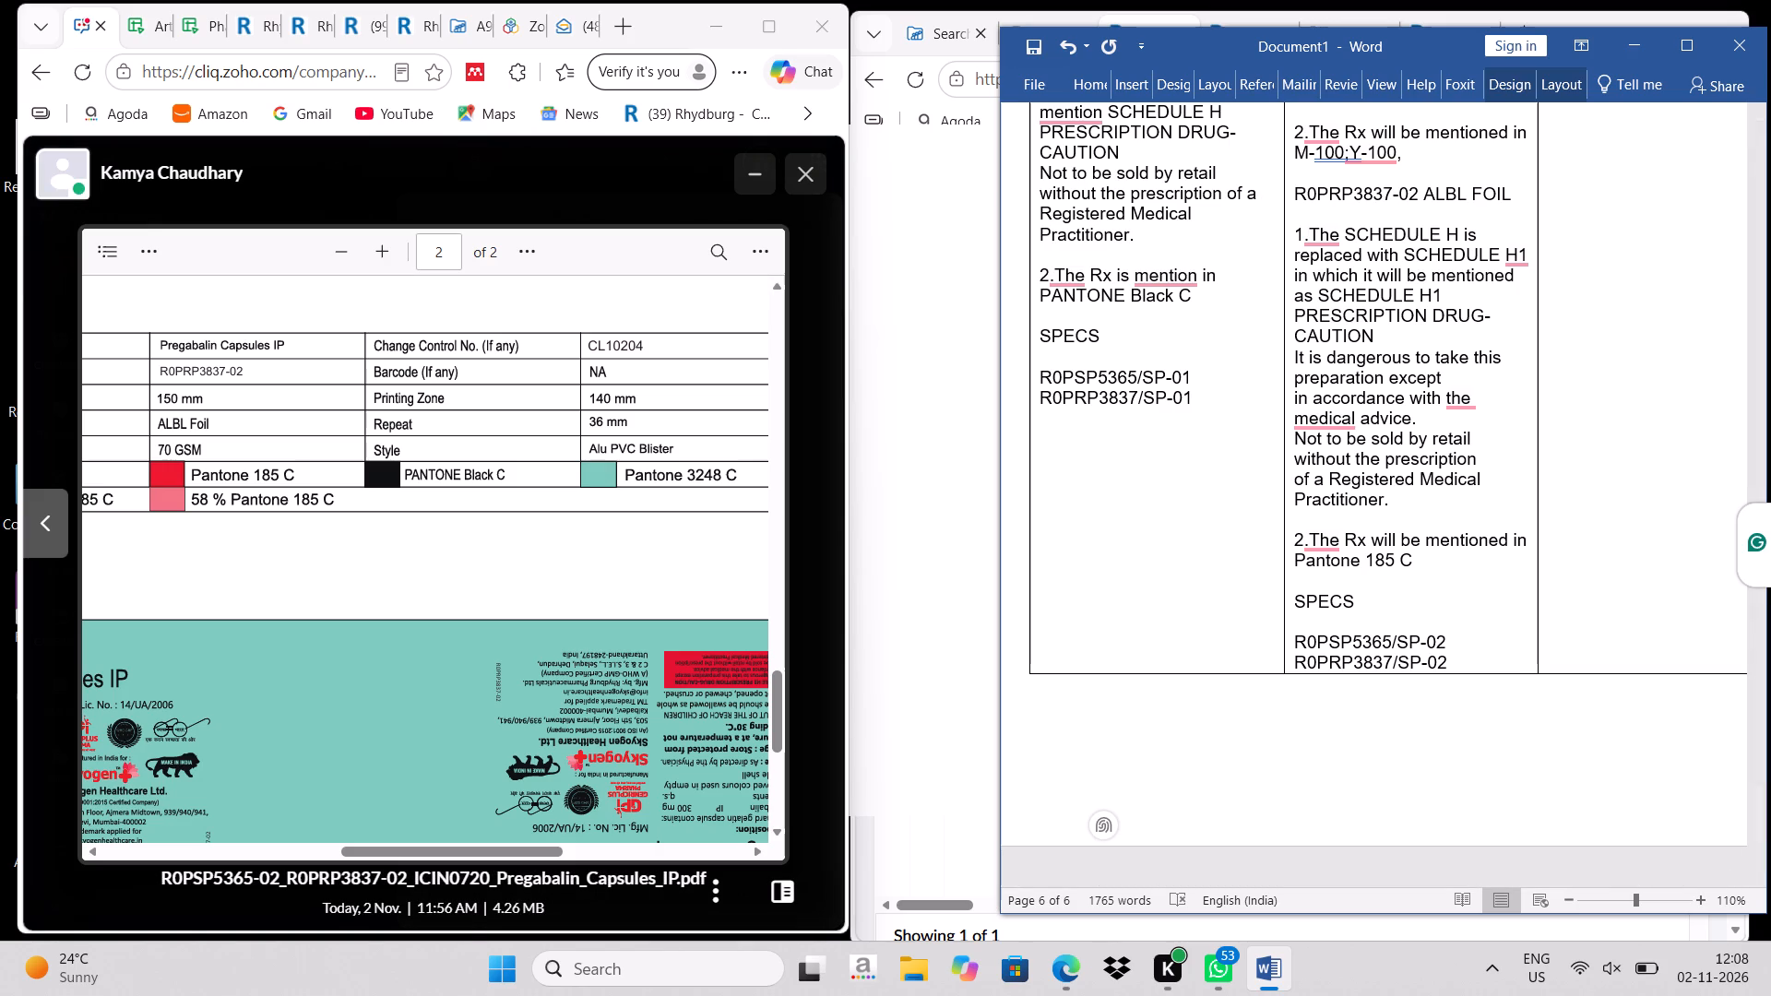
# Return to the Change Control report, close the open record, remove the "ICIN0720" Current / Previous State filter and reload the page.
pyautogui.click(251, 18)
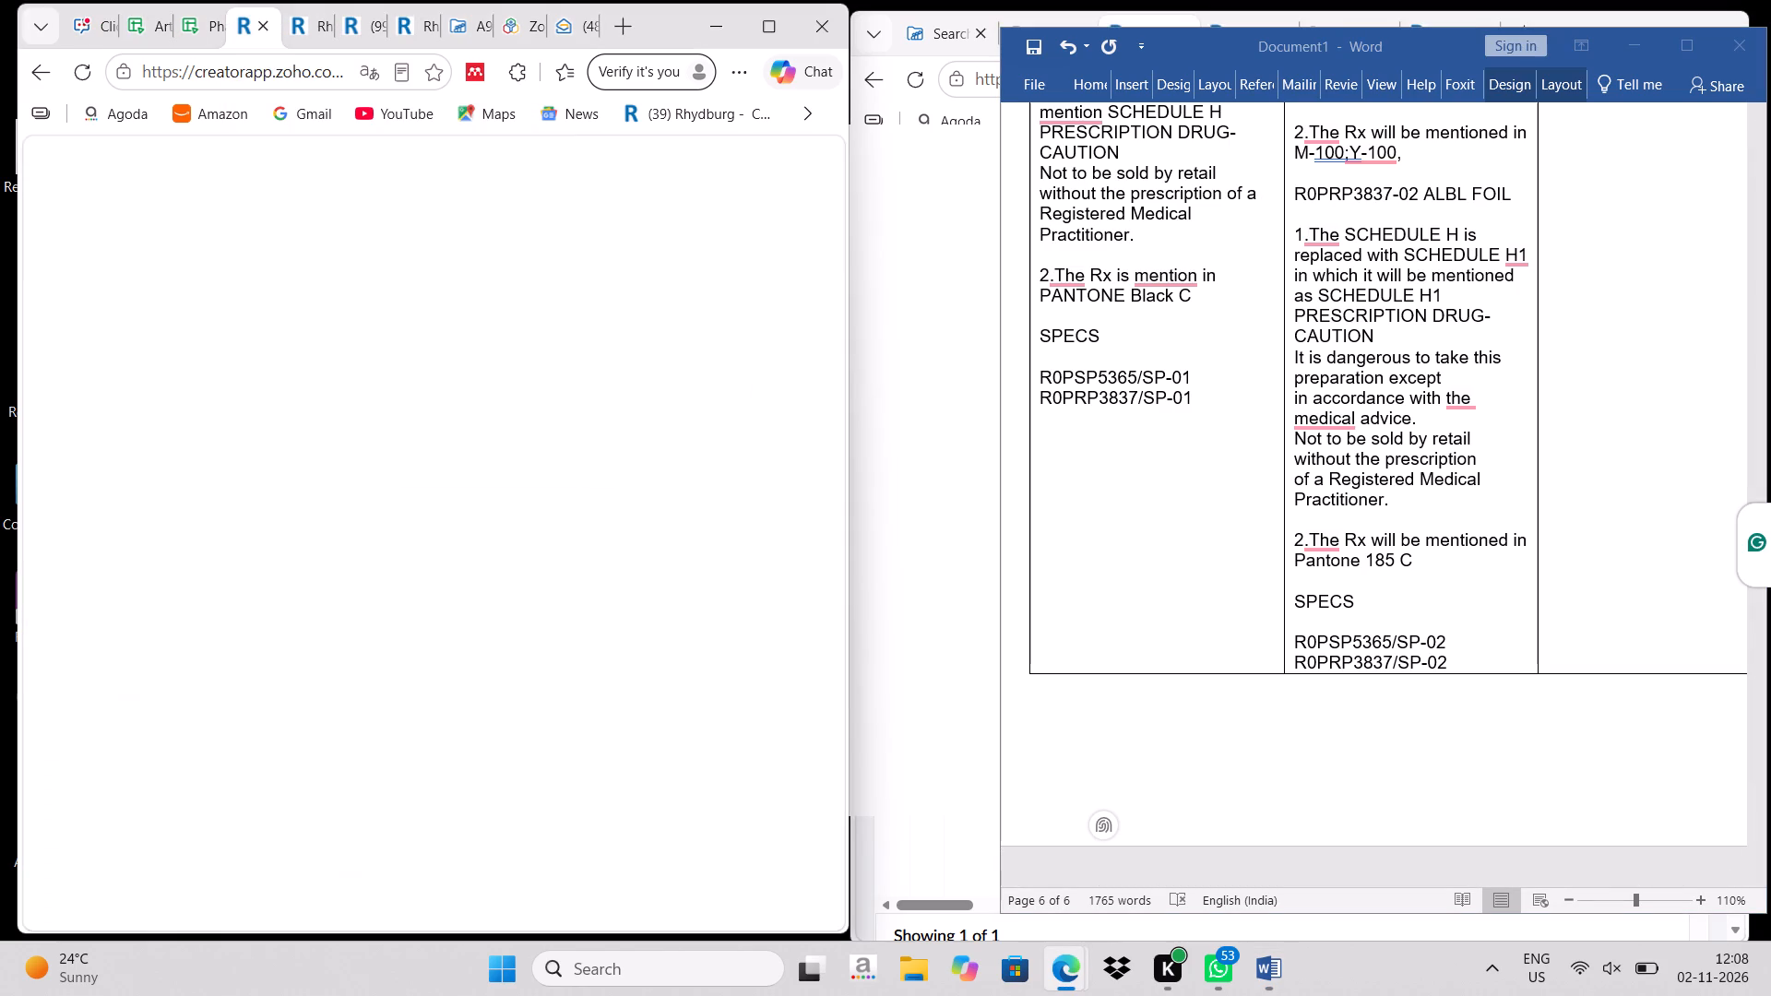
pyautogui.click(1630, 37)
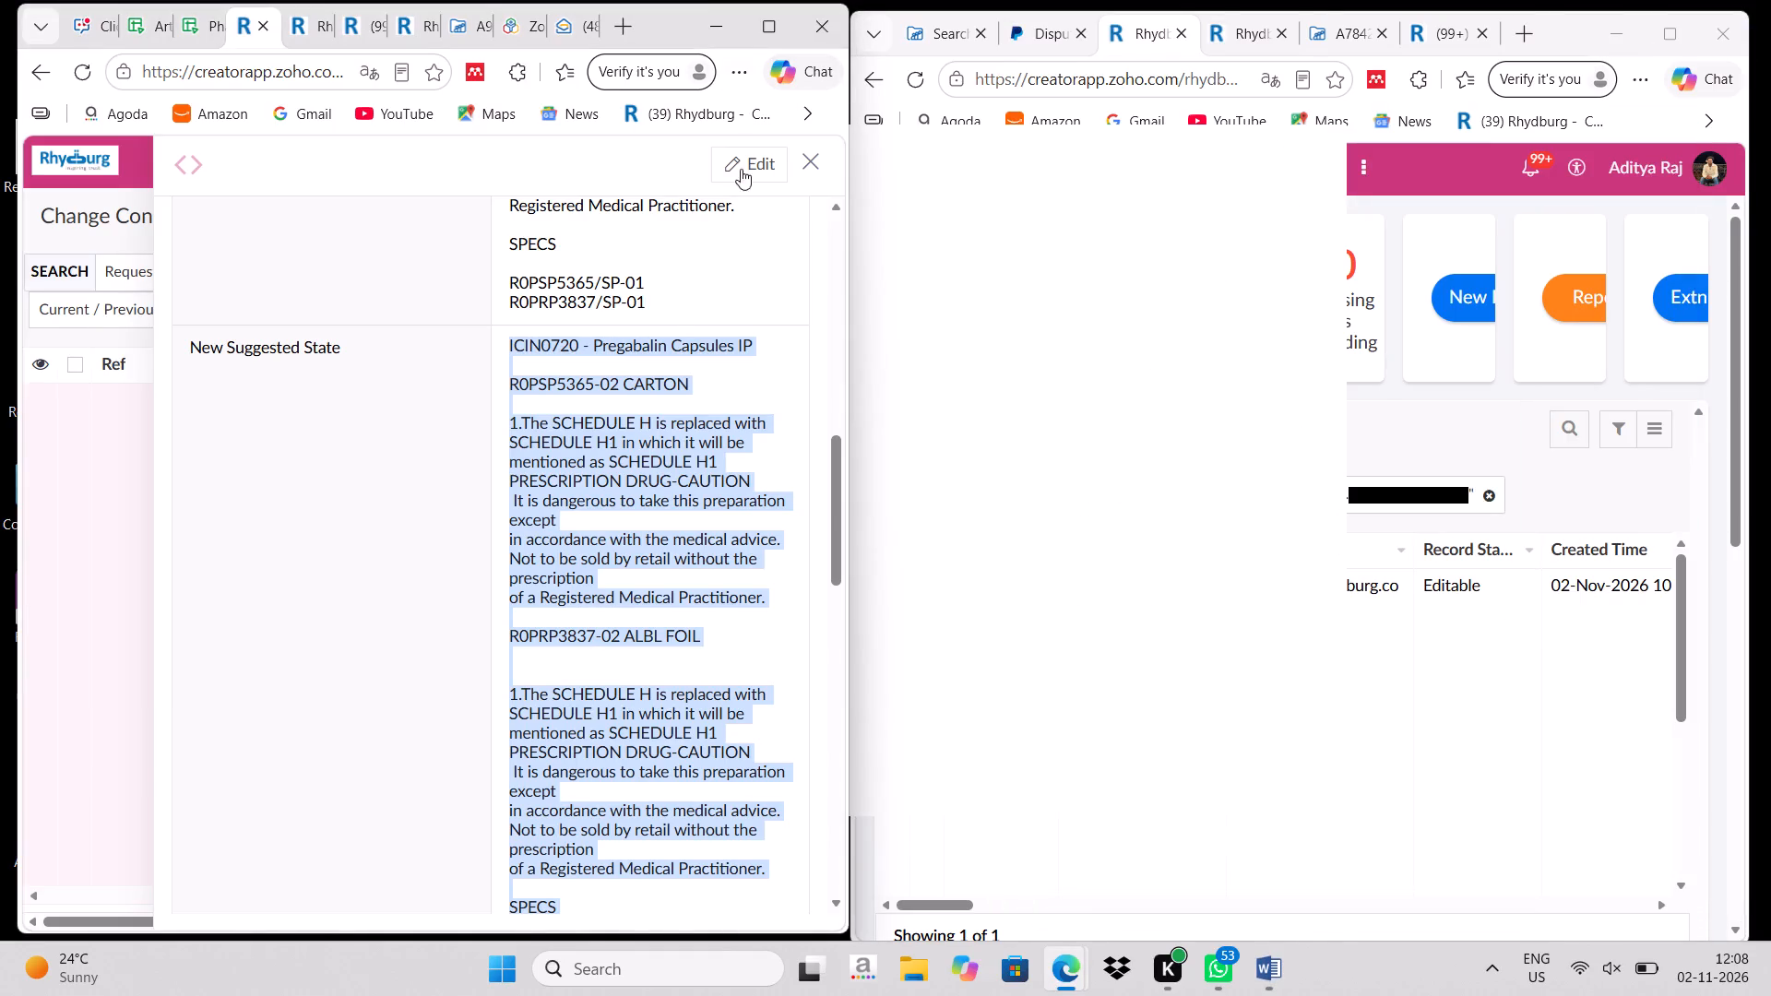
pyautogui.click(817, 159)
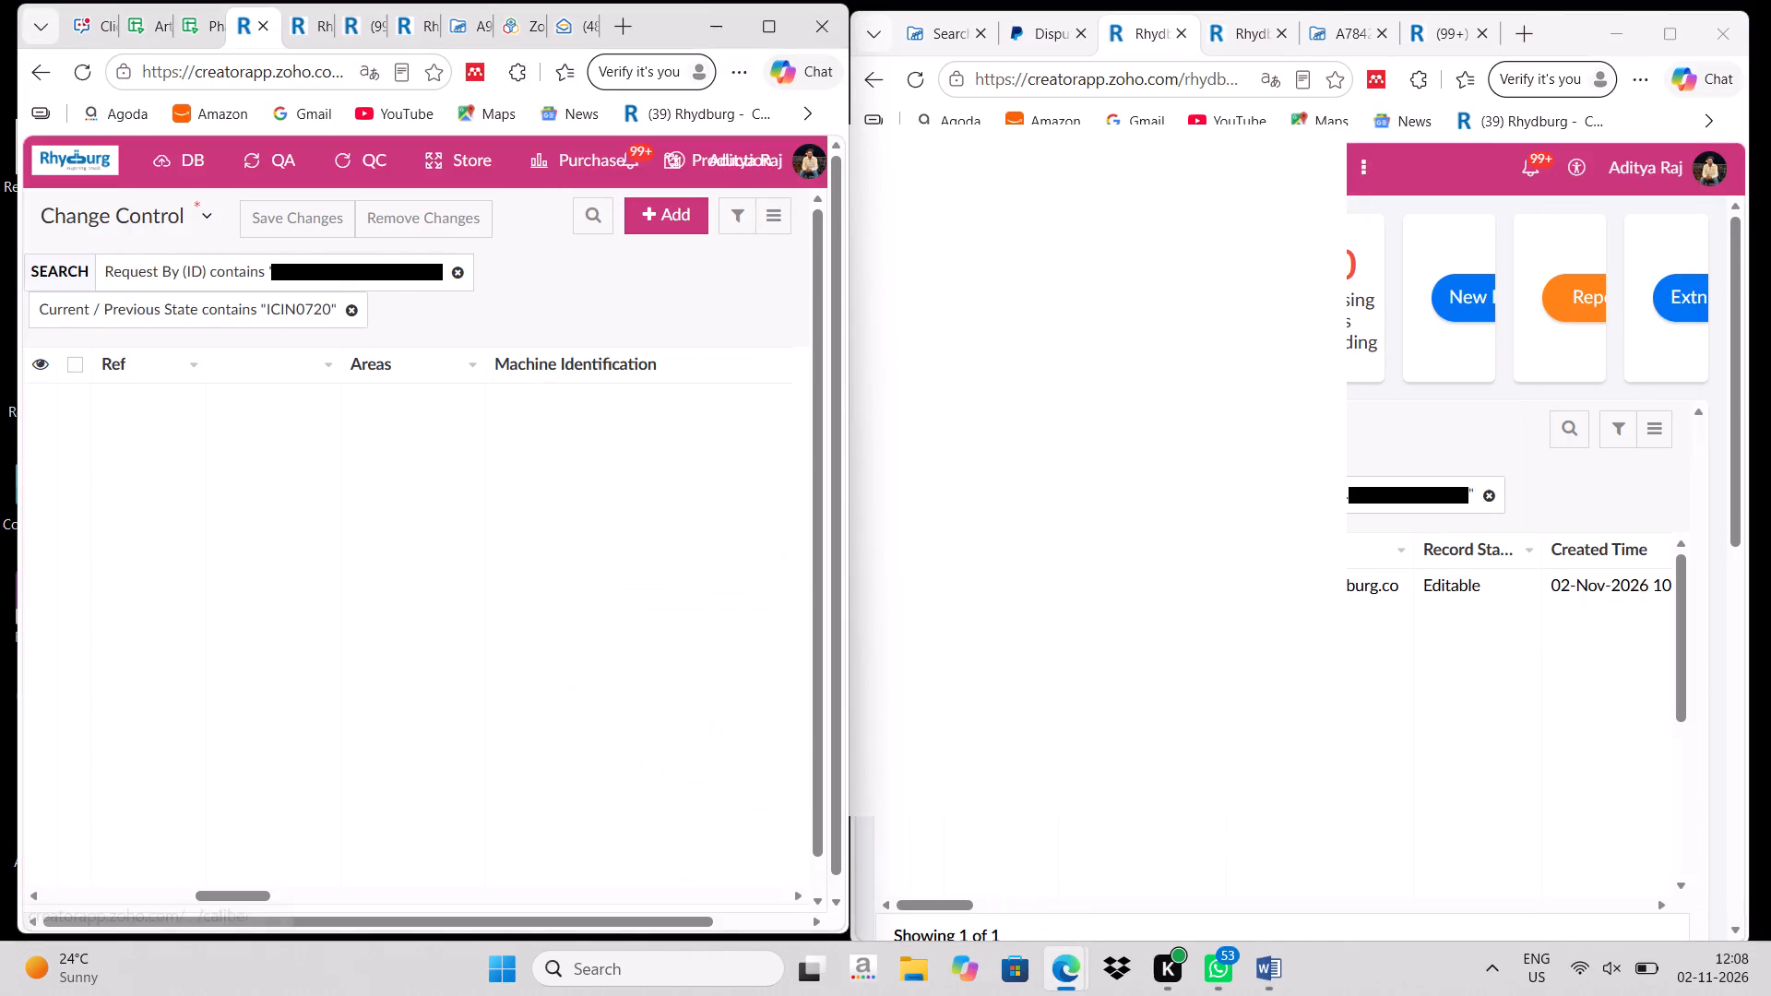
pyautogui.click(355, 309)
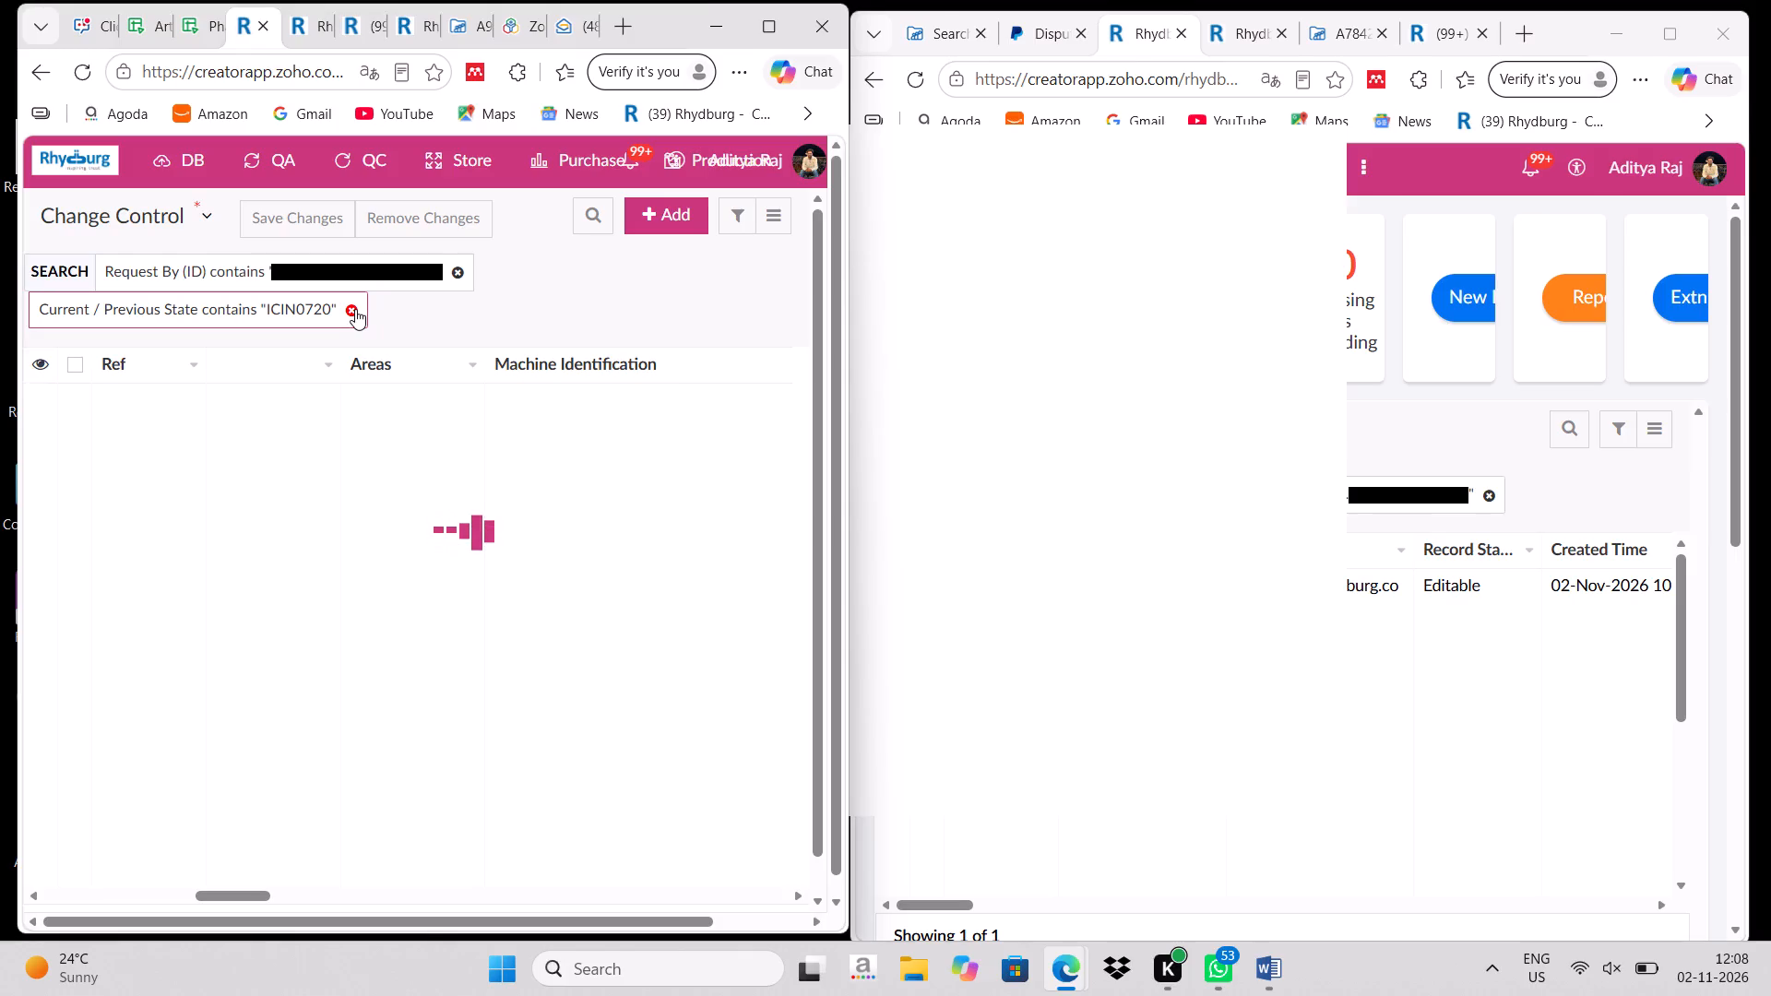
pyautogui.click(763, 39)
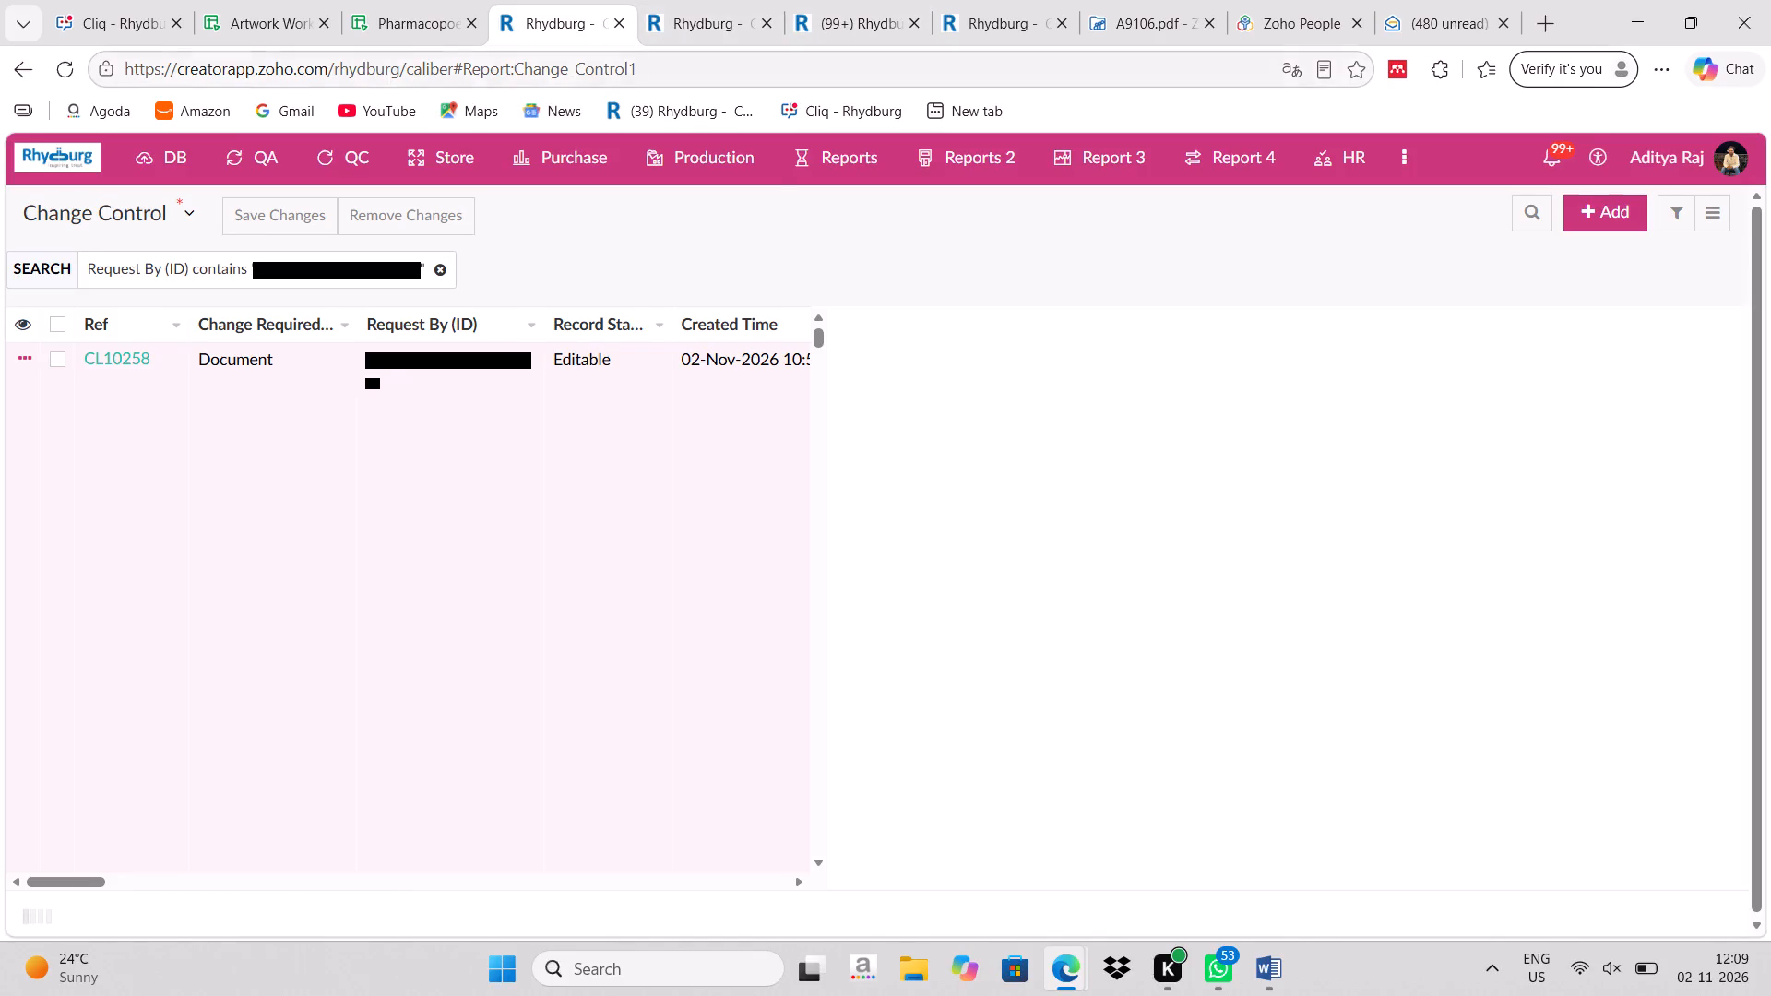
pyautogui.click(67, 66)
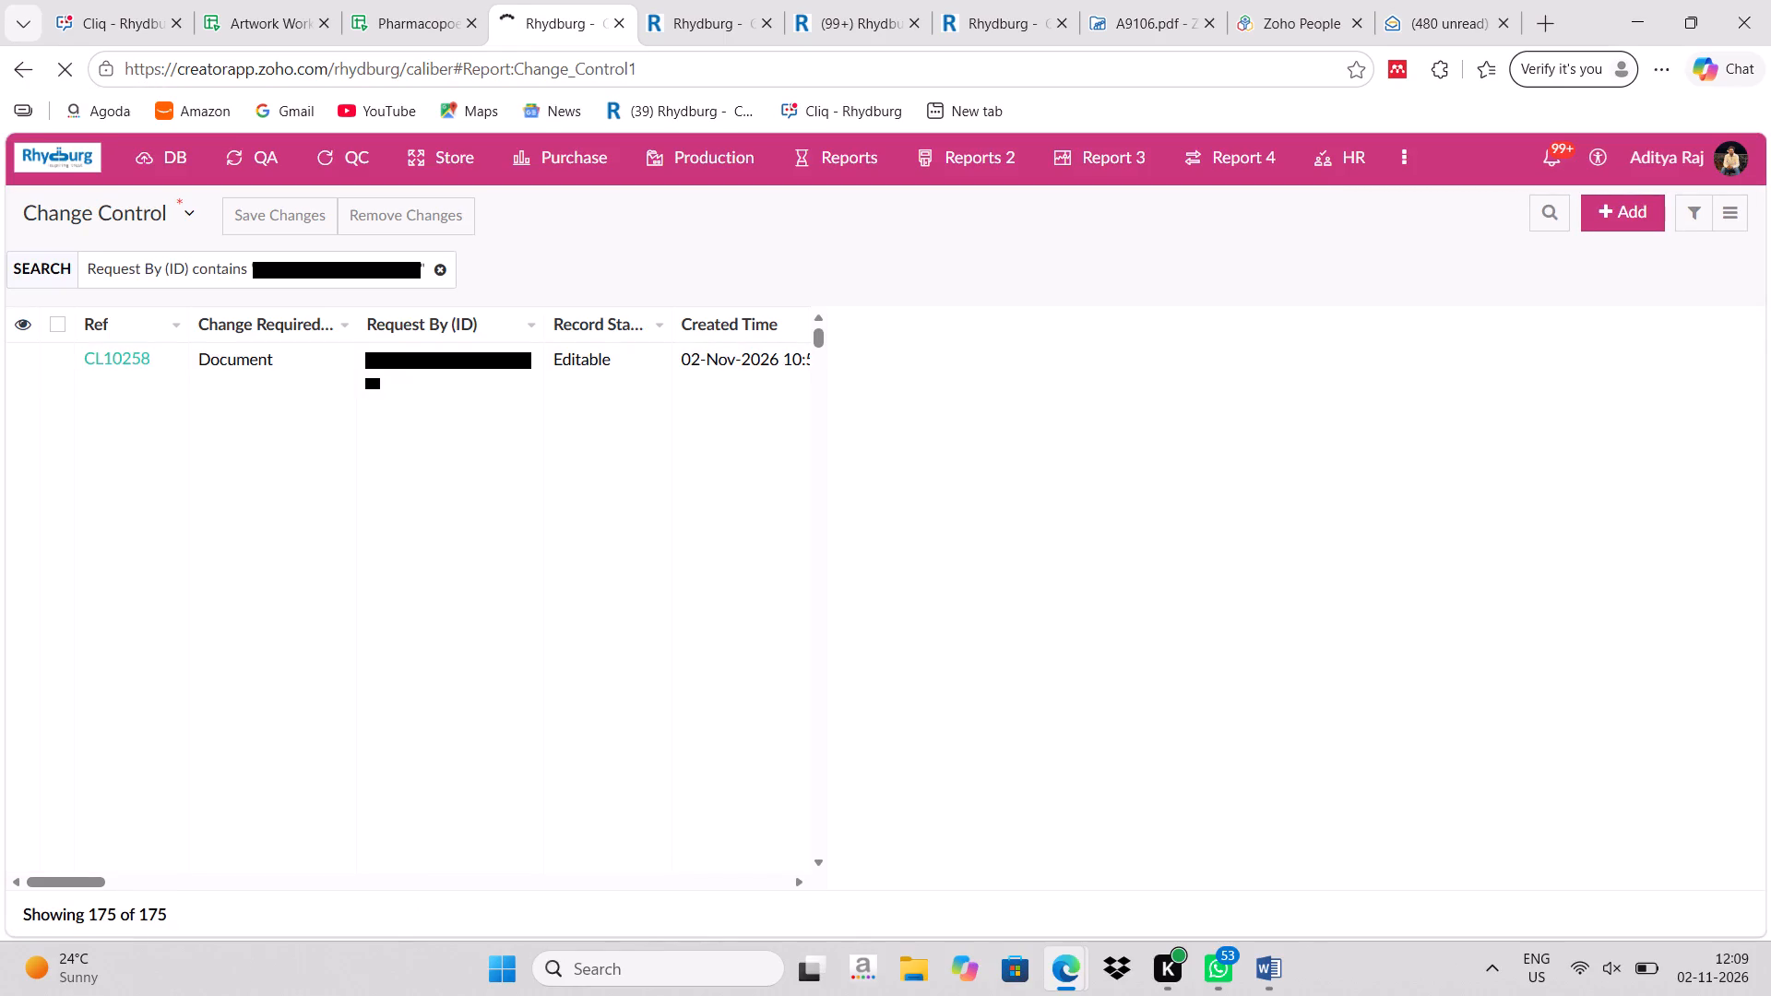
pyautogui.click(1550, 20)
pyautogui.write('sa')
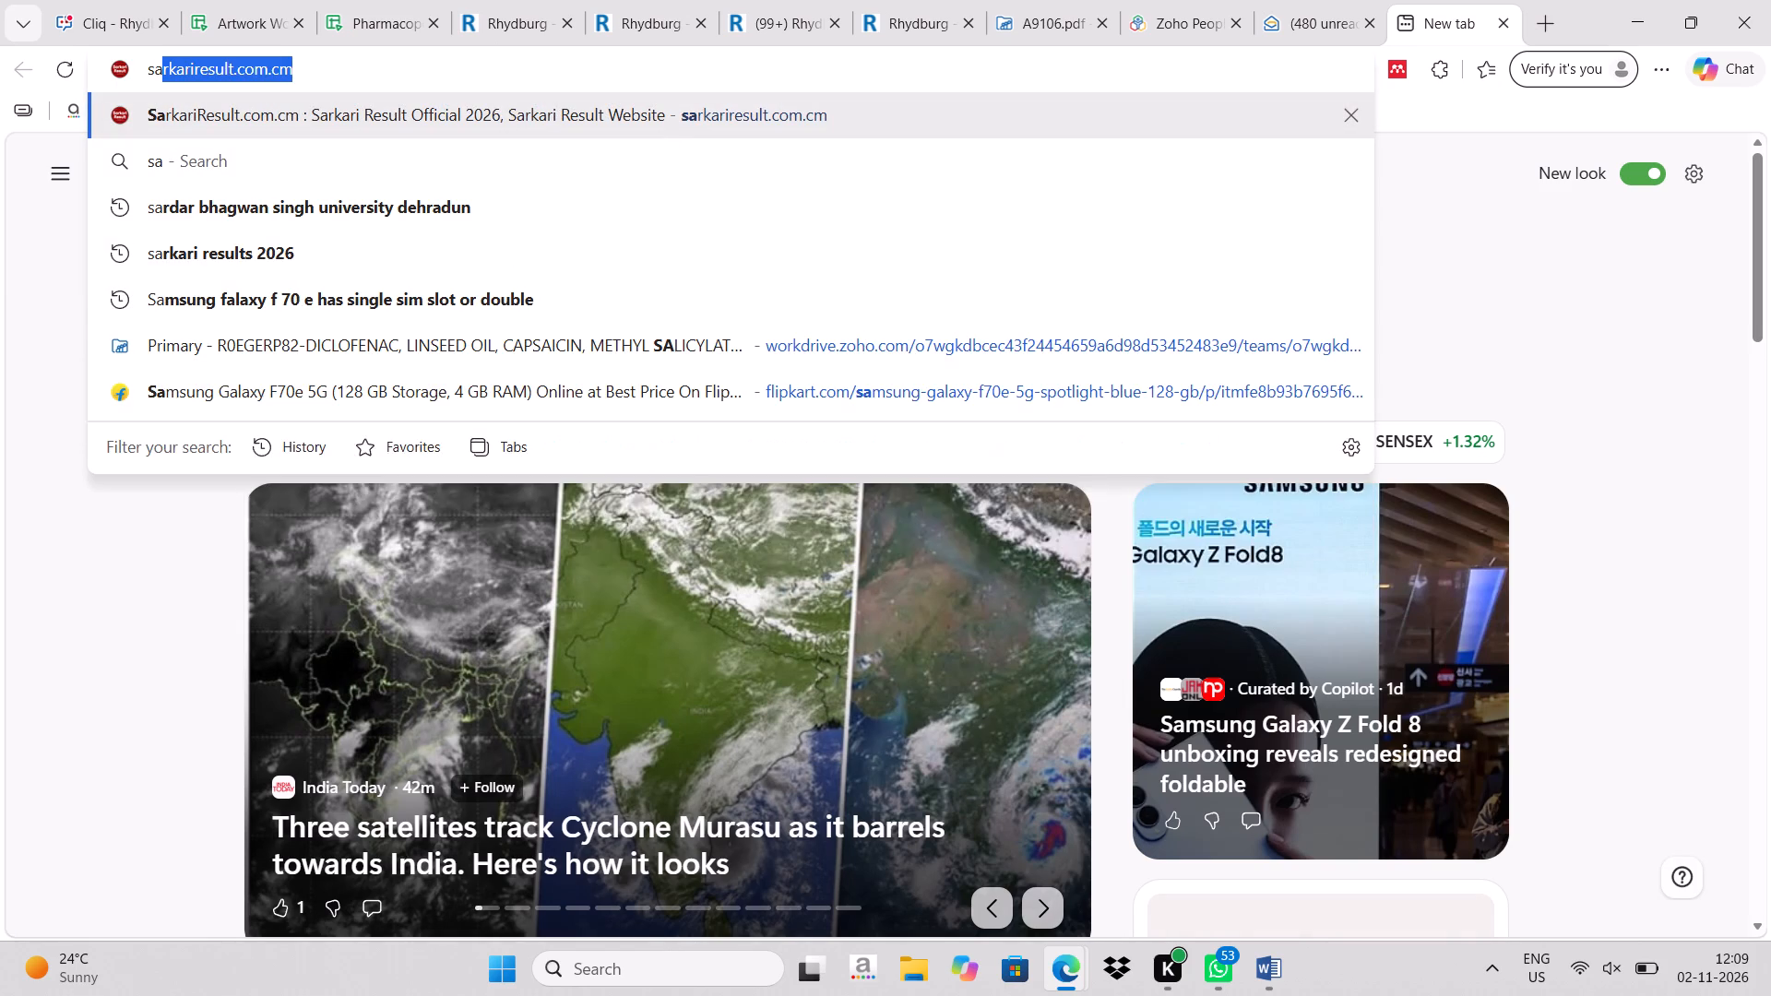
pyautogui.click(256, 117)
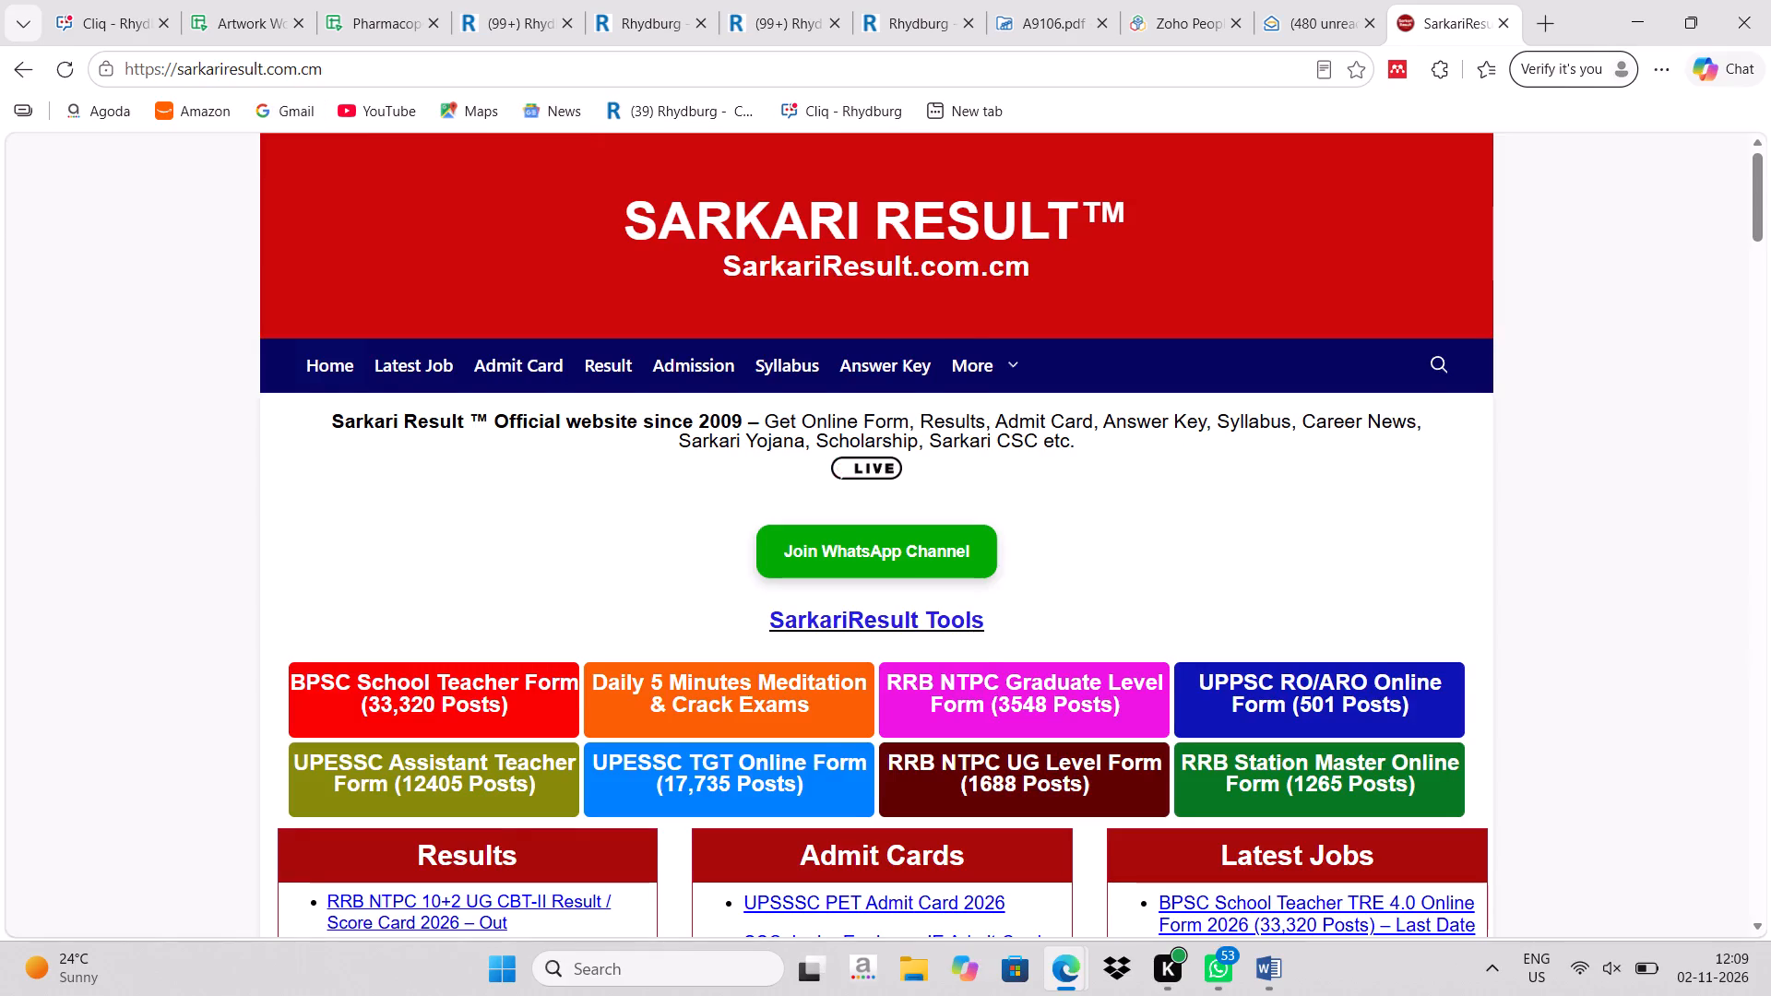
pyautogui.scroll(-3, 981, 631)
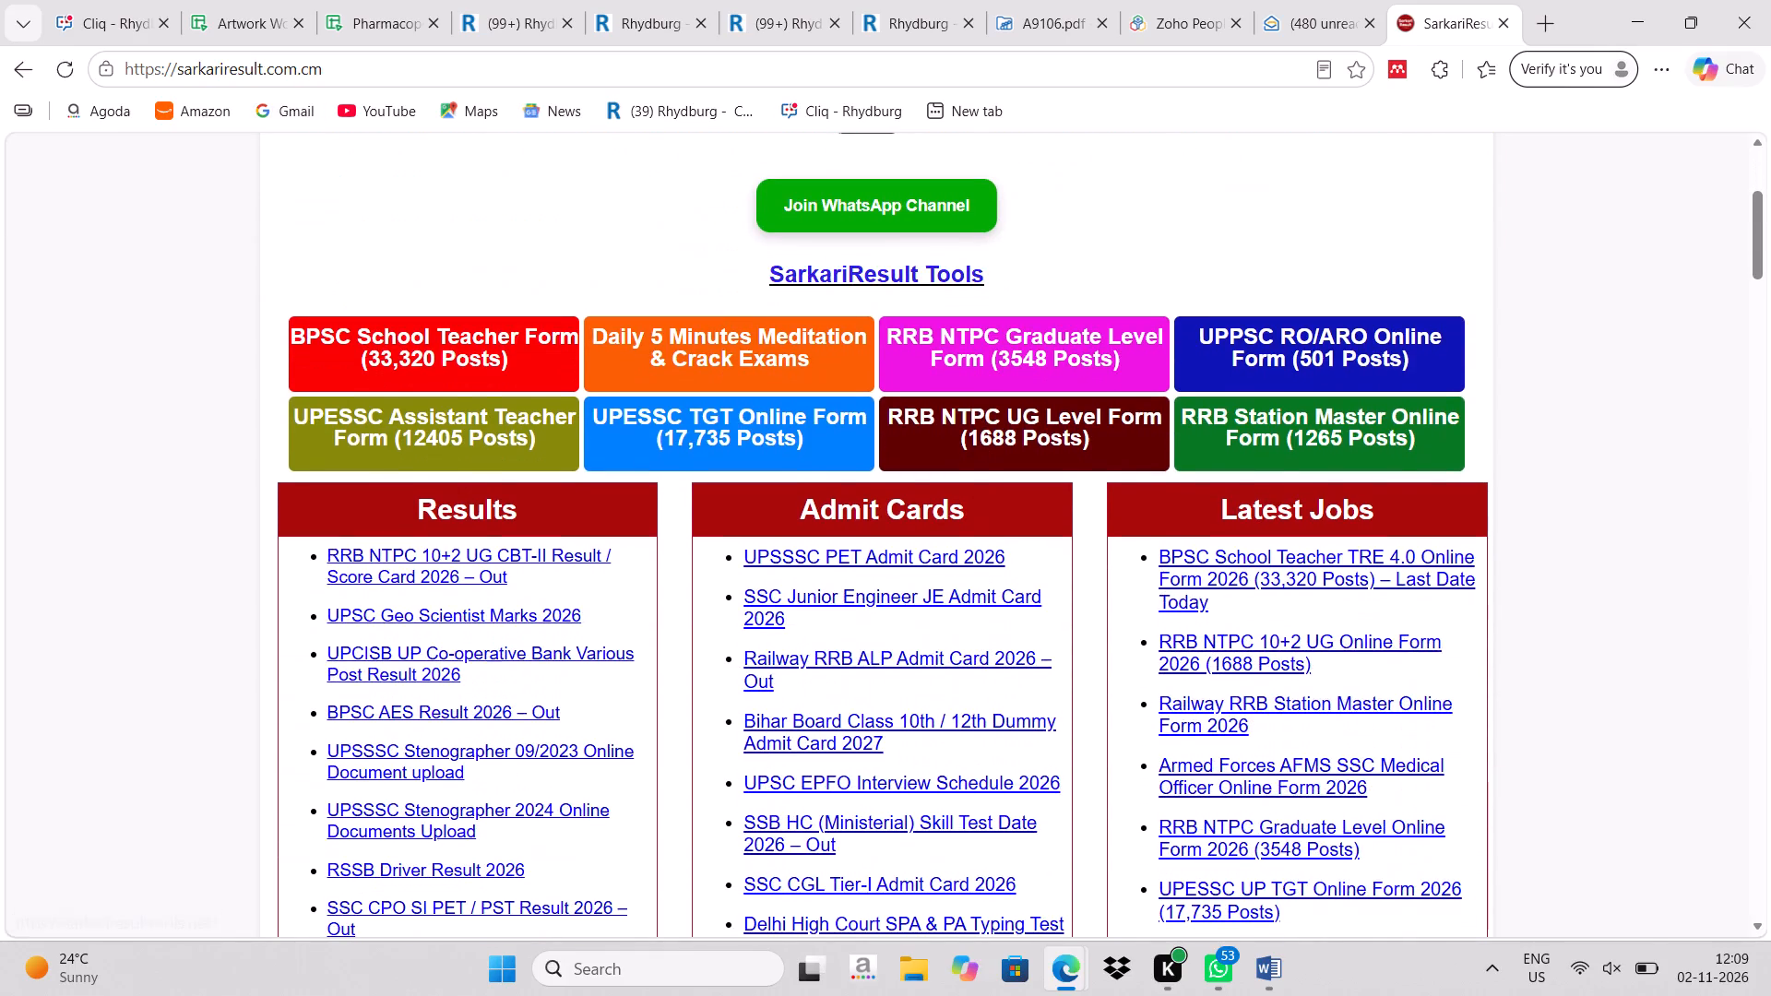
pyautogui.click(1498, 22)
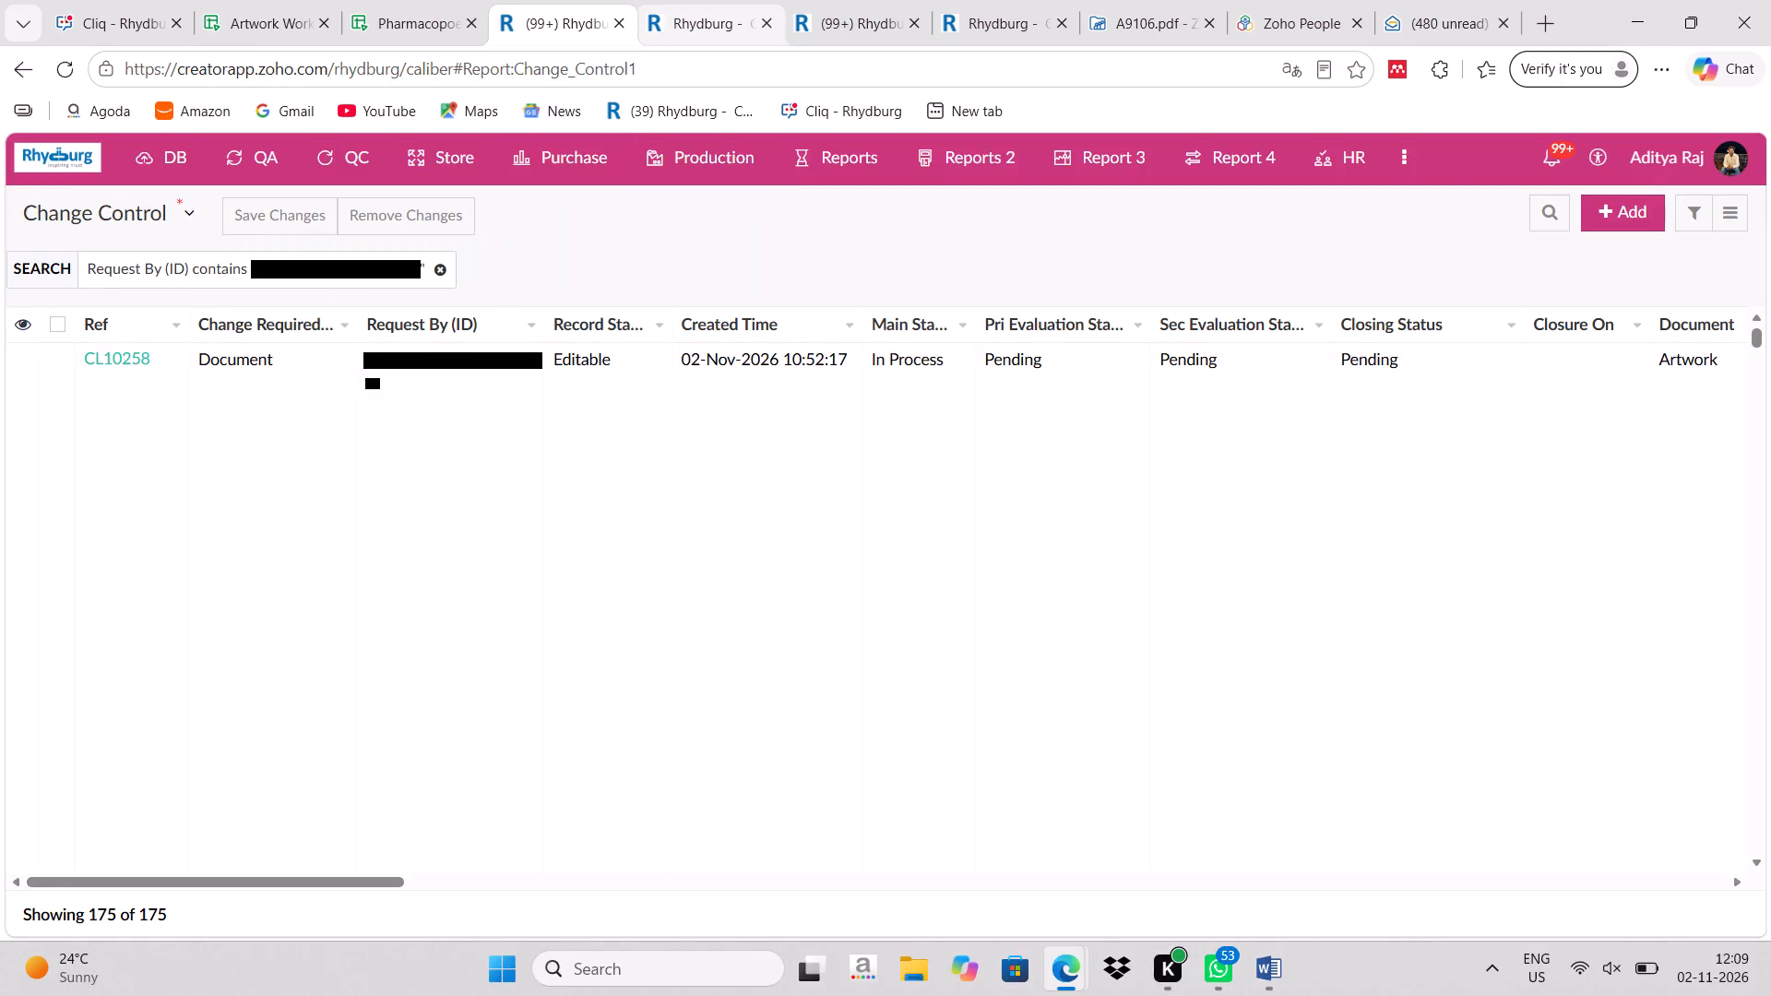
# Filter the Change Control report to records whose Pri Evaluation Status contains "Rejected".
pyautogui.click(711, 19)
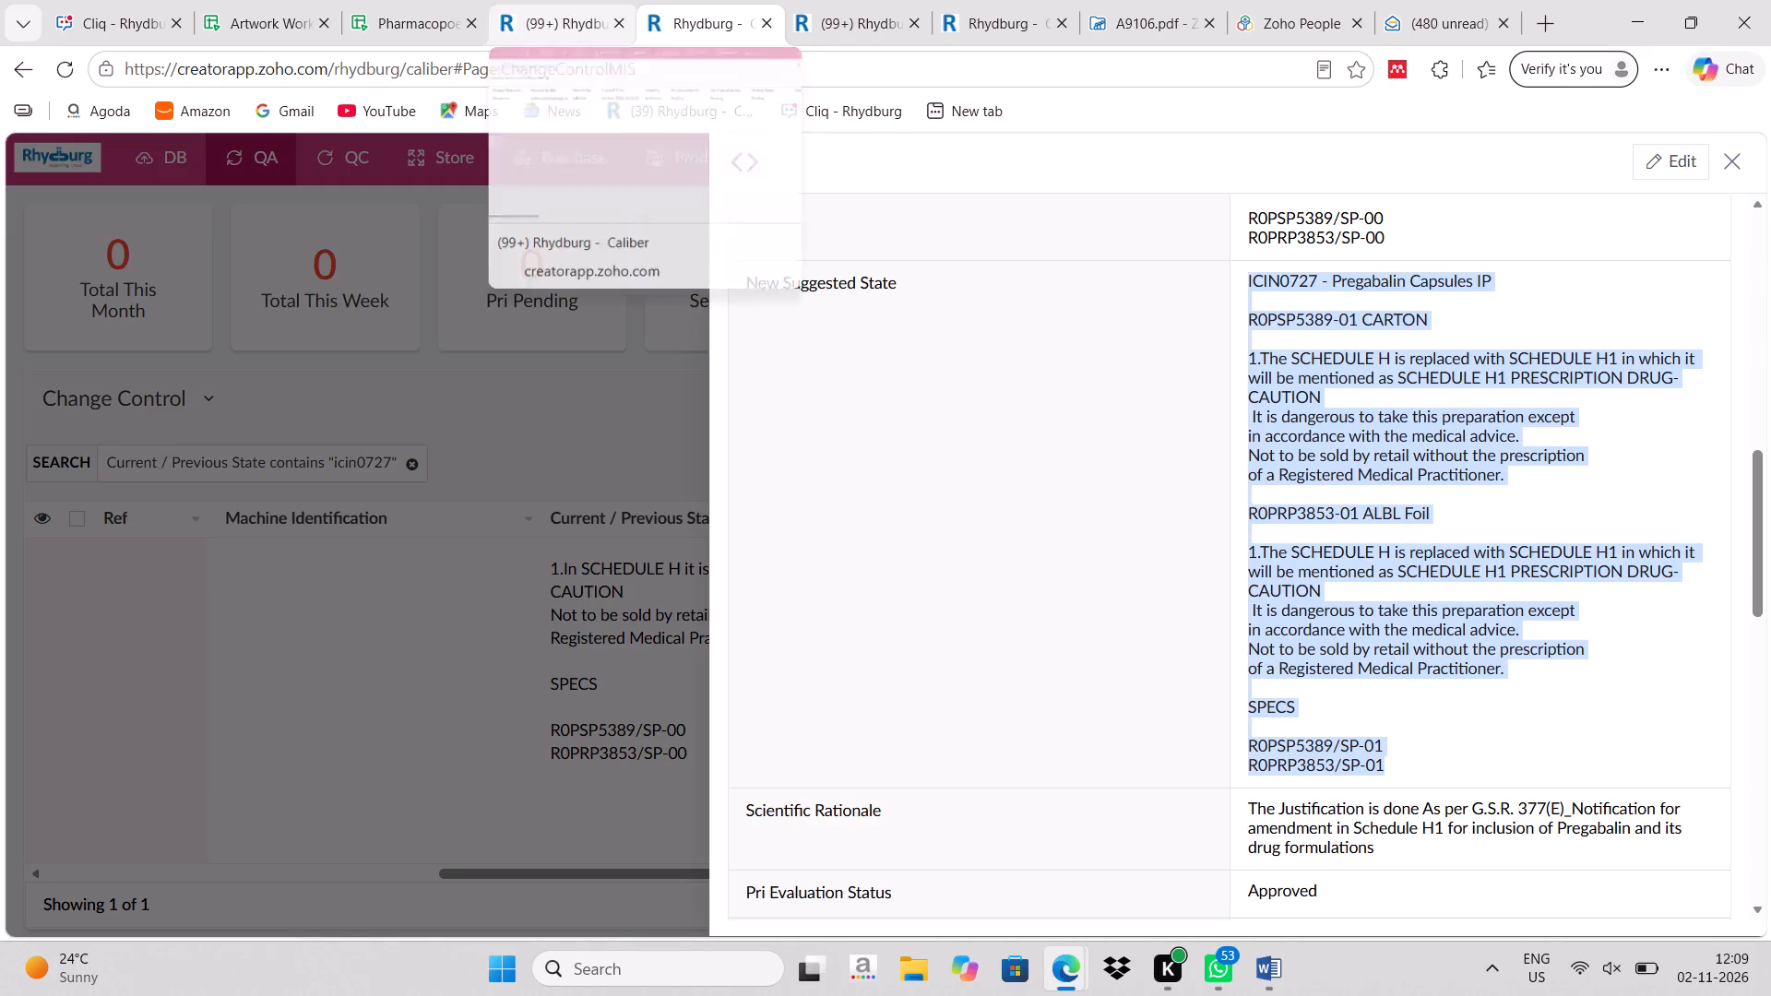
pyautogui.click(576, 9)
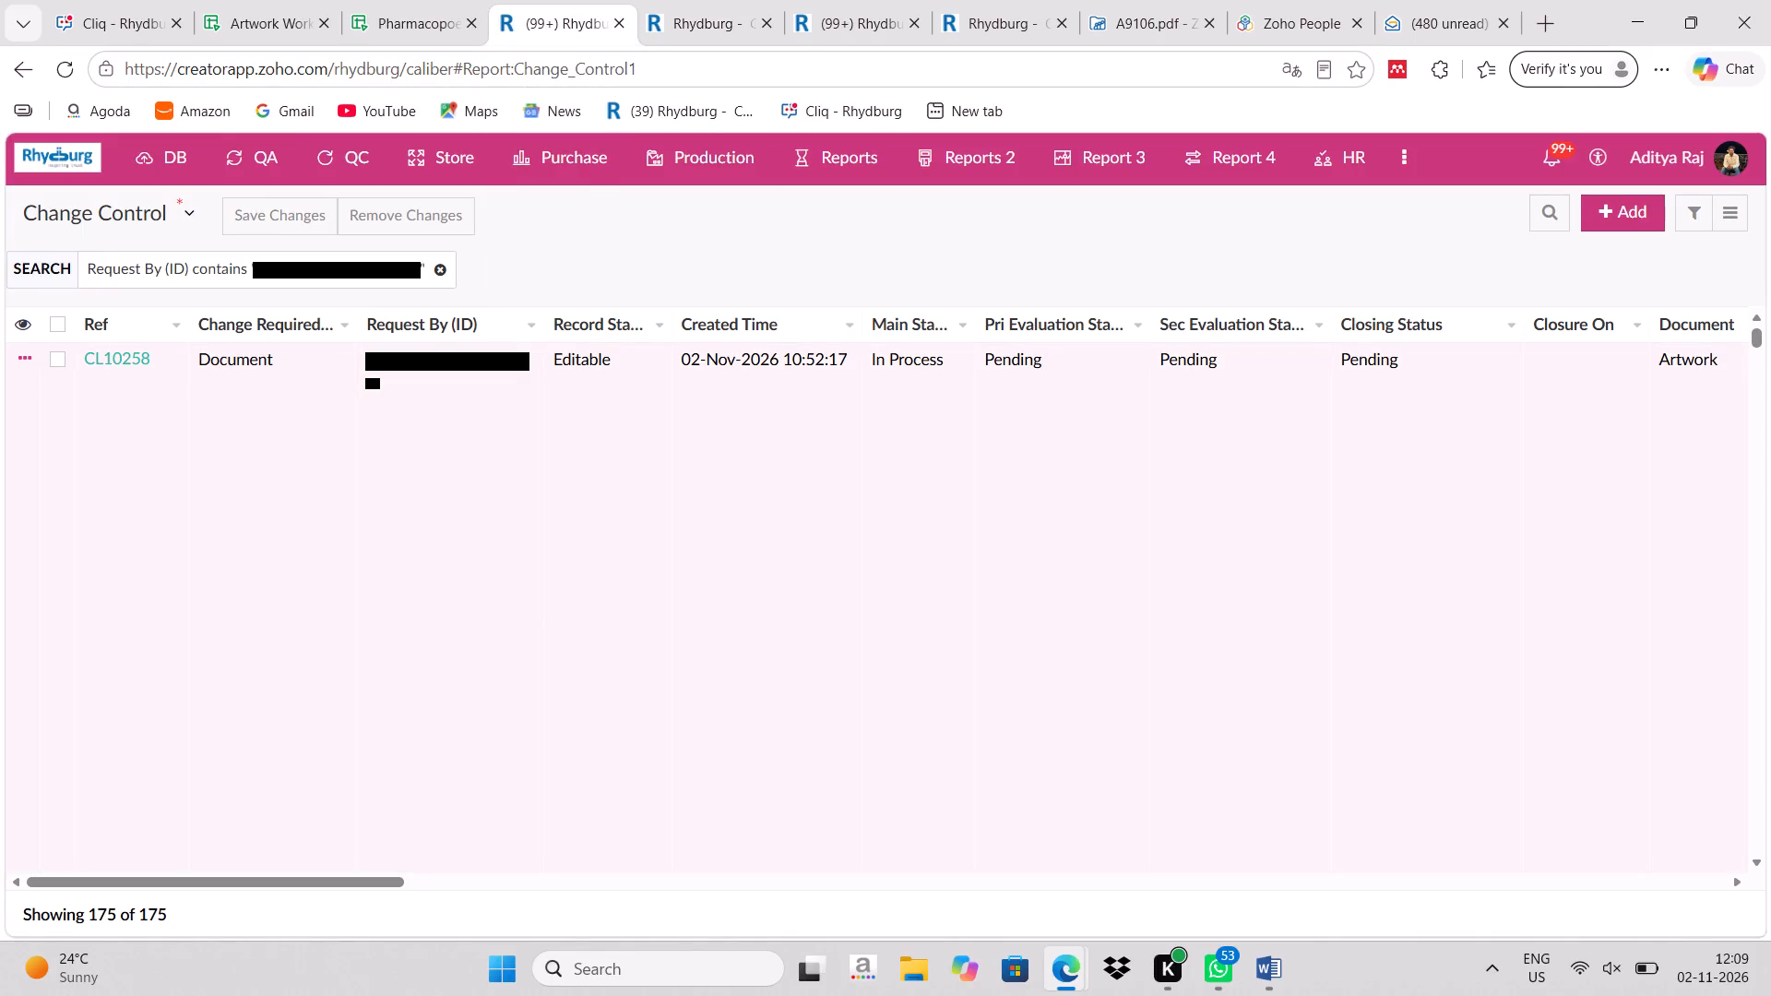
pyautogui.click(1002, 326)
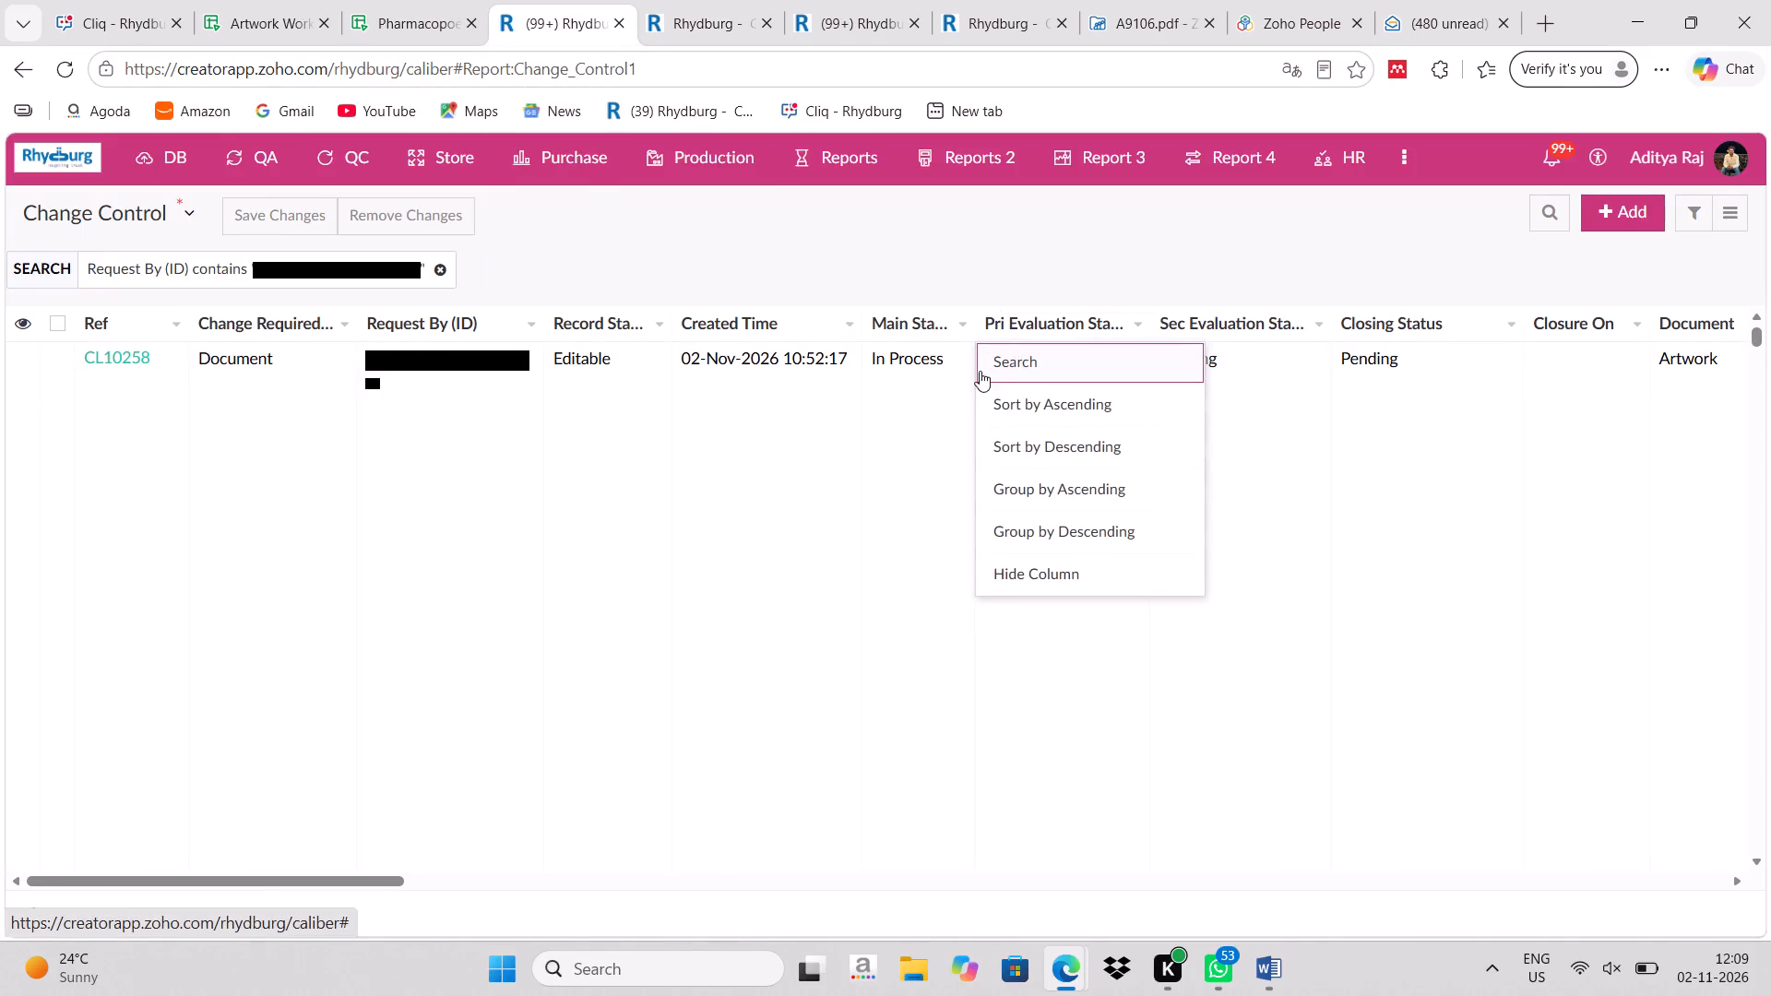
pyautogui.click(999, 362)
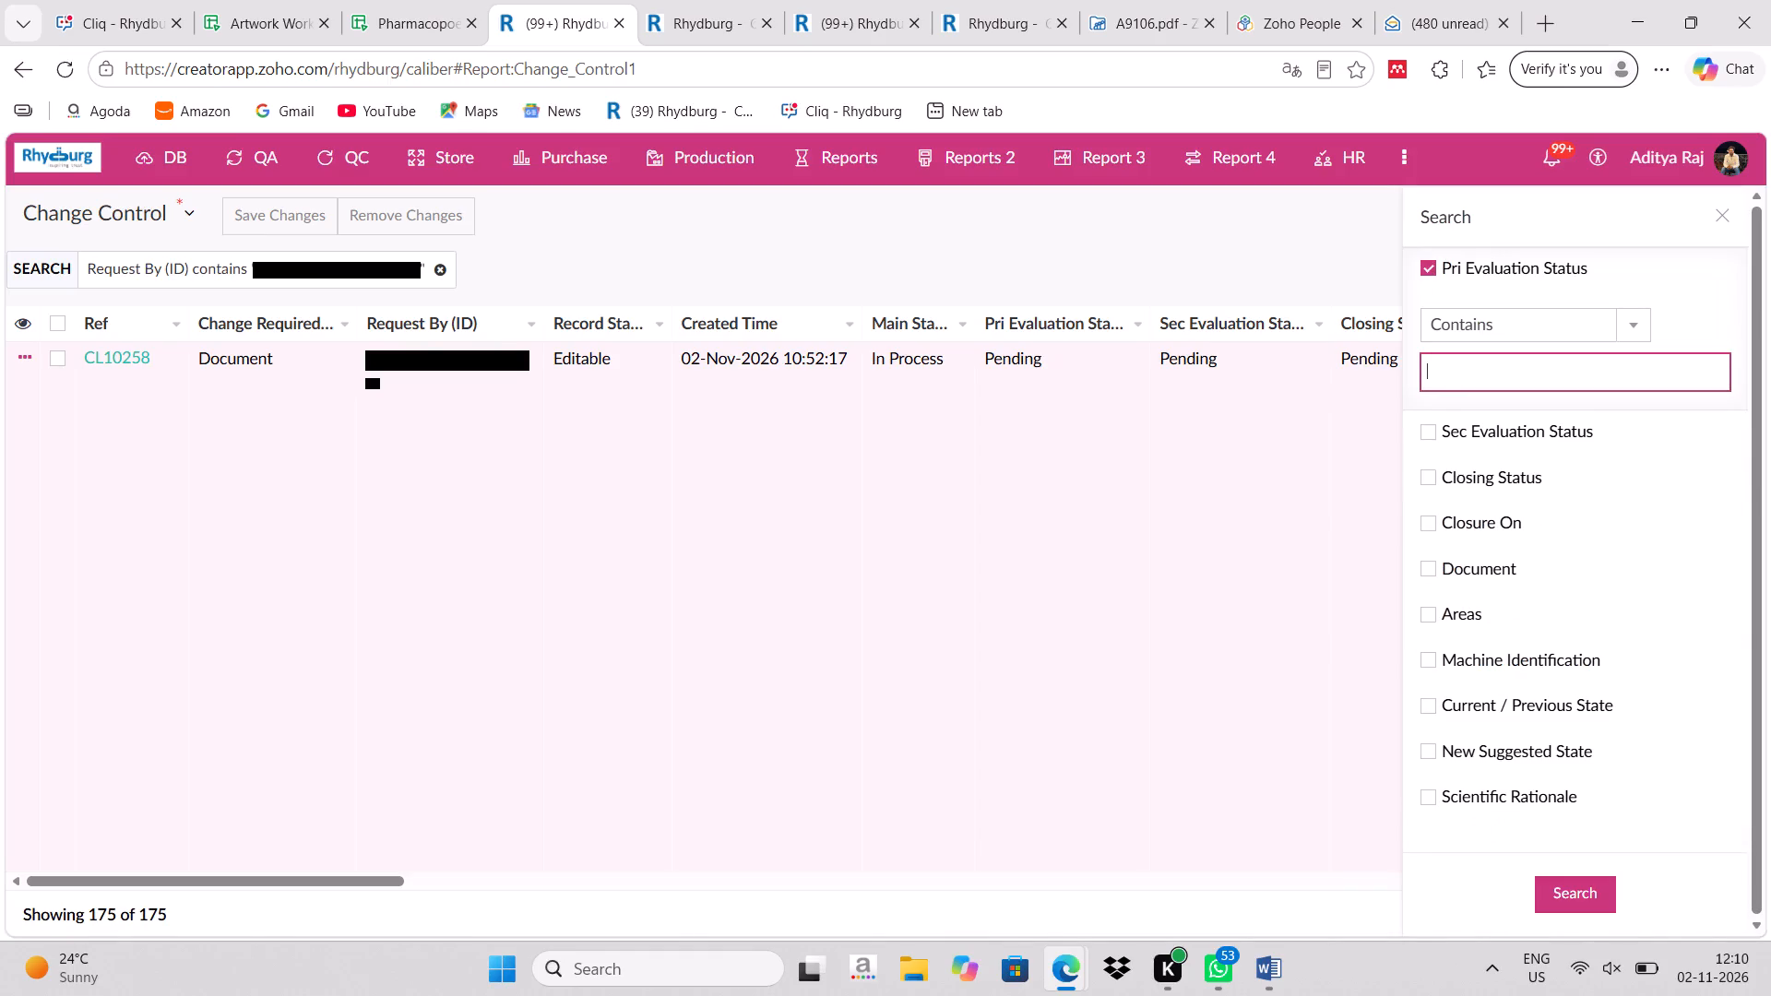
pyautogui.write('re')
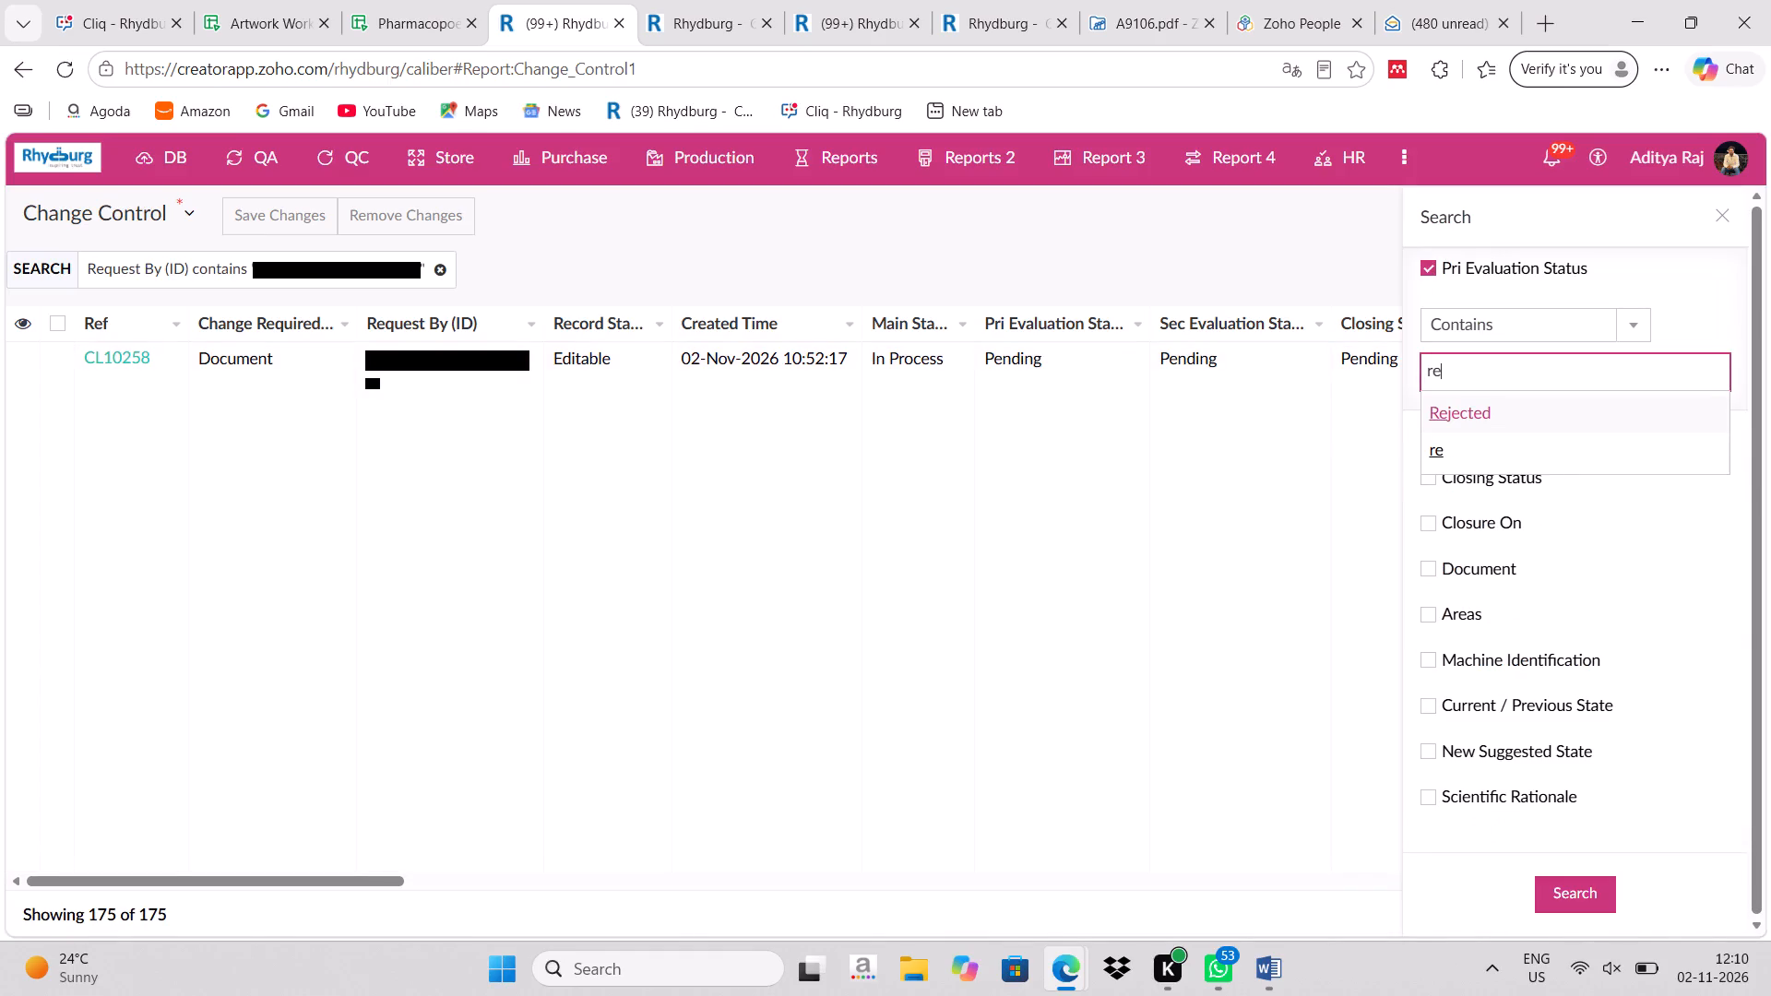
pyautogui.moveTo(1480, 409); pyautogui.dragTo(1477, 417)
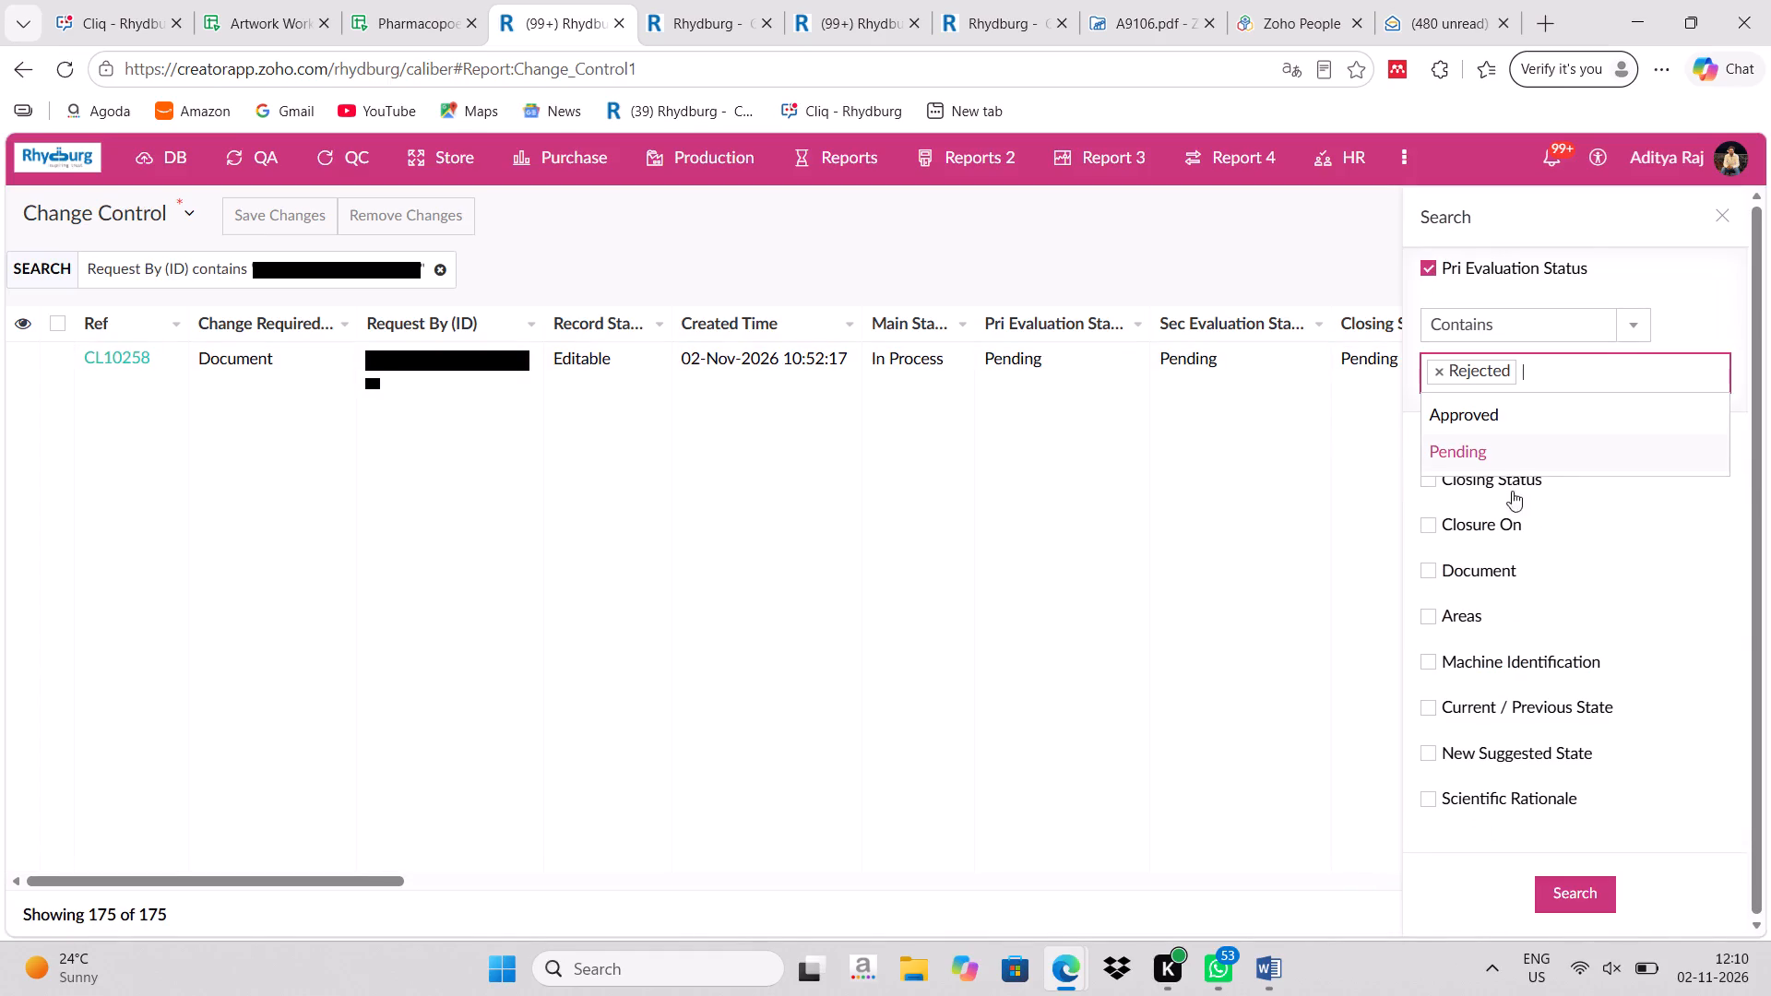
pyautogui.click(1566, 895)
pyautogui.click(1564, 890)
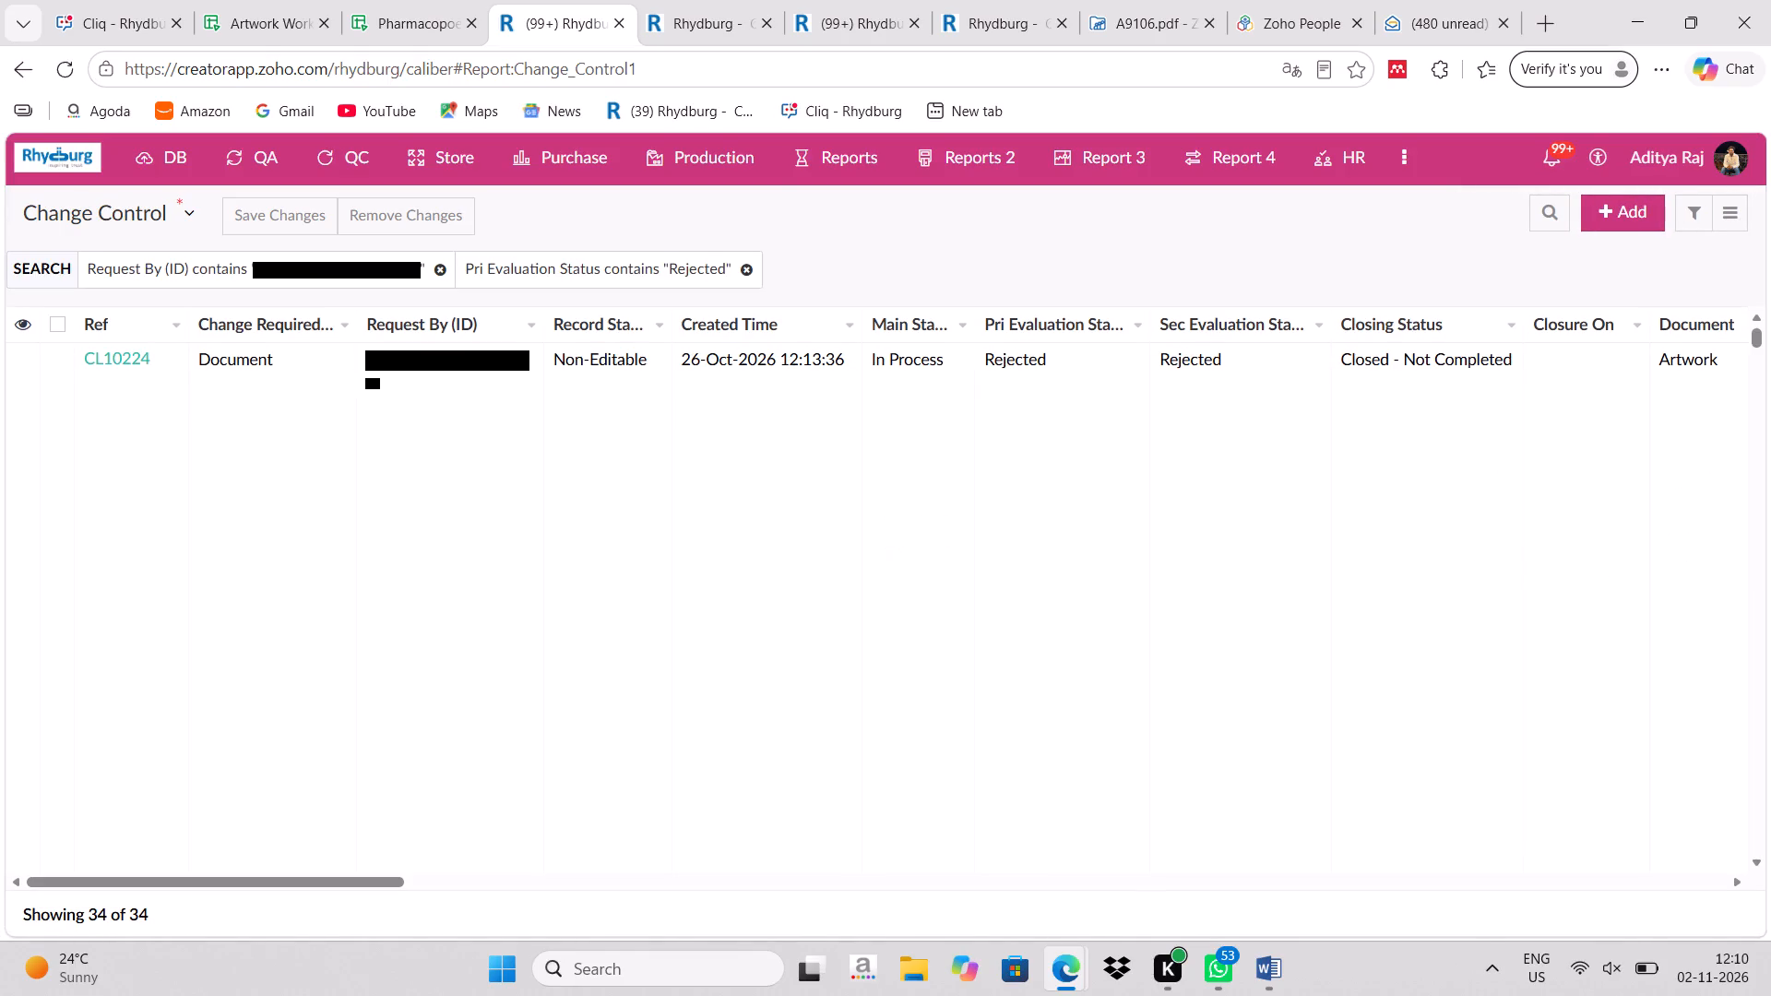
# Open record CL10224 and select its full Current / Previous State text, from ICIN0748 – Zinoc to R0PSP5469/SP-02.
pyautogui.hscroll(-12, 1353, 803)
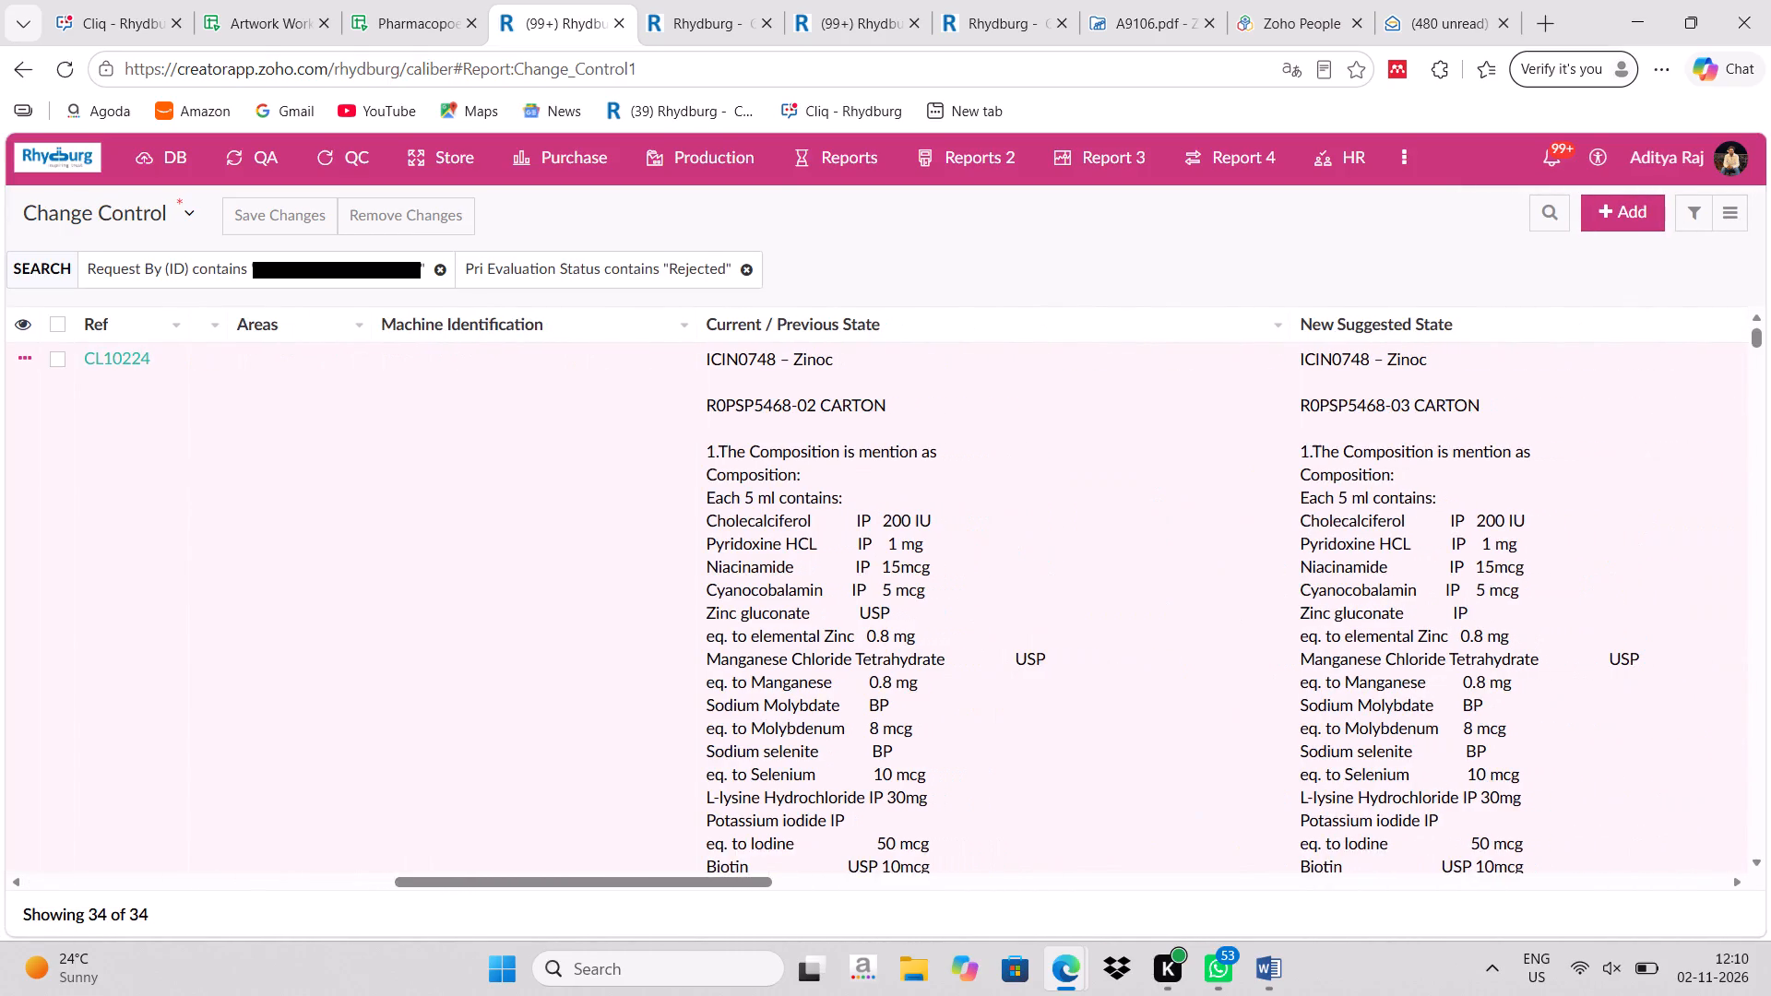
pyautogui.scroll(-3, 1353, 803)
pyautogui.scroll(1, 1353, 803)
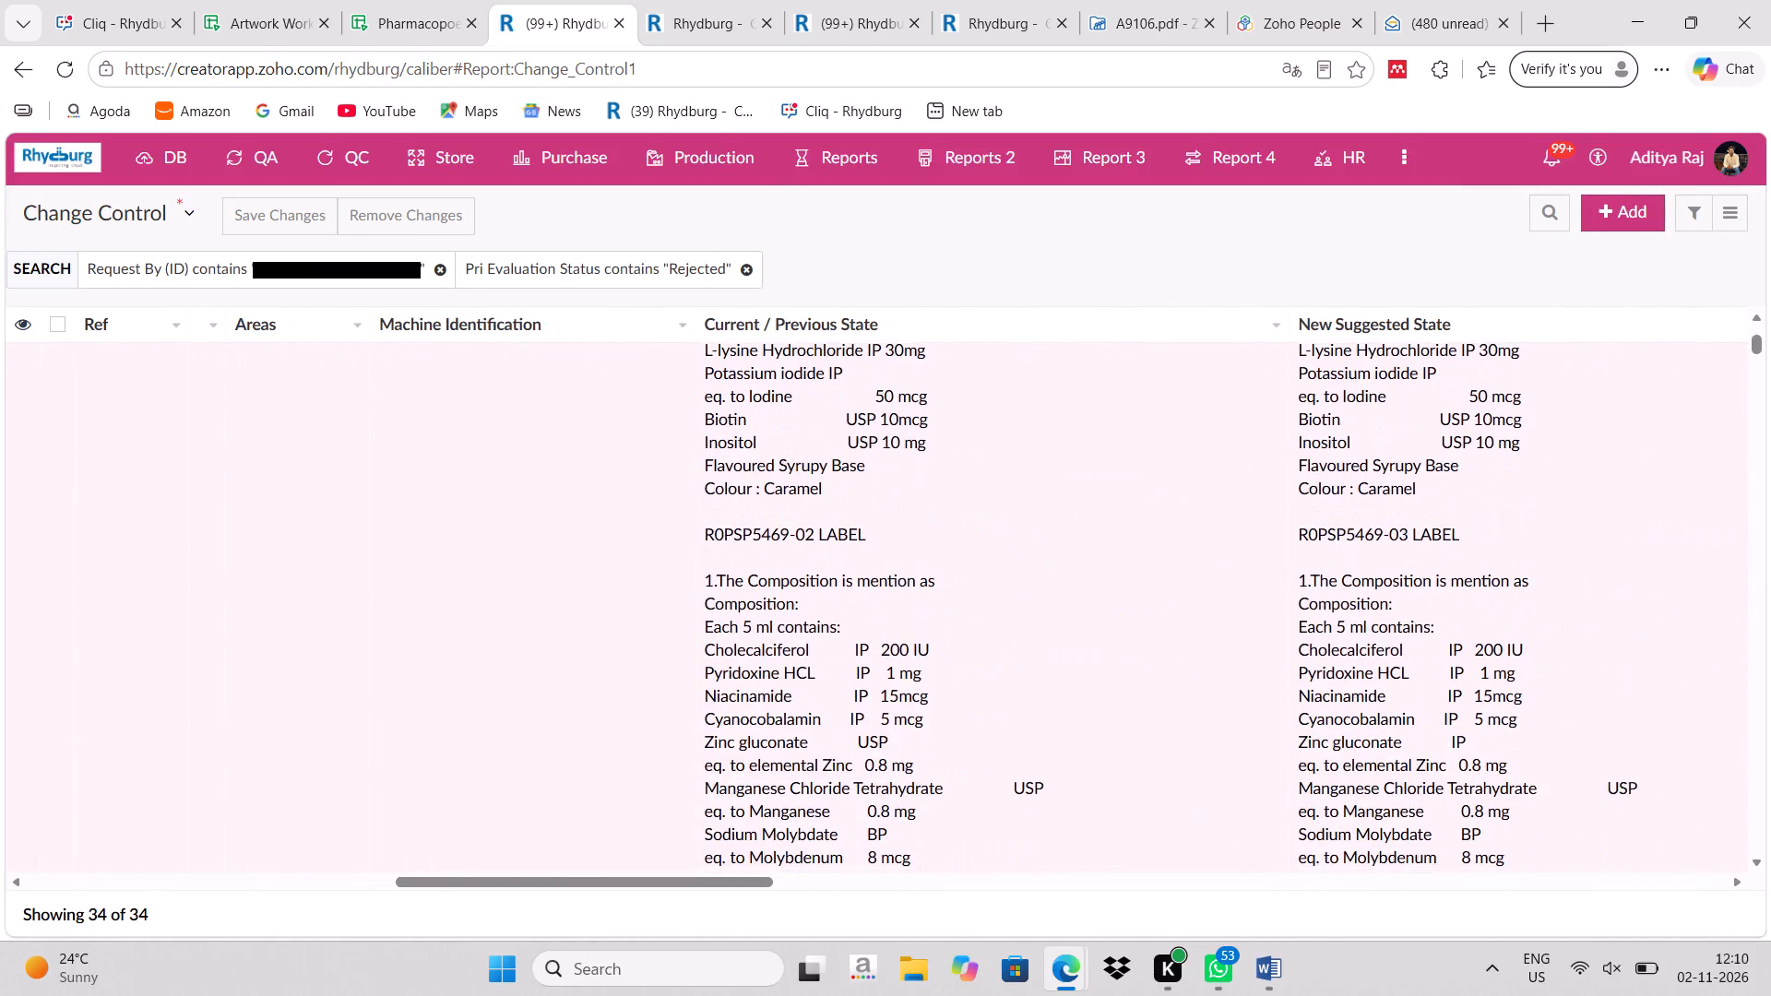
pyautogui.scroll(1, 1353, 803)
pyautogui.scroll(1, 1190, 754)
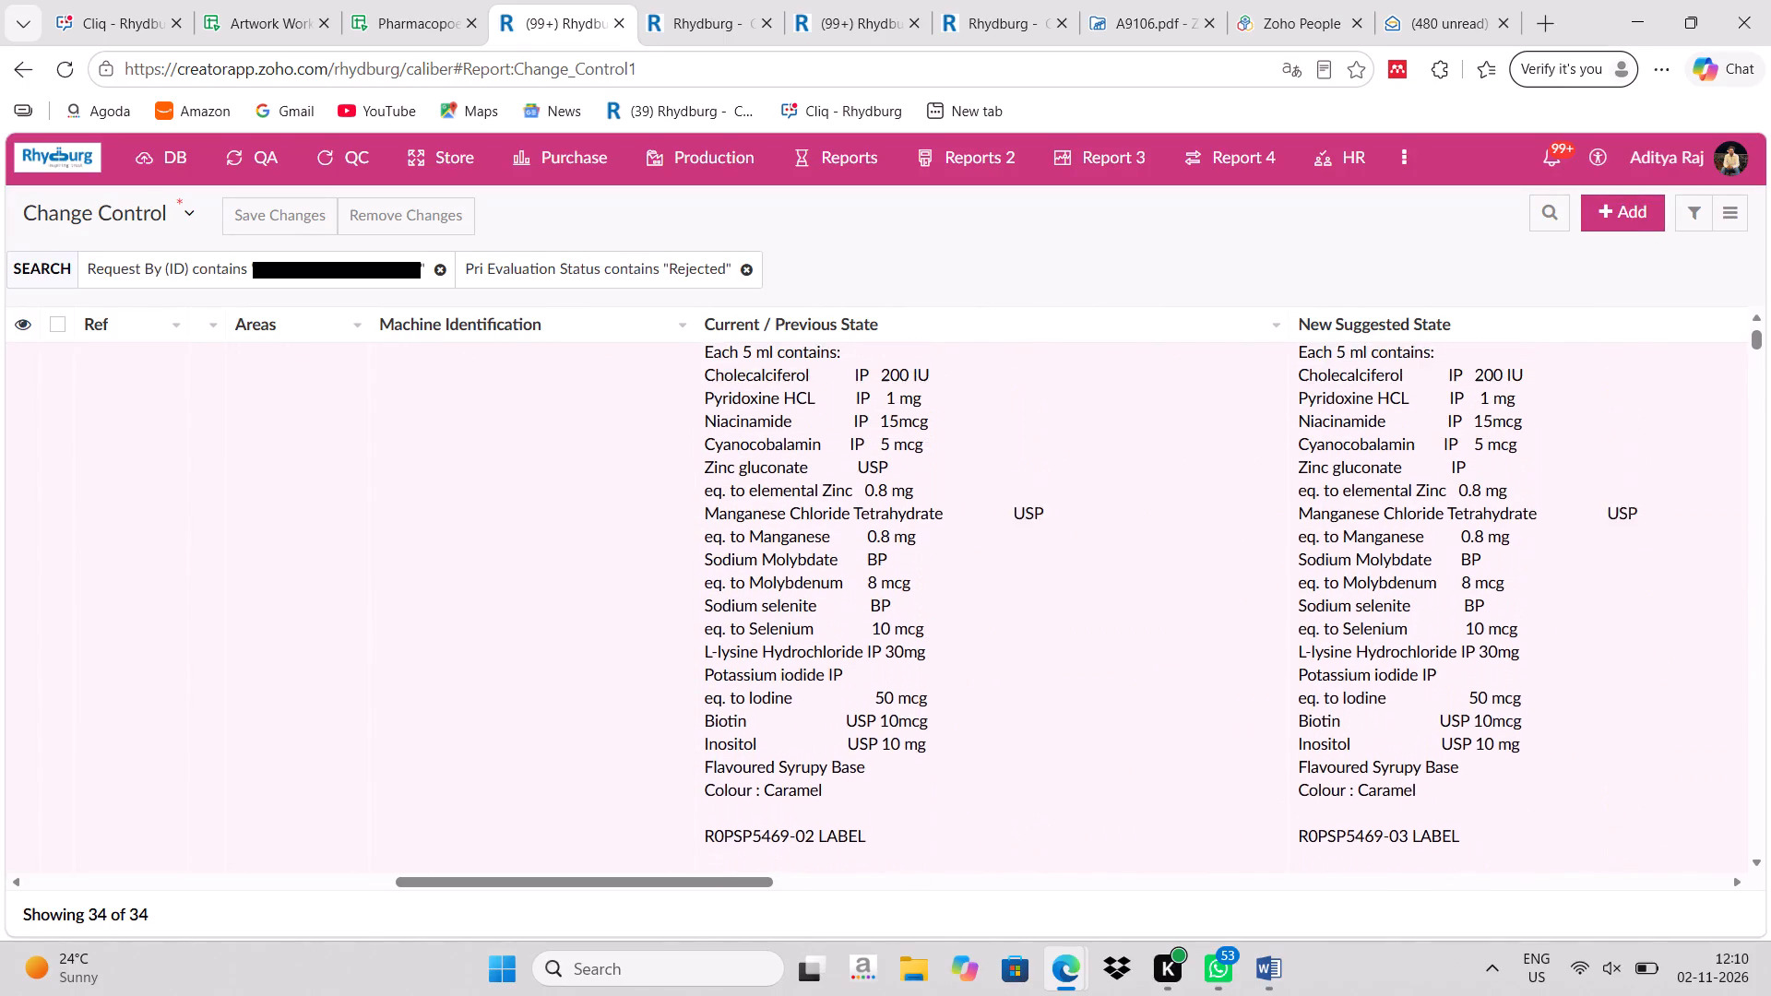
pyautogui.scroll(1, 1190, 754)
pyautogui.click(779, 607)
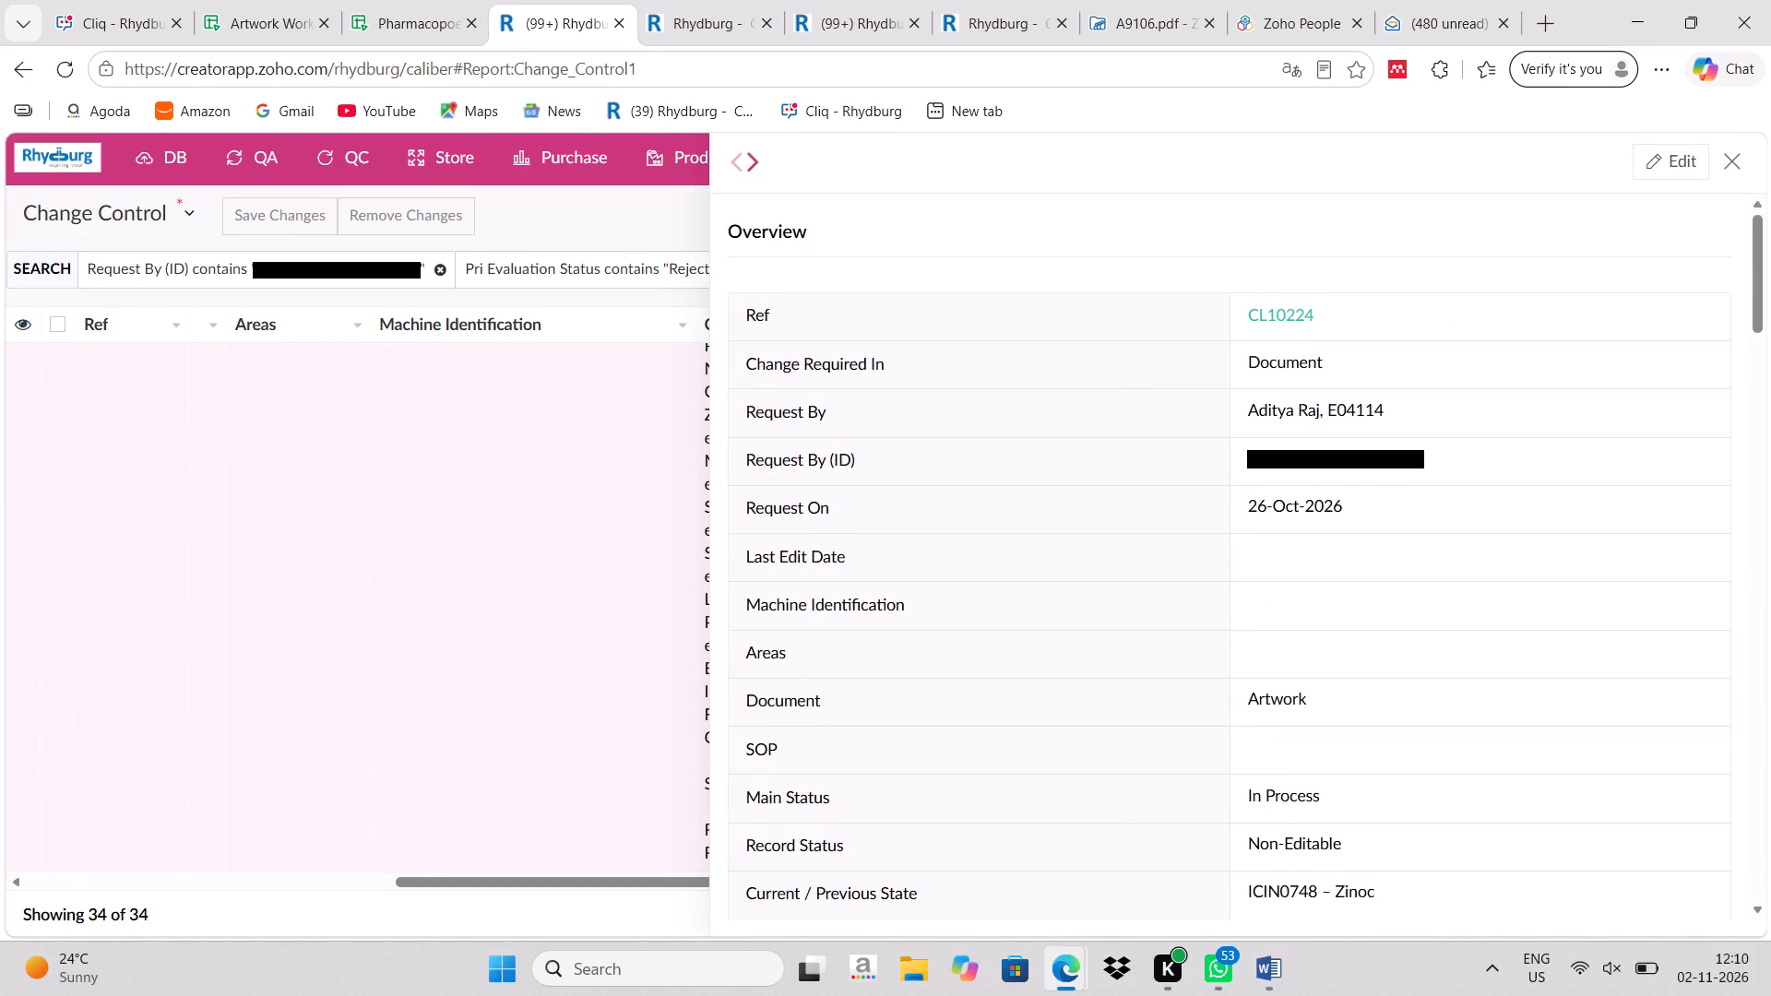
pyautogui.scroll(-5, 1298, 703)
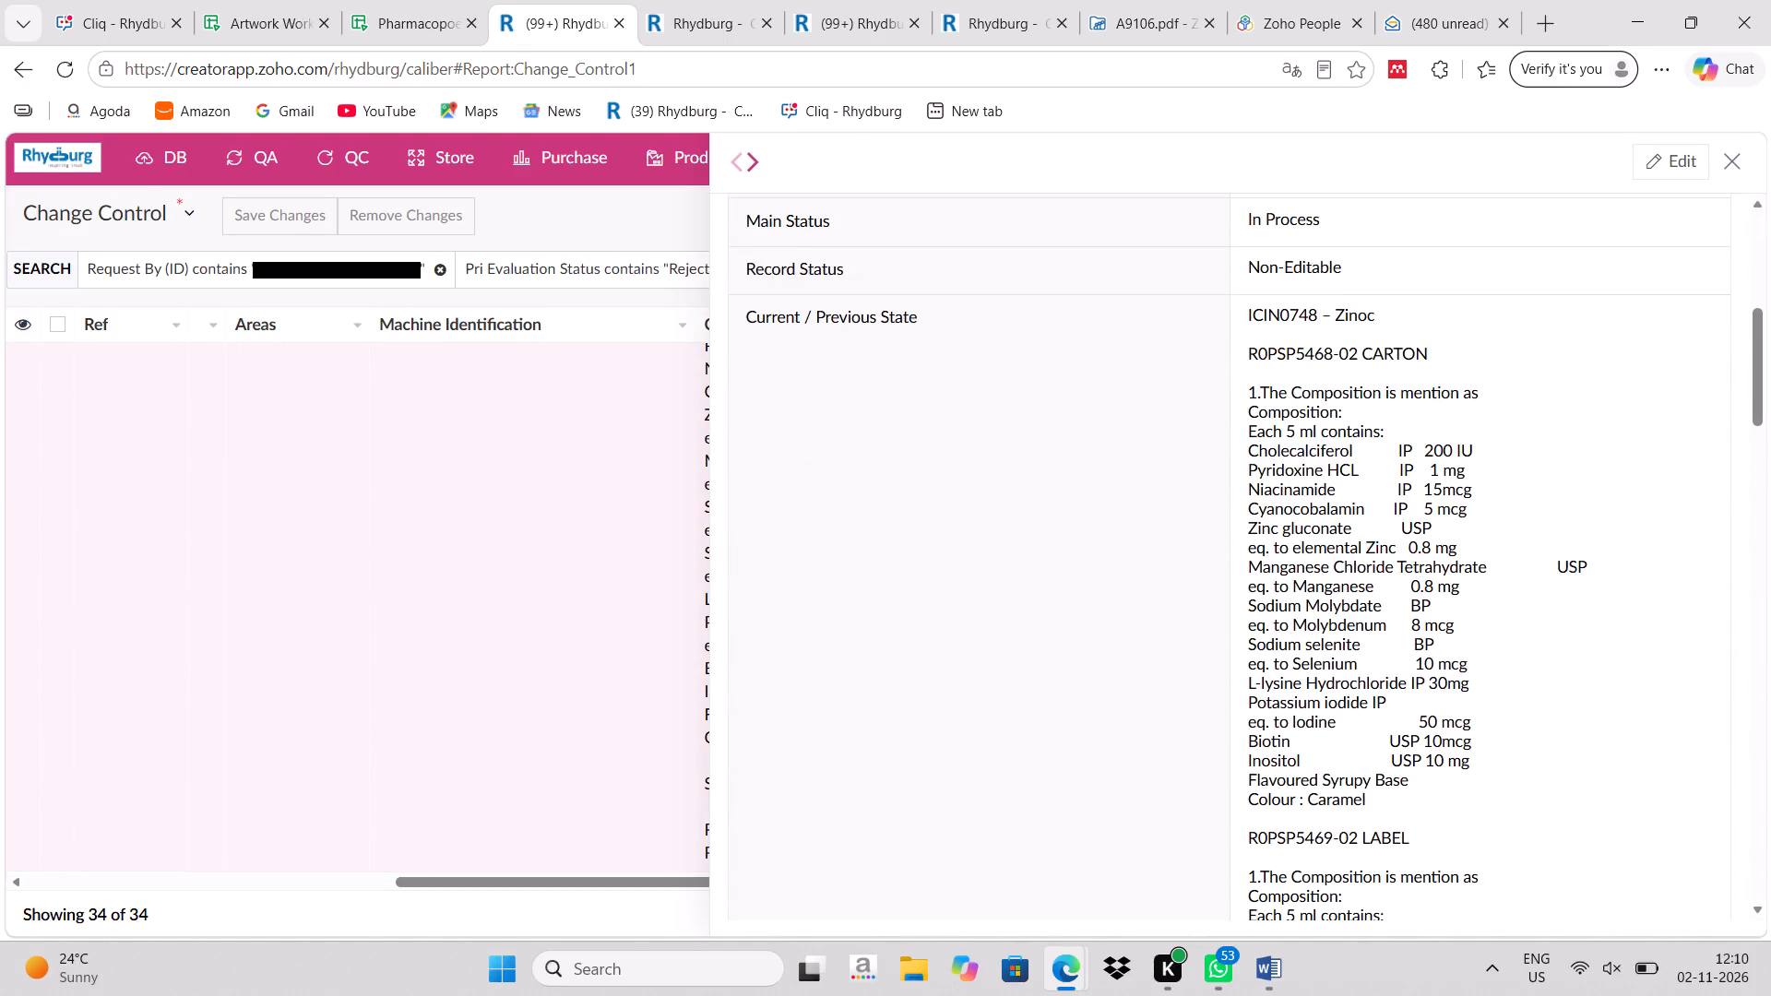
pyautogui.moveTo(1244, 309); pyautogui.dragTo(1372, 741)
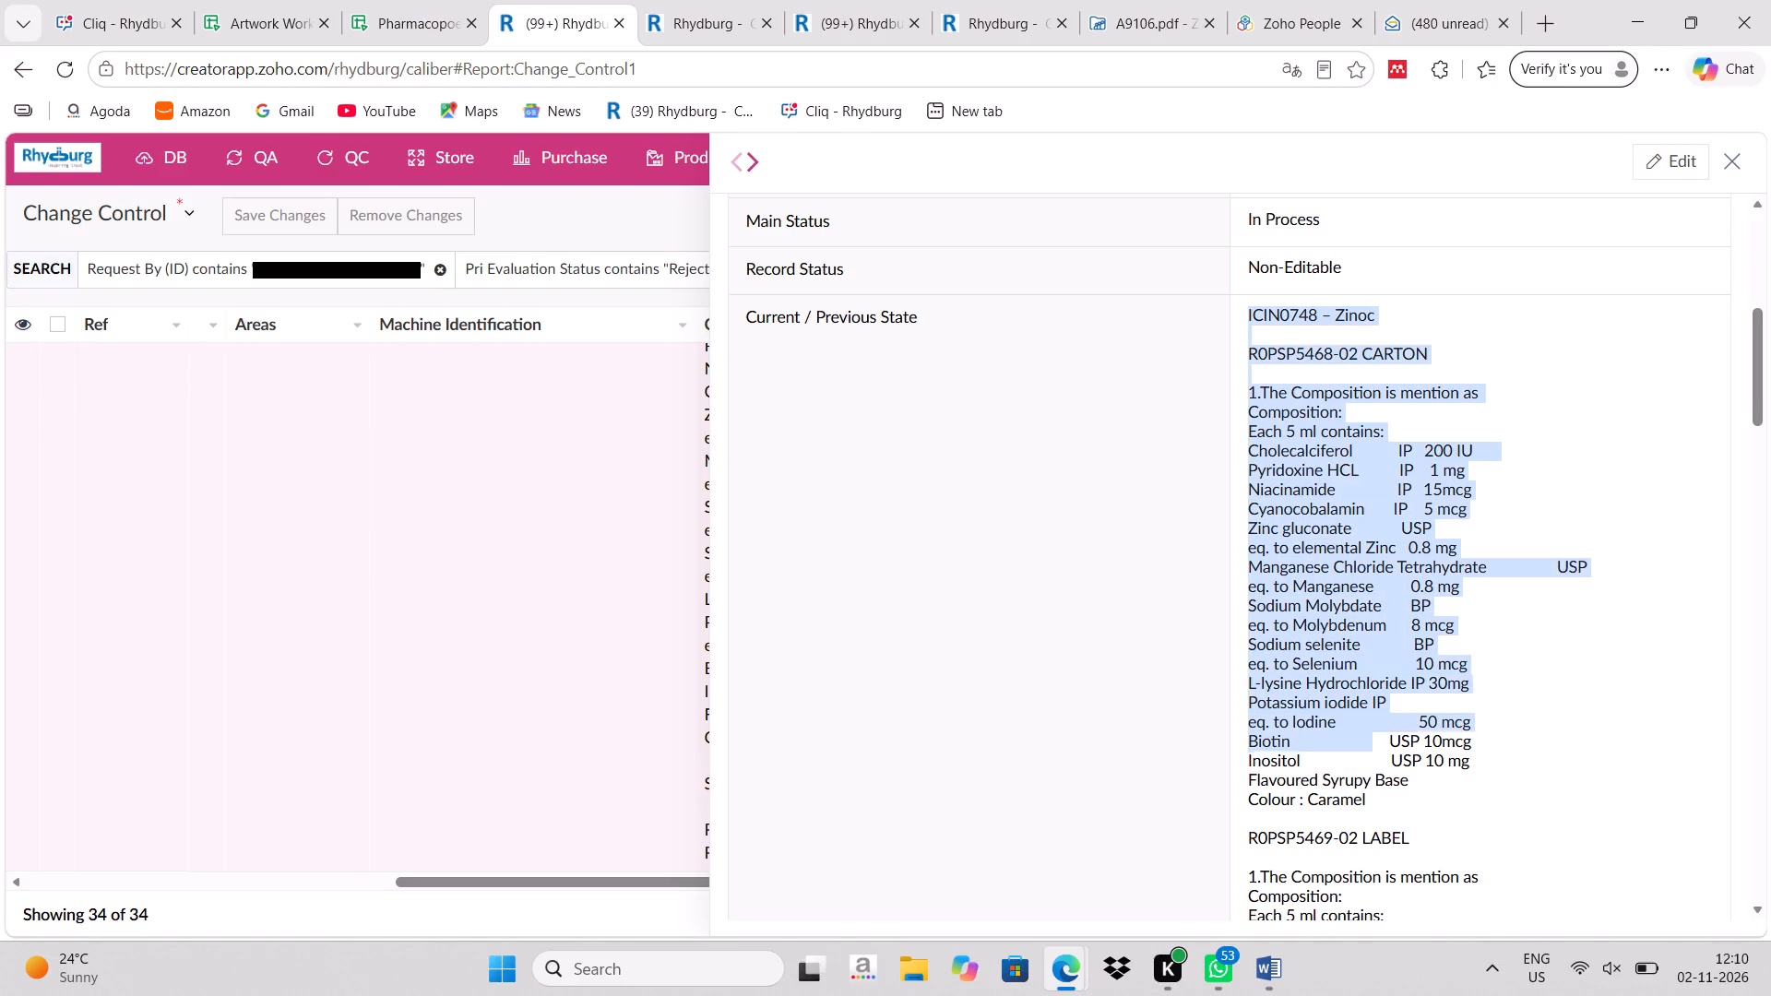
pyautogui.moveTo(1372, 741); pyautogui.dragTo(1350, 974)
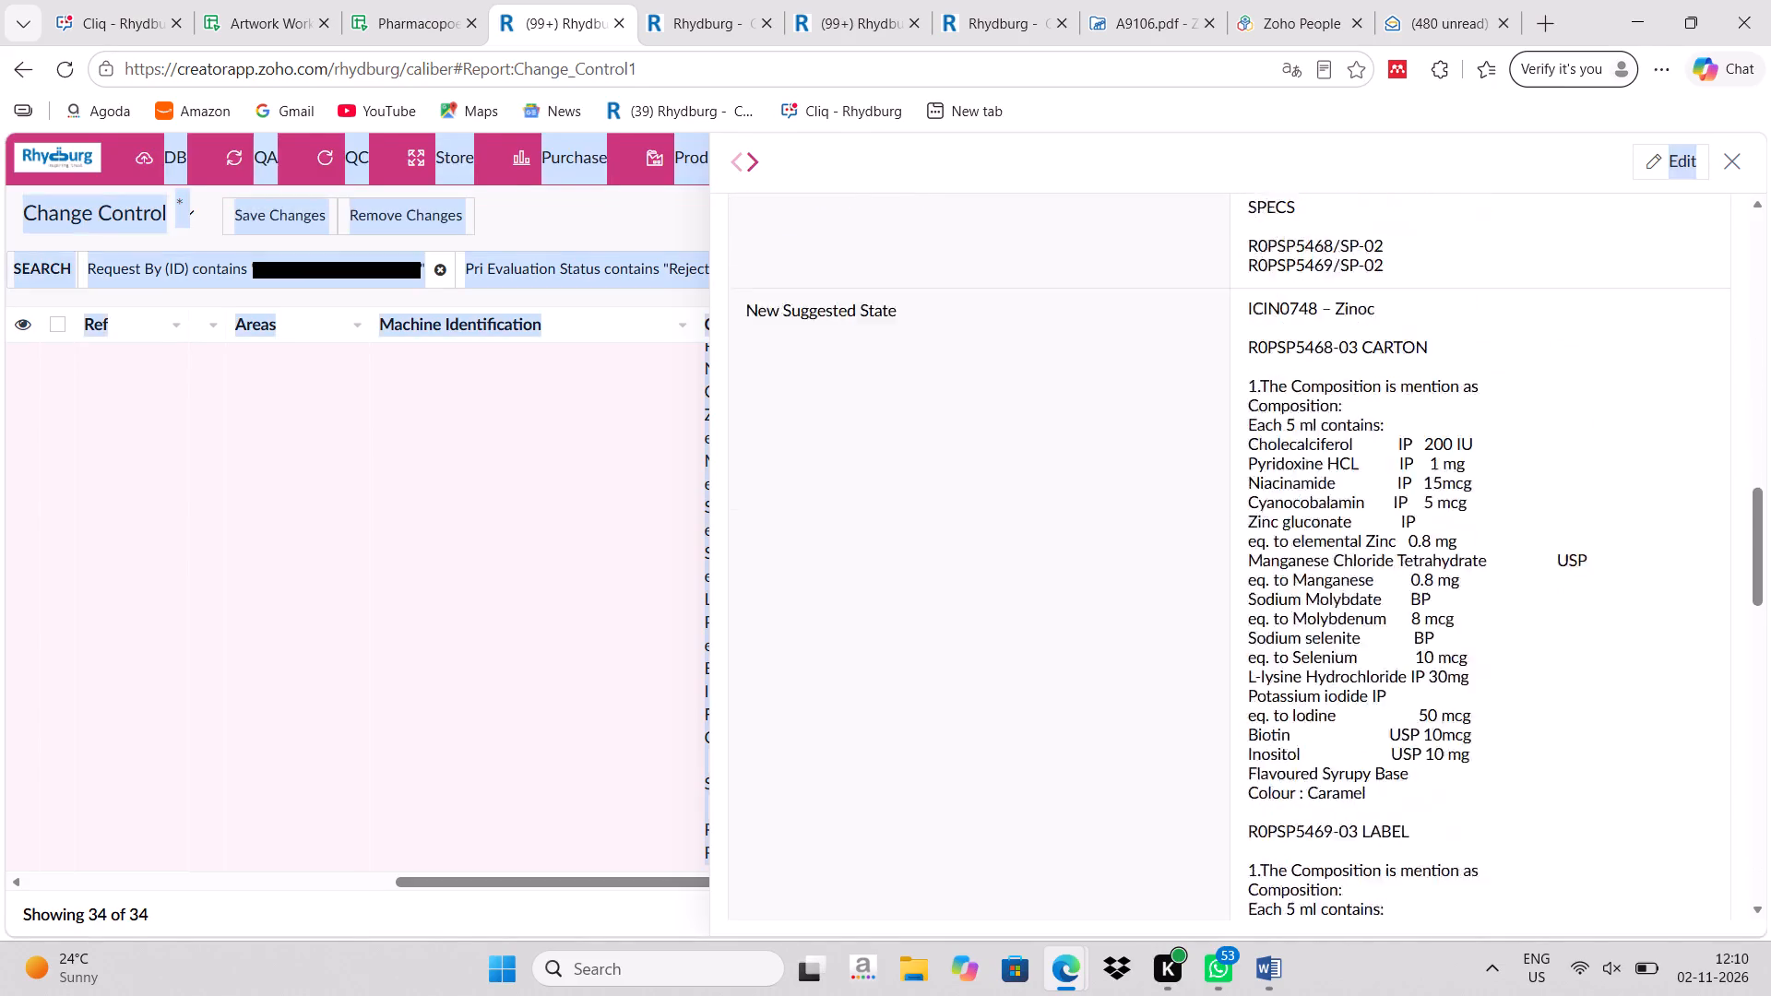
pyautogui.moveTo(1350, 974); pyautogui.dragTo(1412, 255)
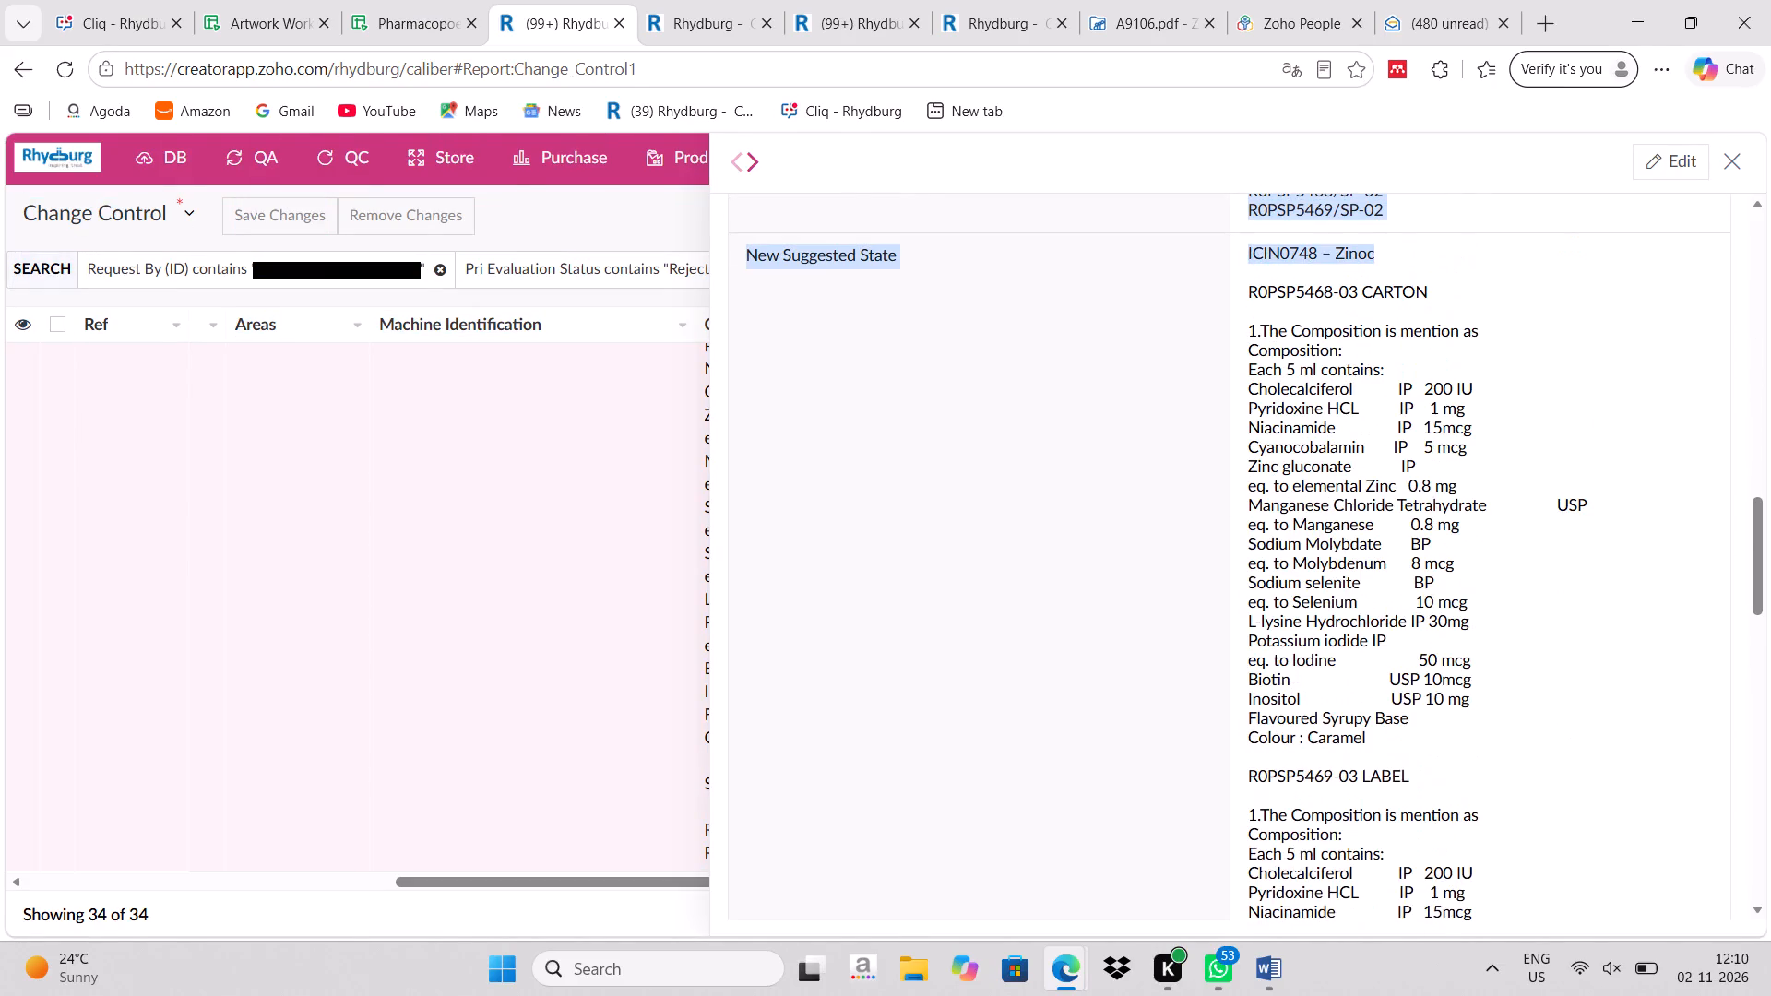
pyautogui.moveTo(1412, 255); pyautogui.dragTo(1402, 493)
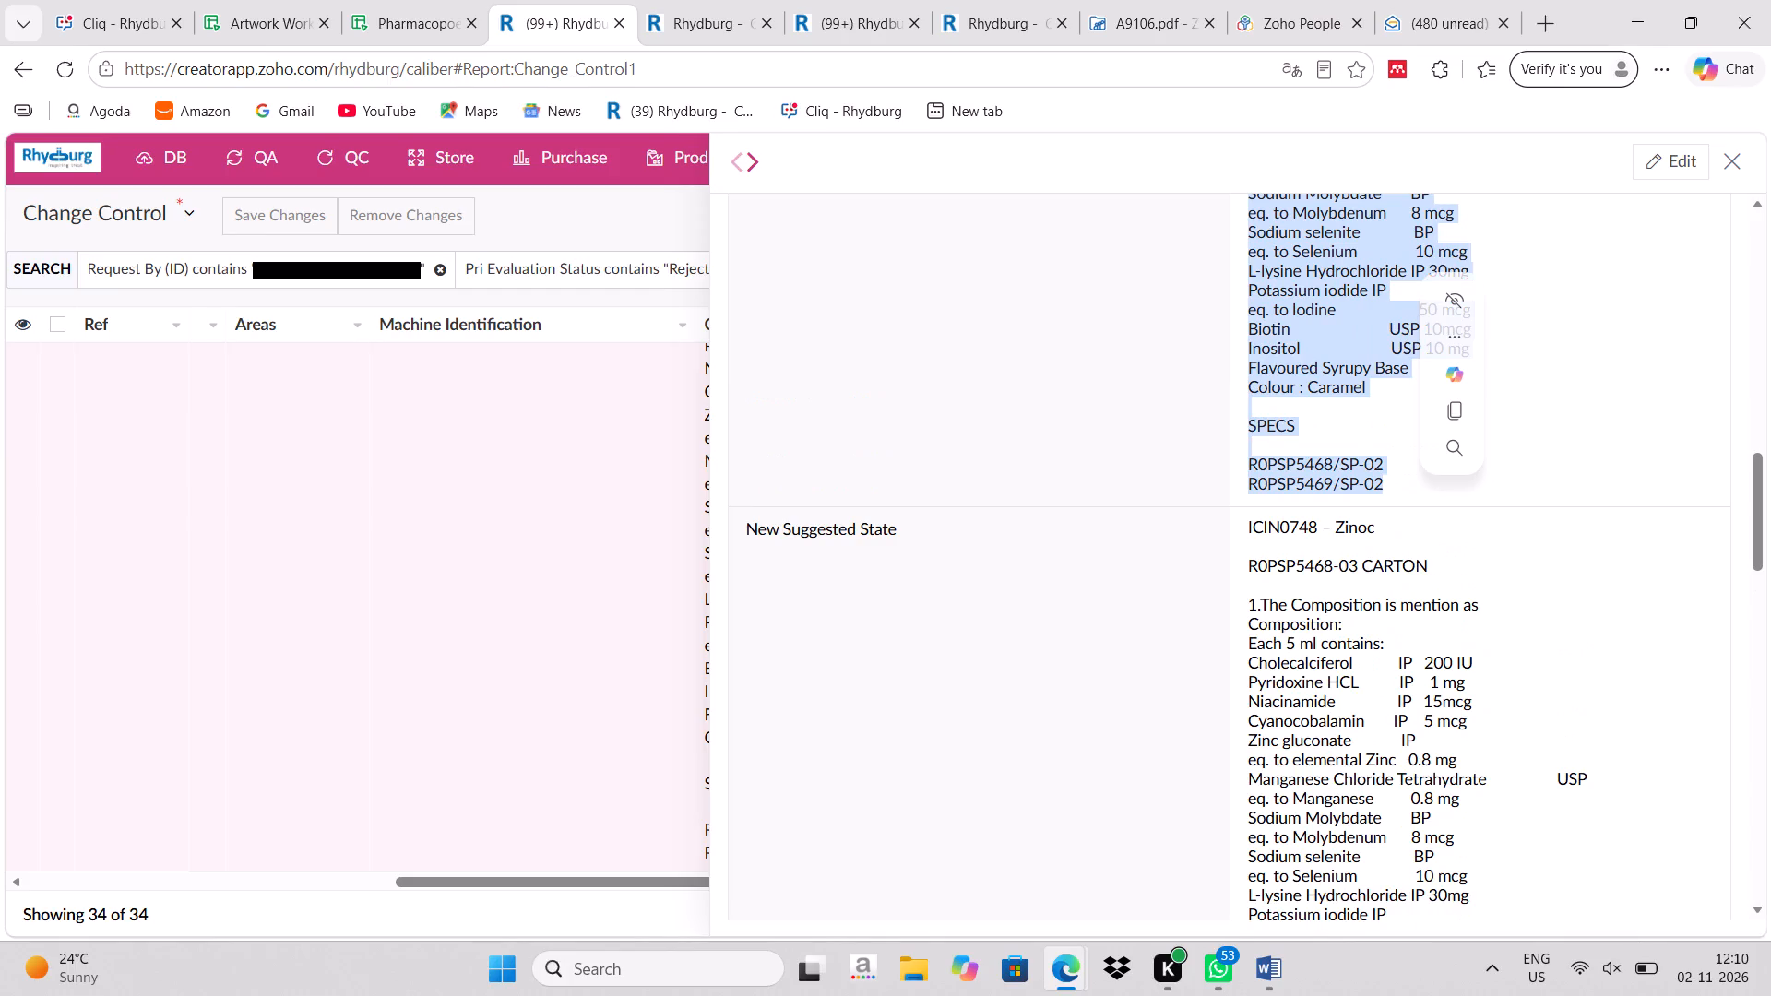